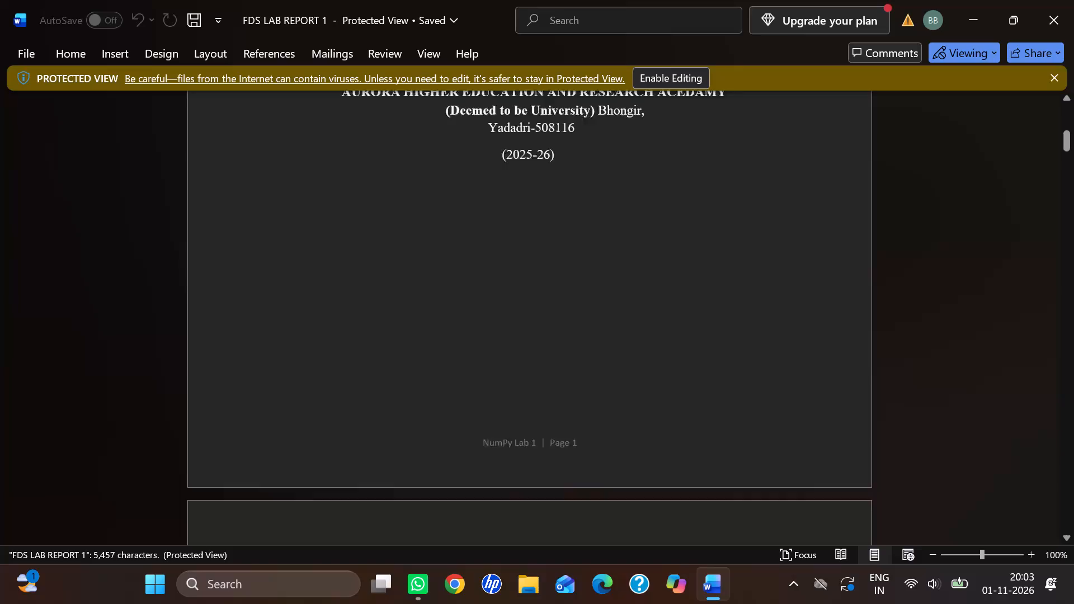
Skim the lab report's opening pages: the cover, the certificate, and the start of the NumPy Array Creation section.
scroll(505, 343, down, 2)
scroll(505, 343, up, 4)
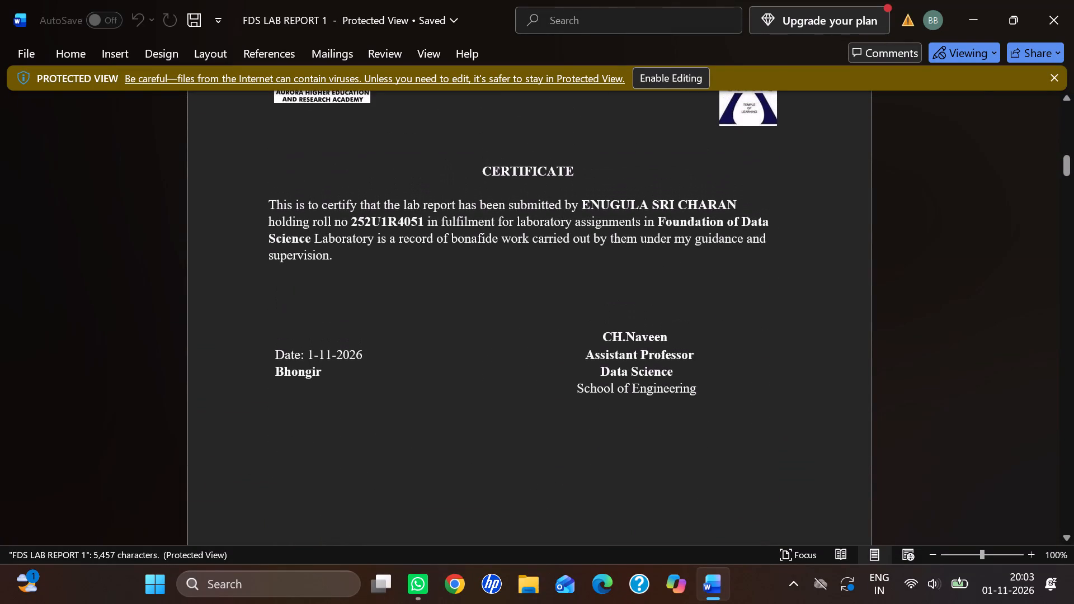
scroll(505, 343, up, 3)
scroll(505, 343, down, 3)
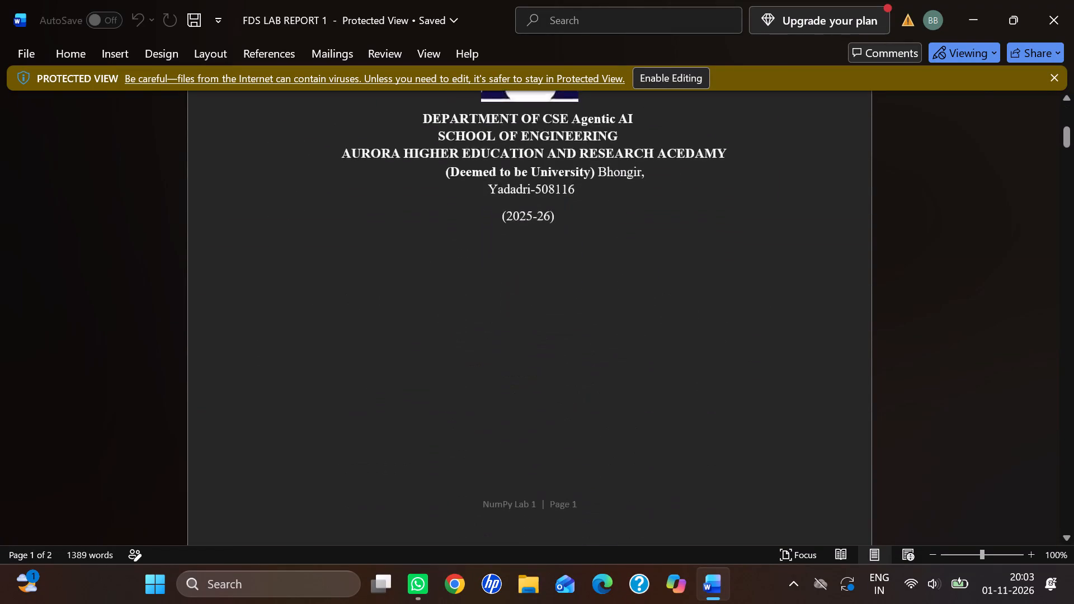
scroll(505, 343, down, 6)
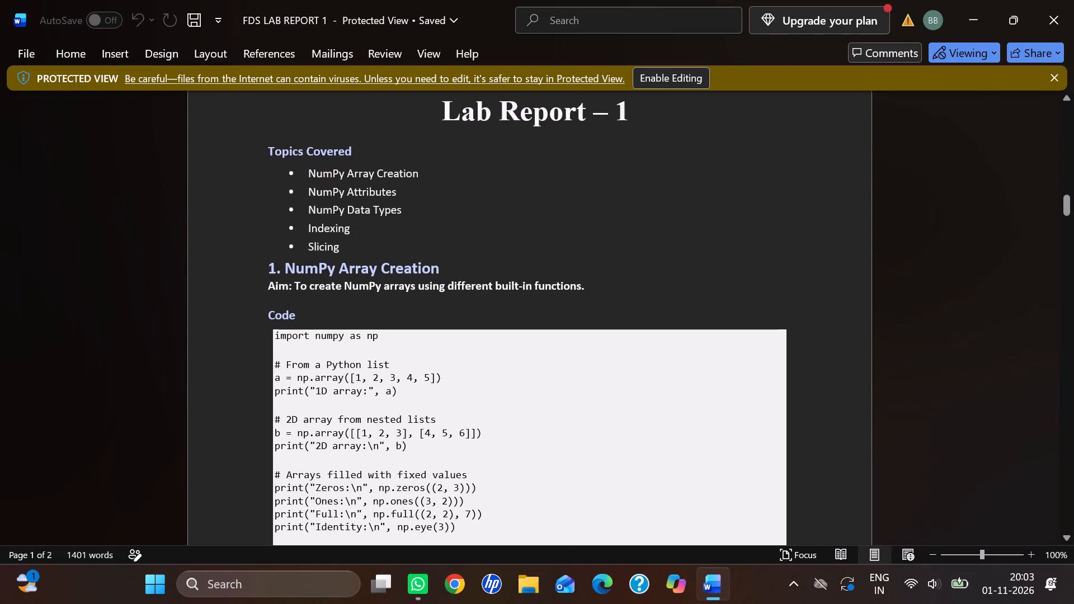
scroll(505, 343, down, 2)
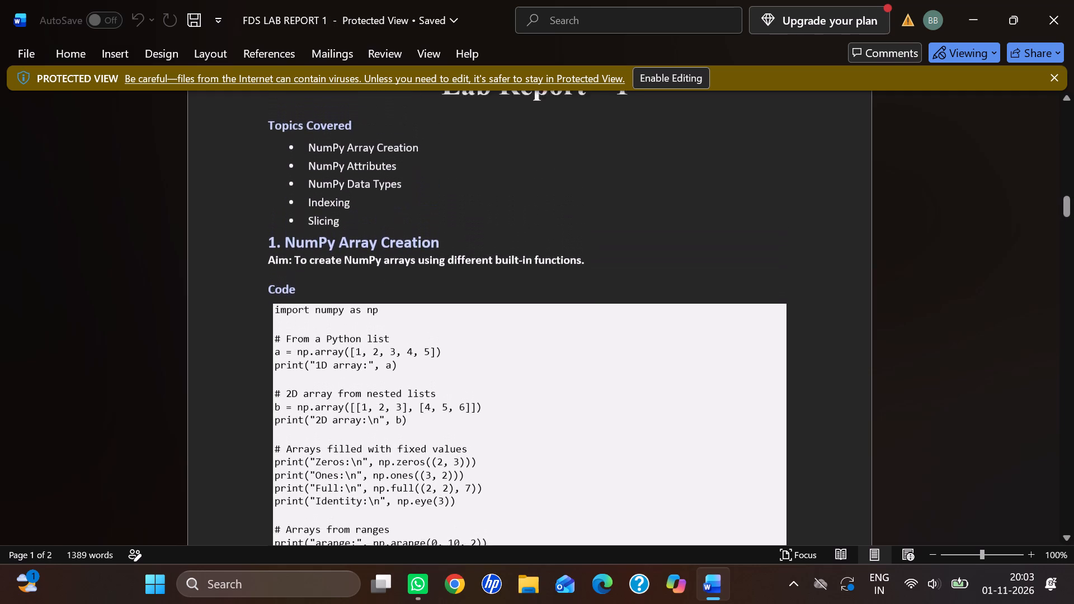
scroll(505, 343, down, 1)
scroll(505, 343, up, 1)
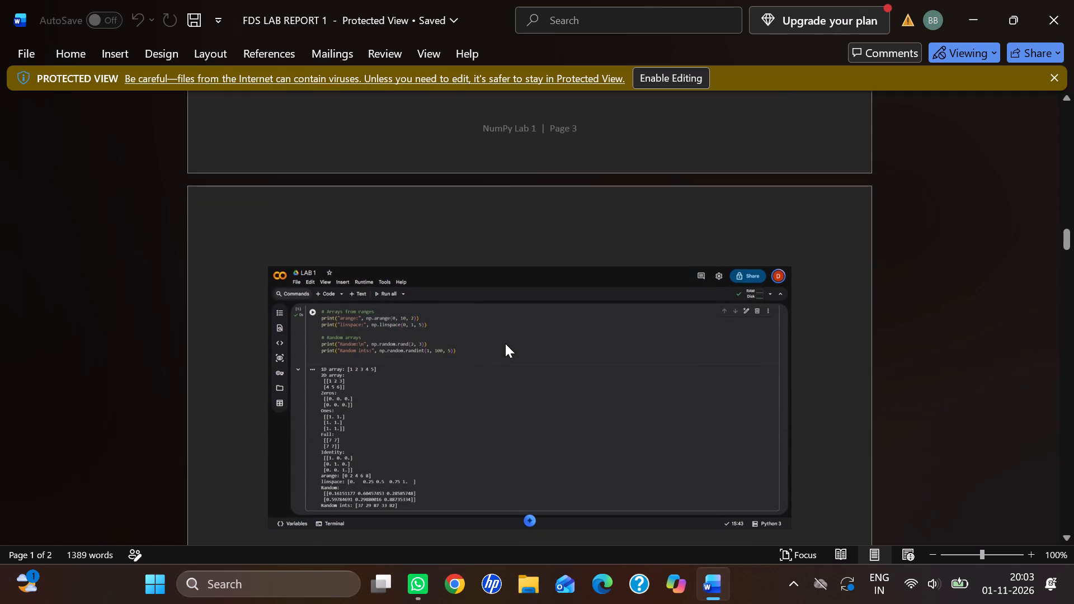
scroll(505, 343, up, 1)
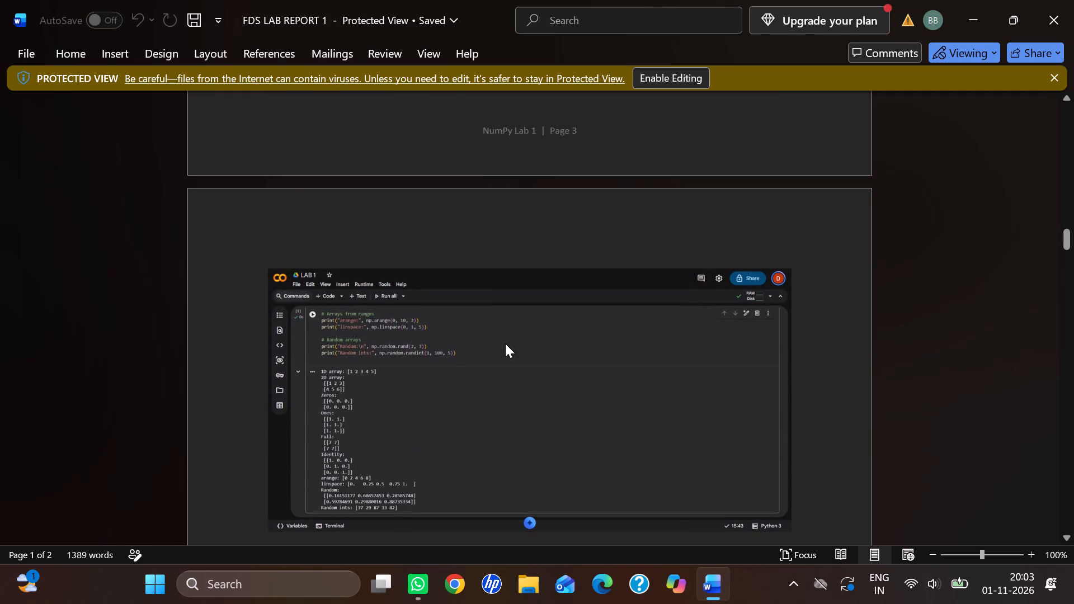
scroll(505, 343, up, 10)
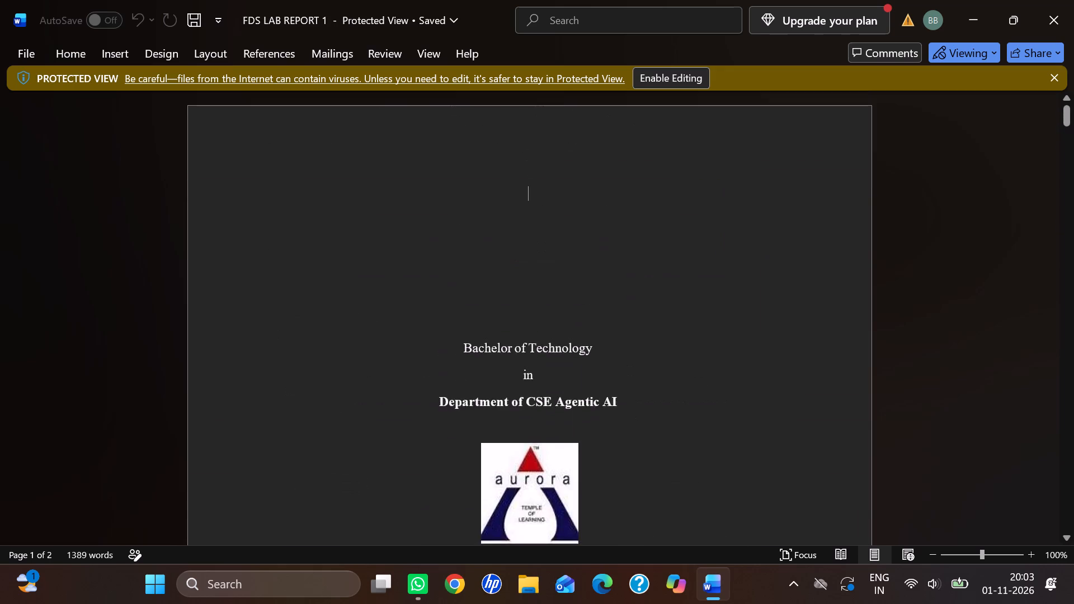
Review the certificate page and the NumPy Array Creation section, including its code, output screenshot and explanation.
scroll(505, 343, down, 7)
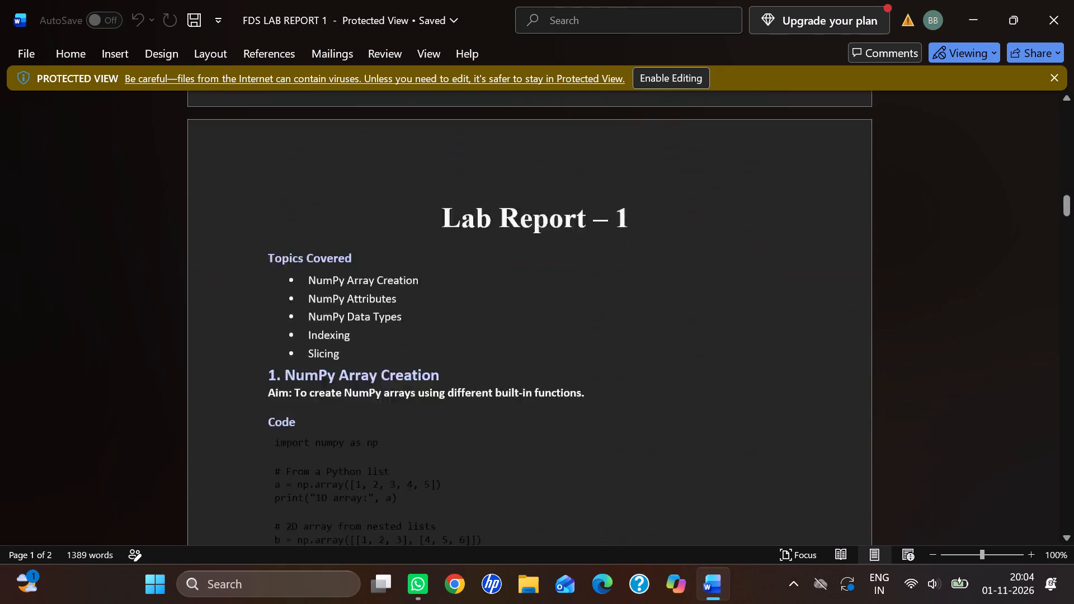
scroll(505, 343, down, 4)
scroll(505, 343, up, 4)
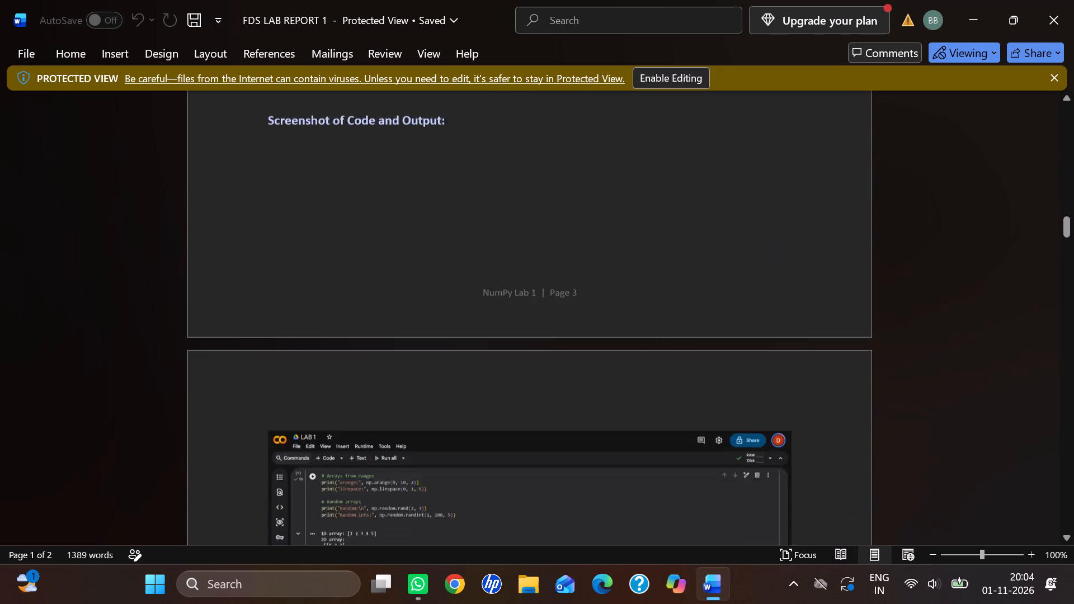
scroll(505, 343, up, 2)
scroll(505, 343, down, 3)
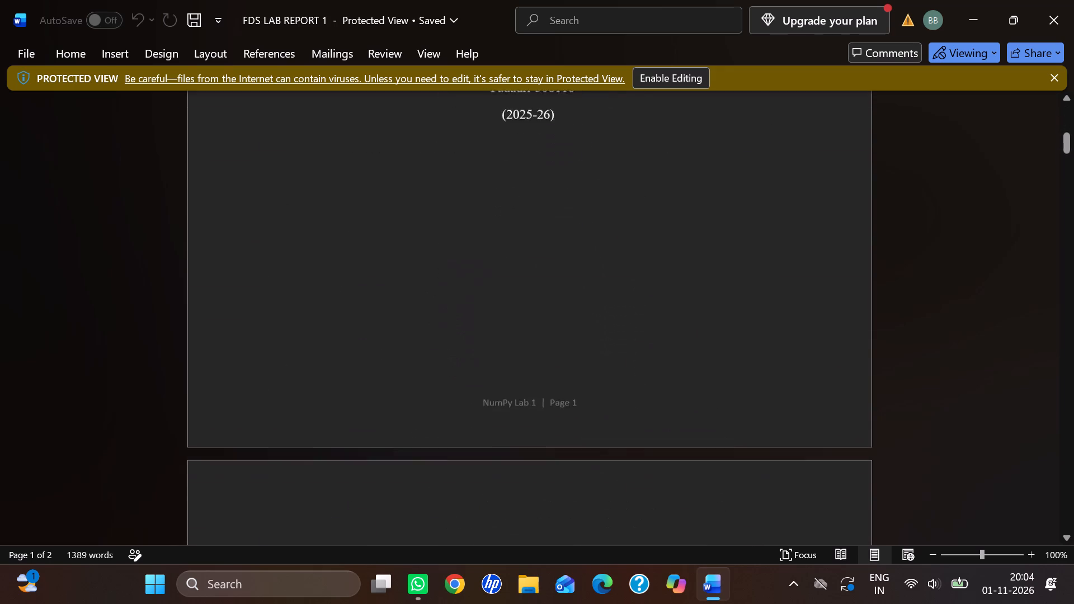
scroll(505, 343, down, 2)
scroll(505, 343, up, 1)
scroll(505, 343, down, 1)
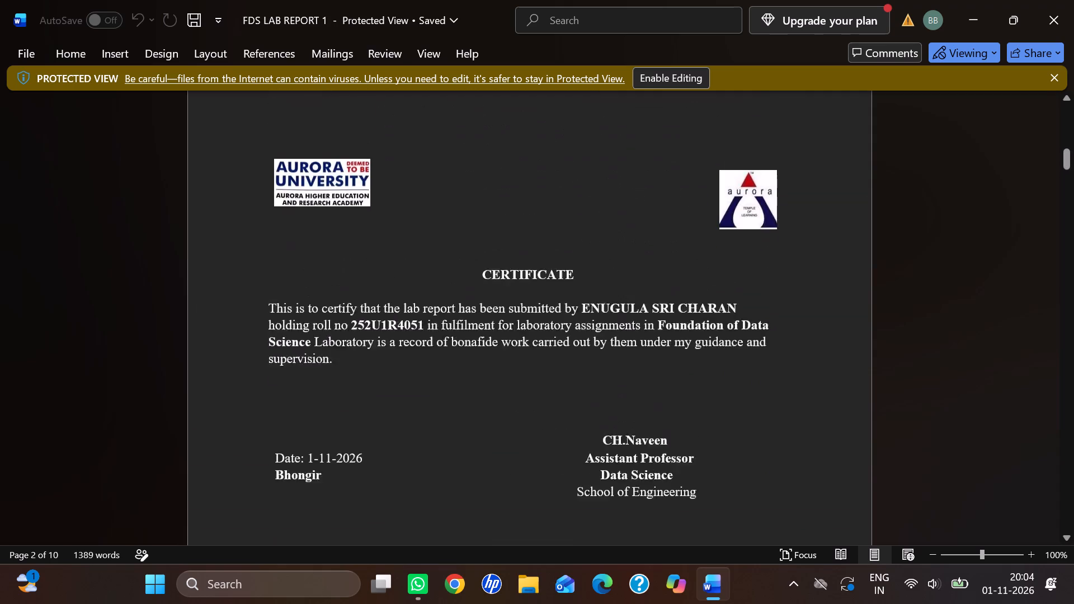
scroll(505, 343, down, 4)
scroll(505, 343, up, 1)
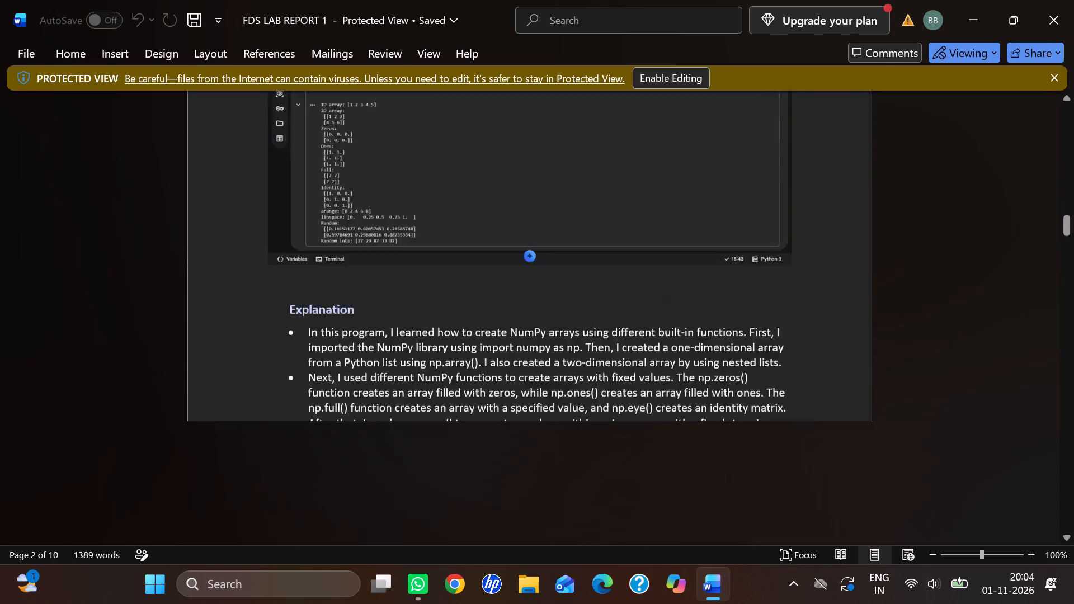
scroll(505, 343, up, 3)
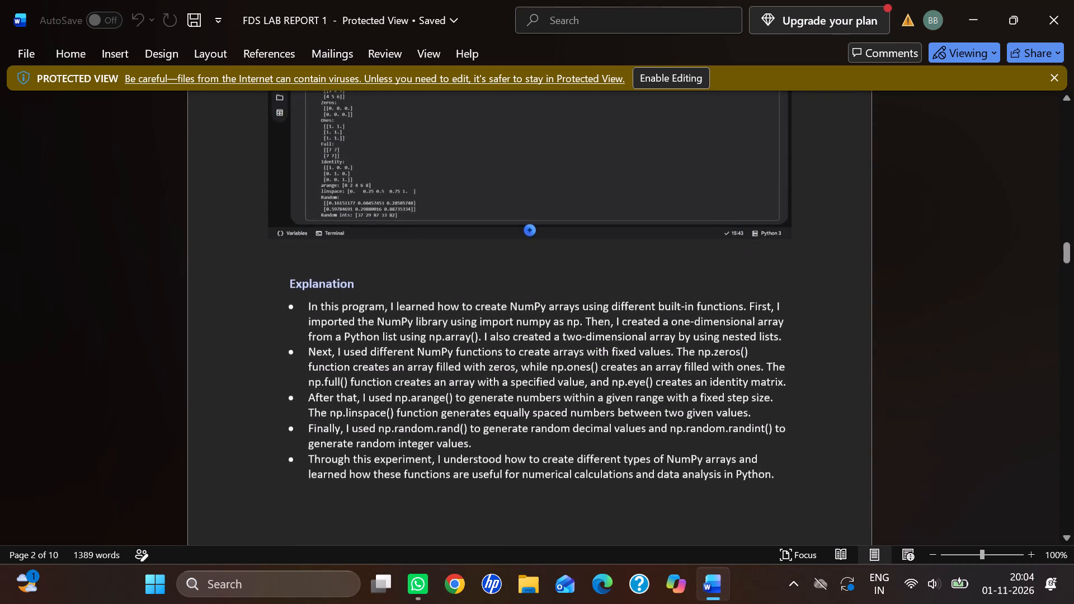
scroll(505, 343, up, 2)
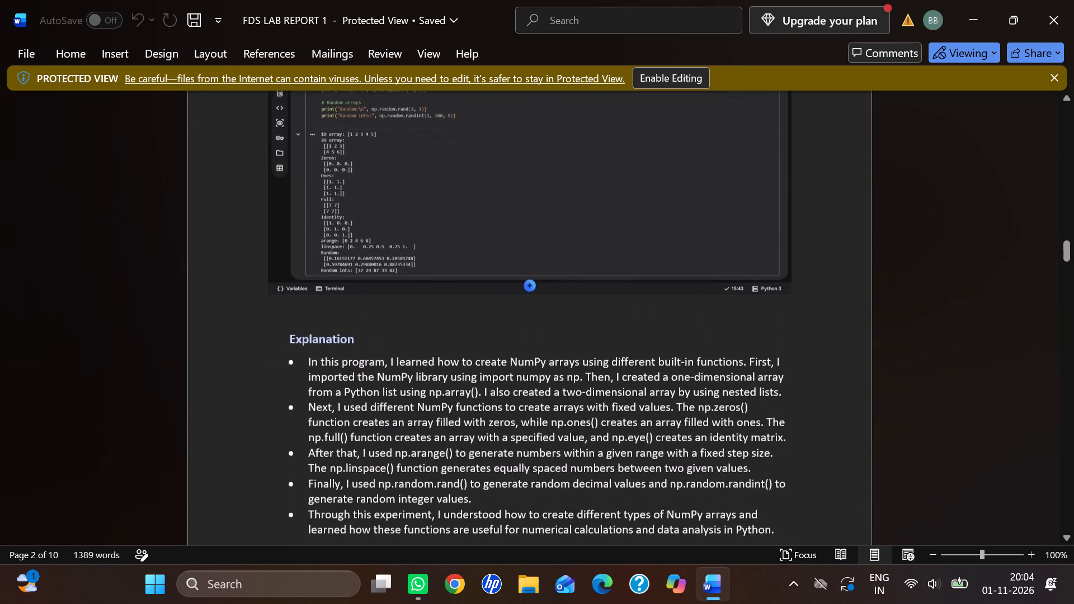
scroll(505, 343, up, 2)
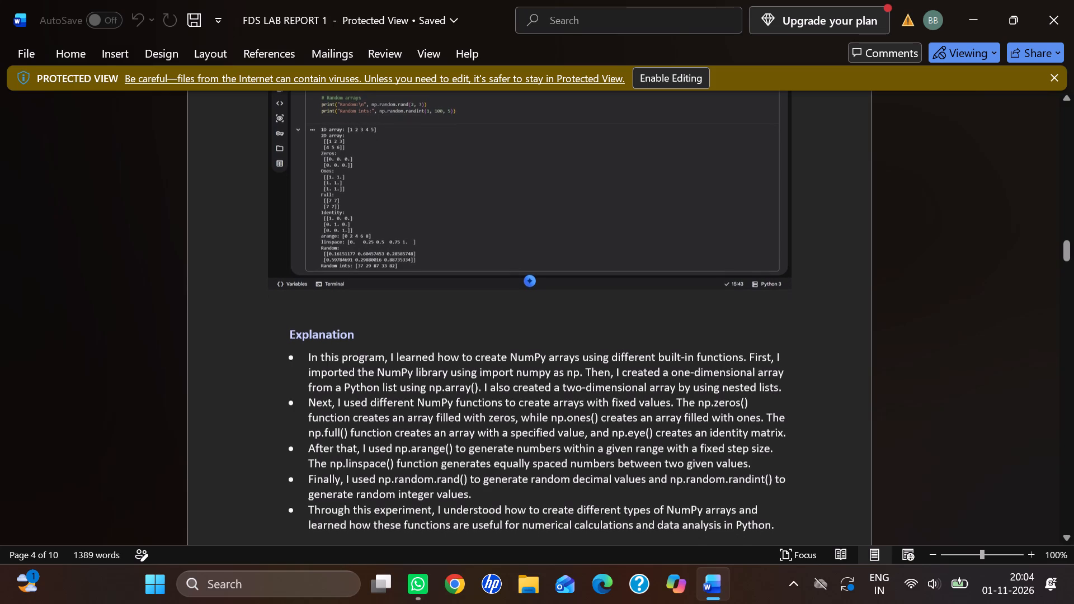
scroll(505, 343, up, 1)
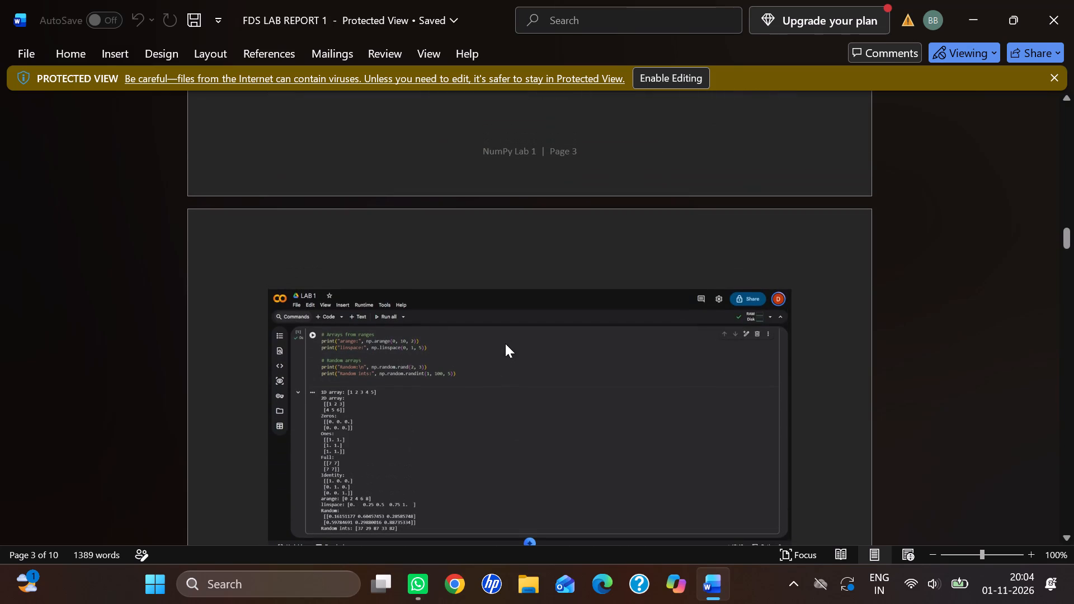
scroll(505, 343, up, 1)
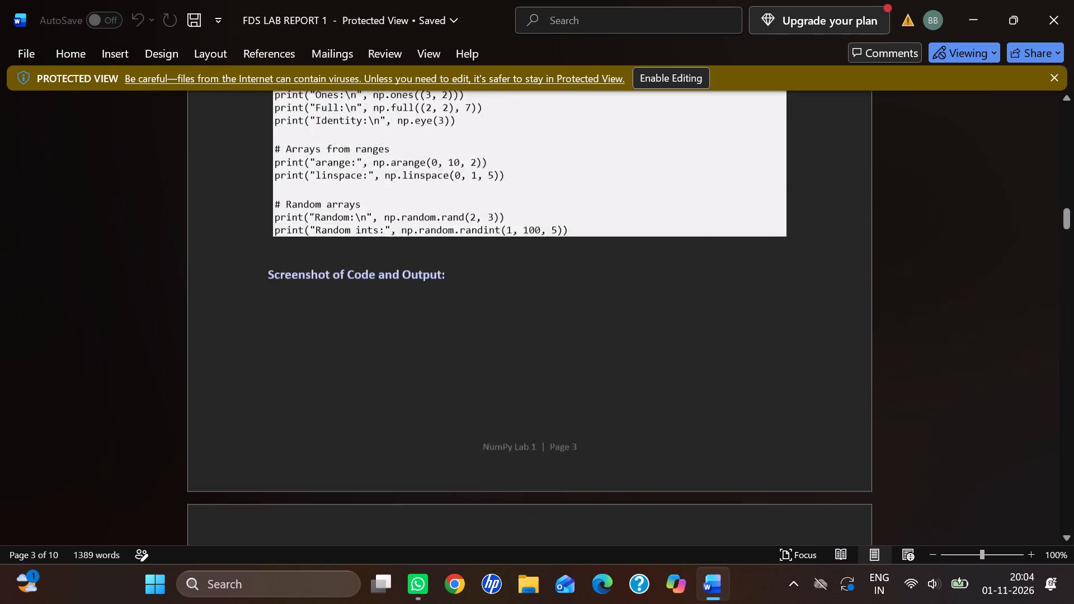
scroll(505, 343, up, 1)
Read through the NumPy Attributes, Data Types, Indexing and Slicing sections to the report's end, and return to the cover page.
scroll(505, 343, down, 1)
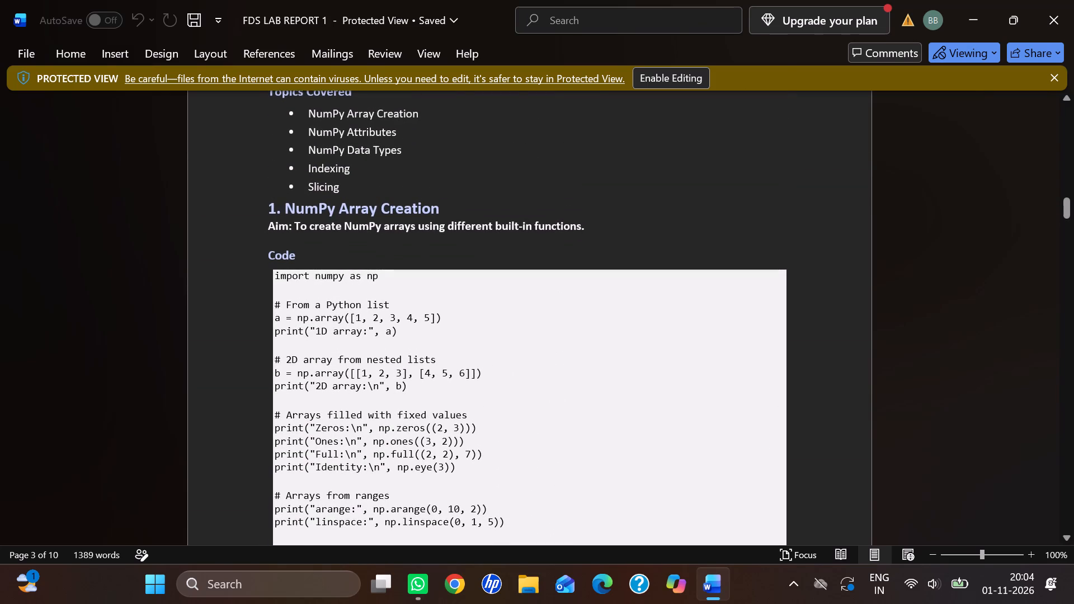
scroll(505, 343, down, 3)
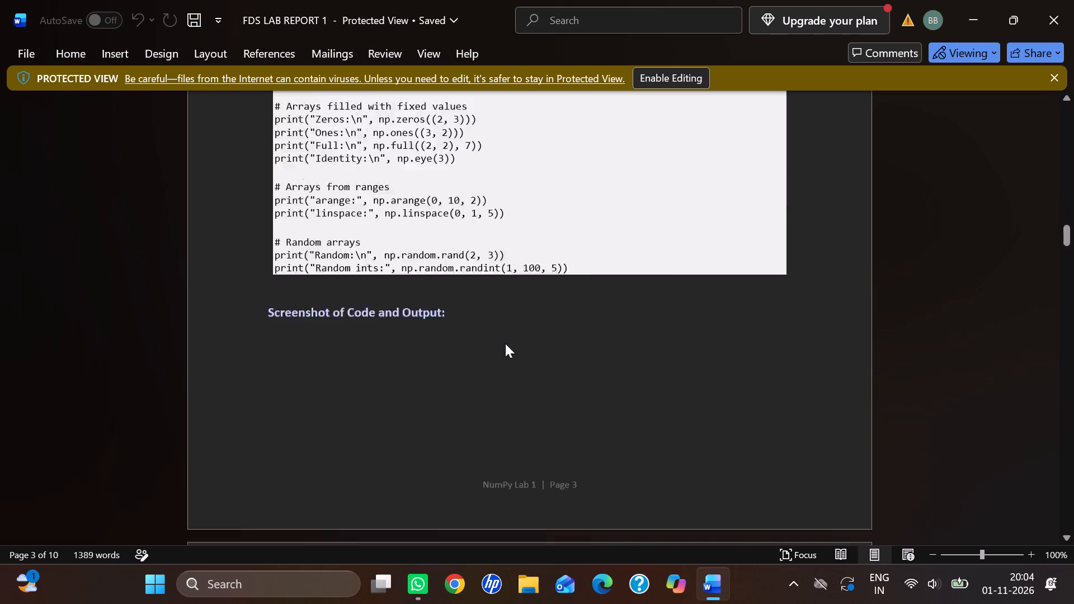
scroll(505, 343, down, 2)
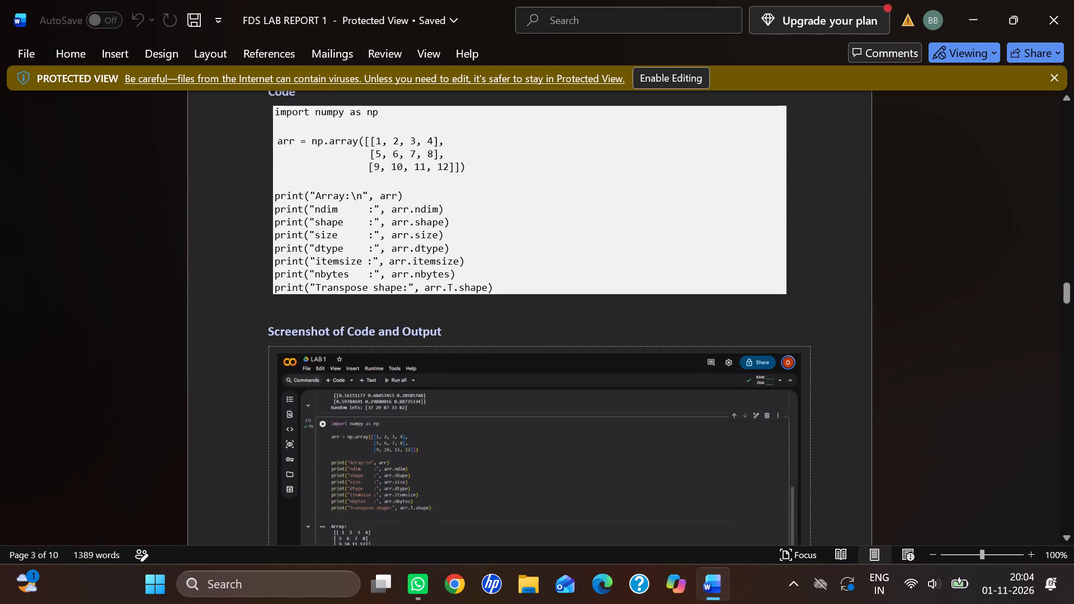
scroll(505, 343, down, 1)
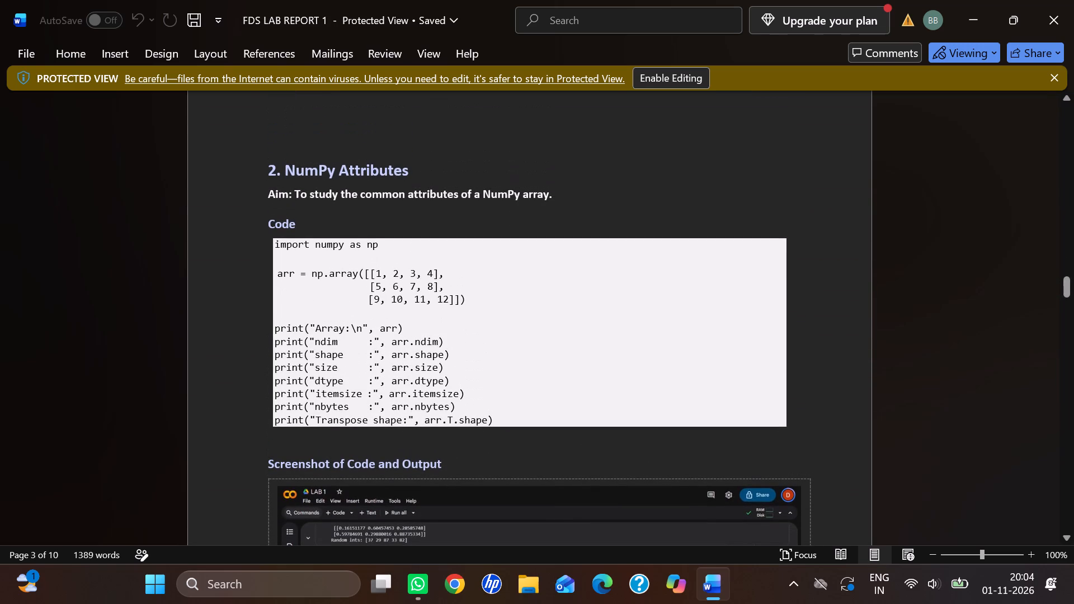
scroll(505, 343, down, 3)
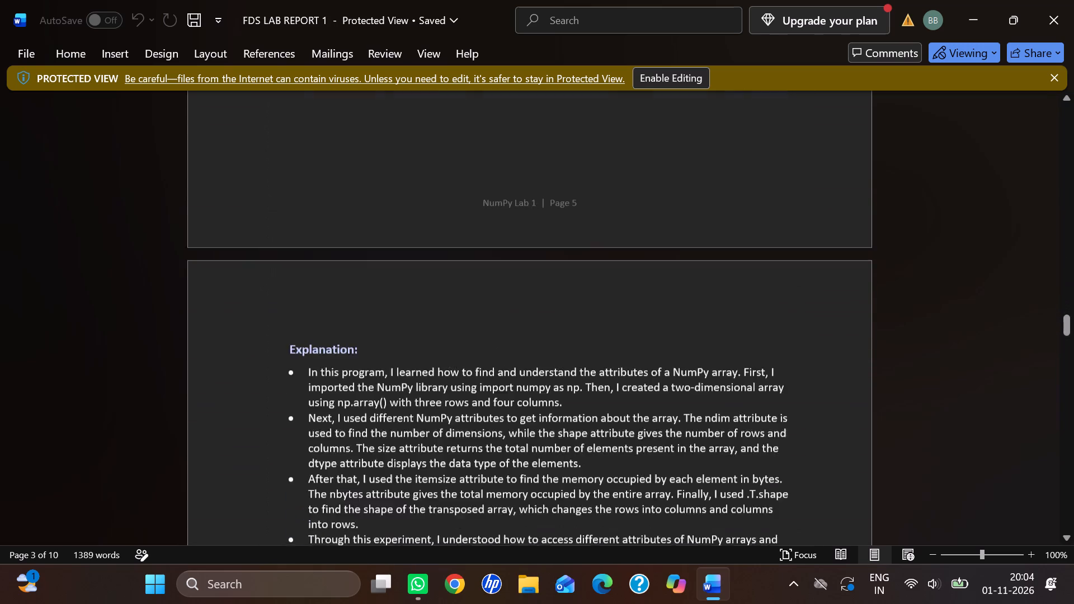
scroll(505, 343, down, 3)
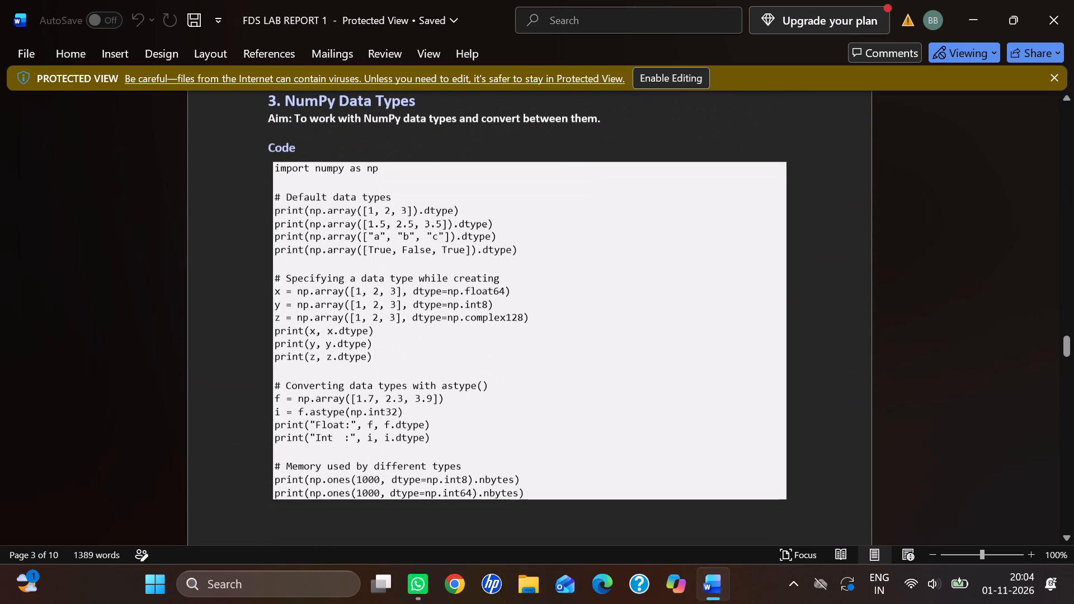
scroll(505, 343, down, 2)
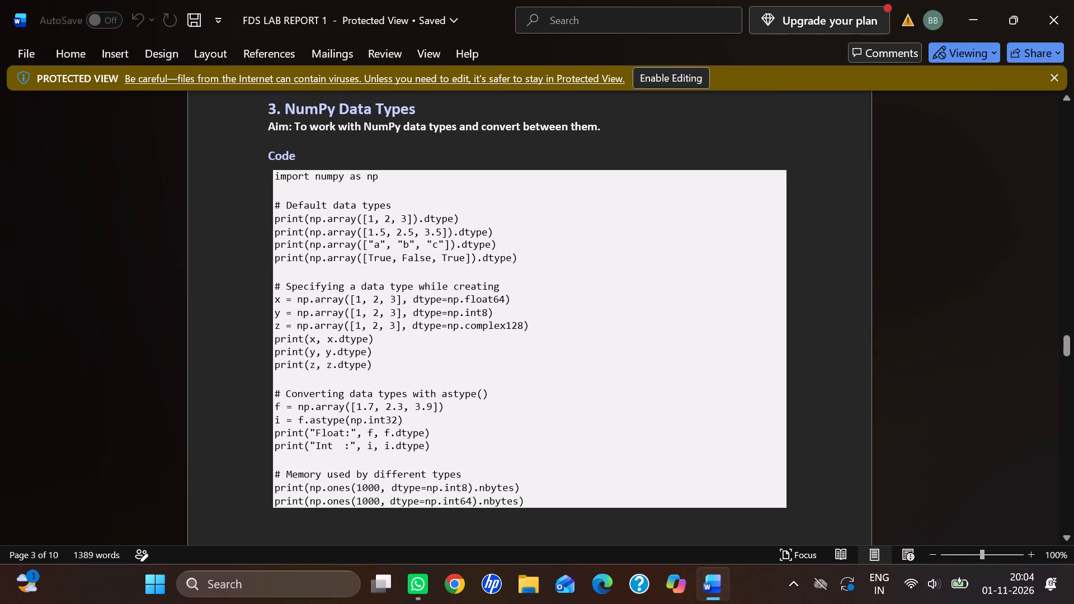
scroll(505, 343, down, 1)
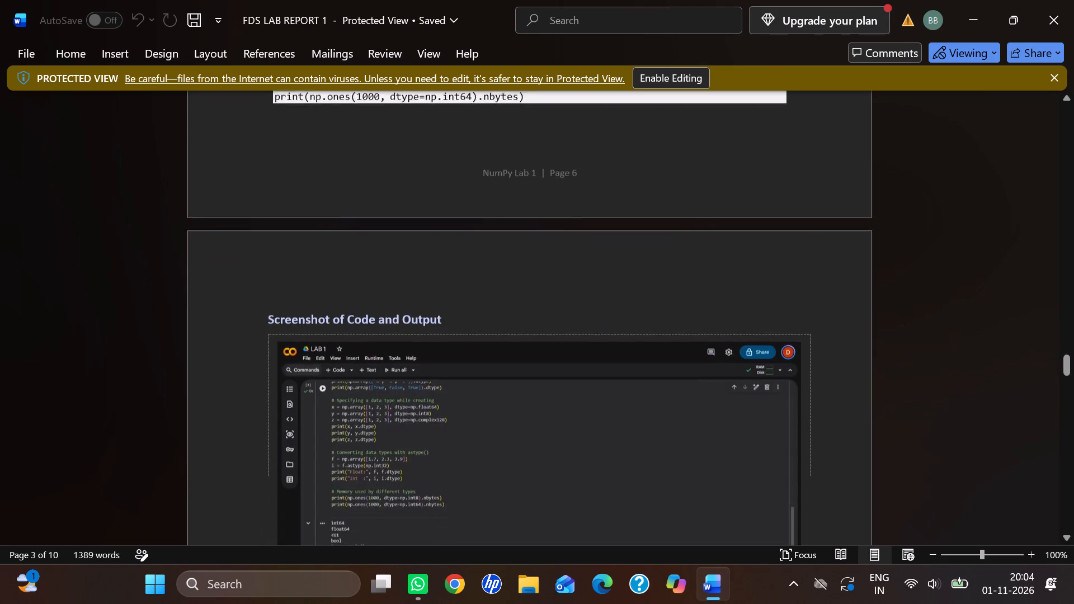
scroll(505, 343, down, 1)
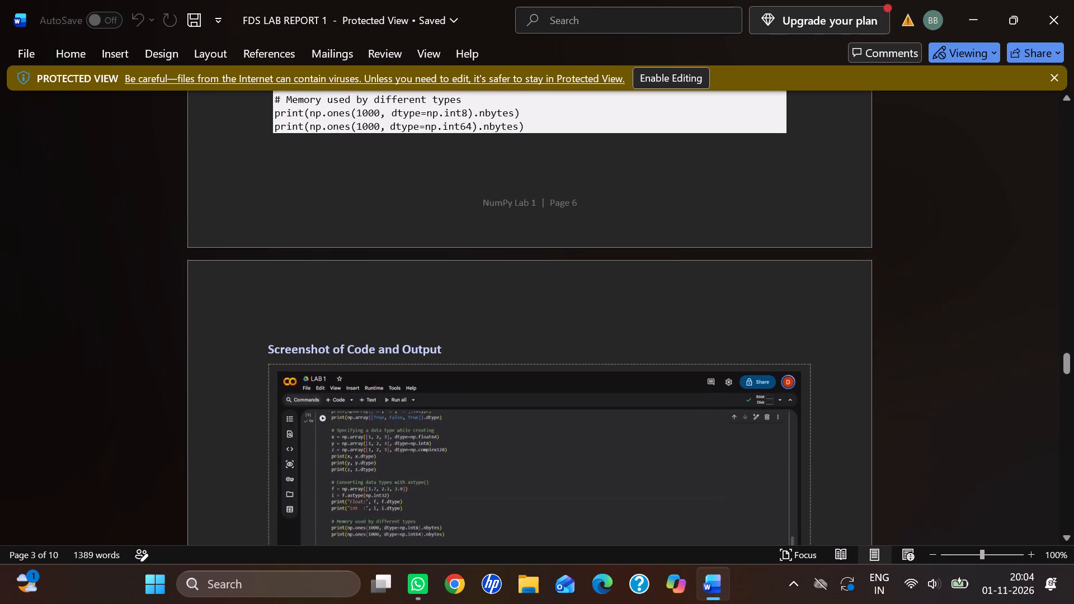
scroll(505, 343, down, 1)
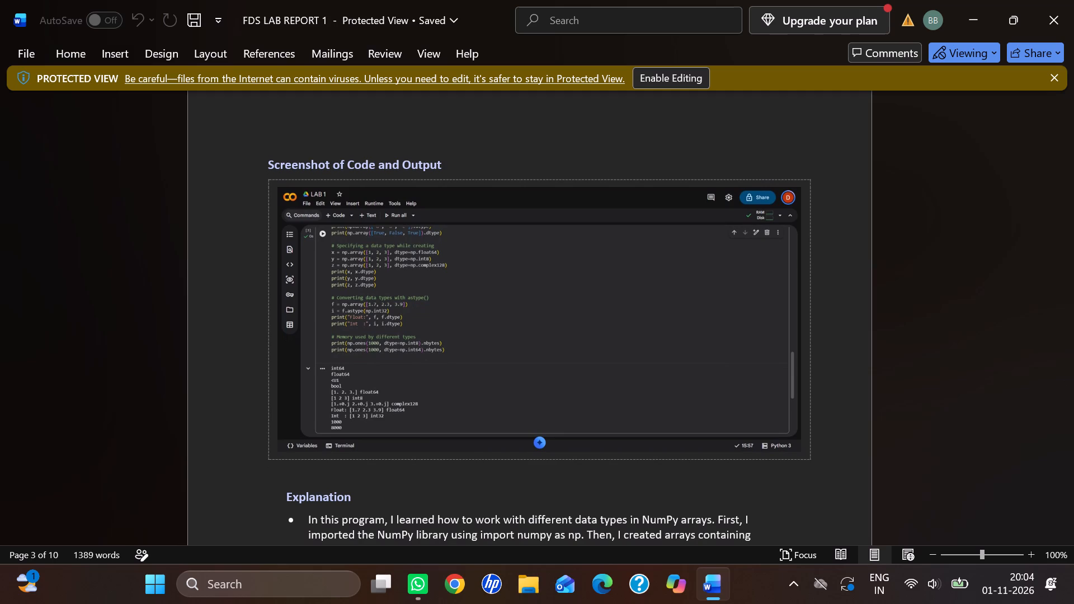
scroll(505, 343, down, 1)
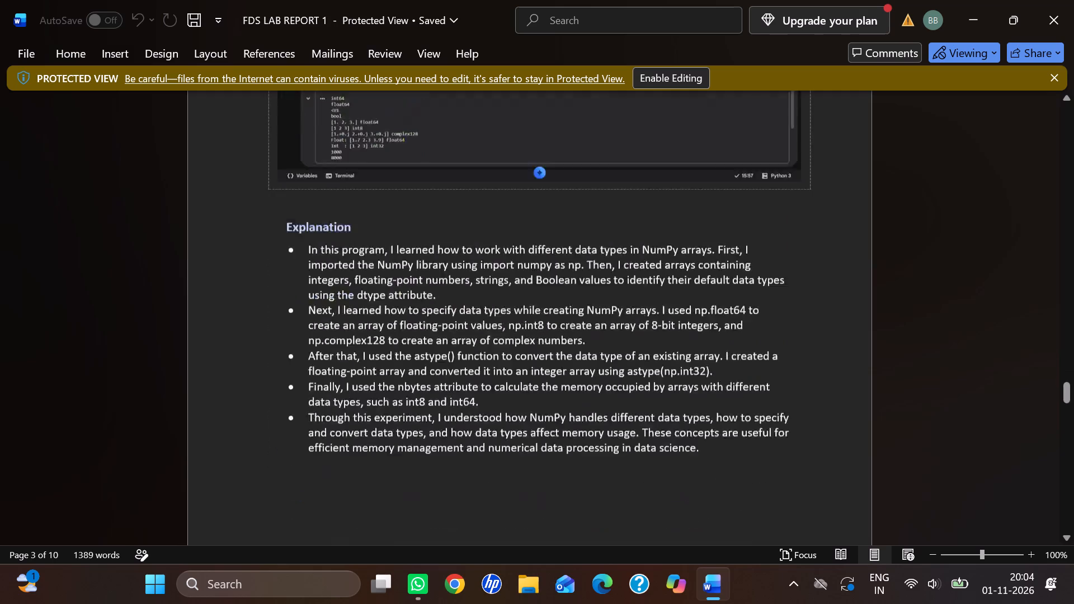
scroll(505, 343, down, 7)
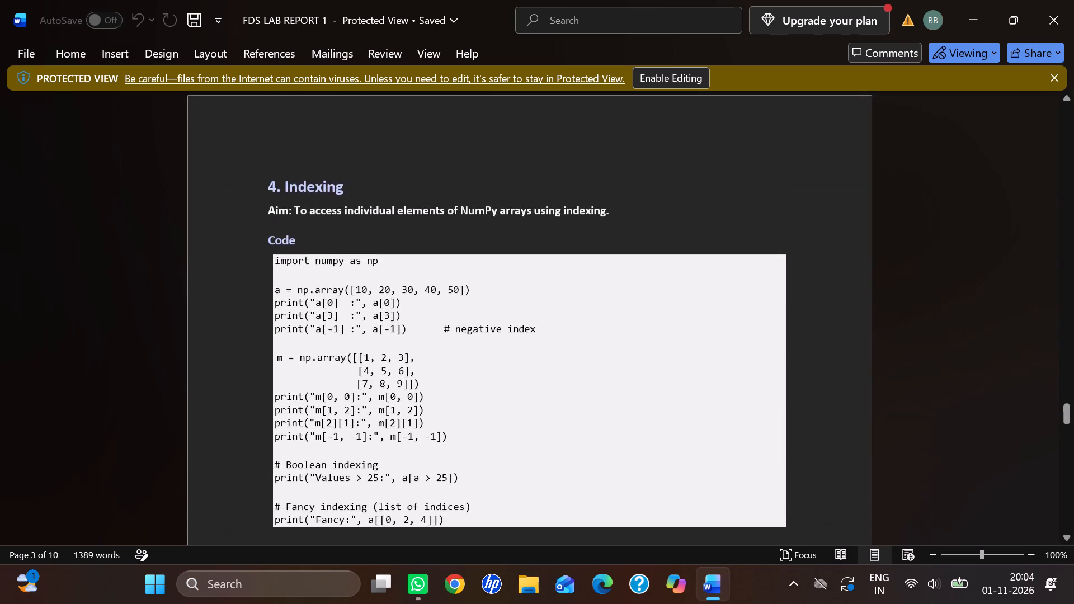
scroll(505, 343, down, 5)
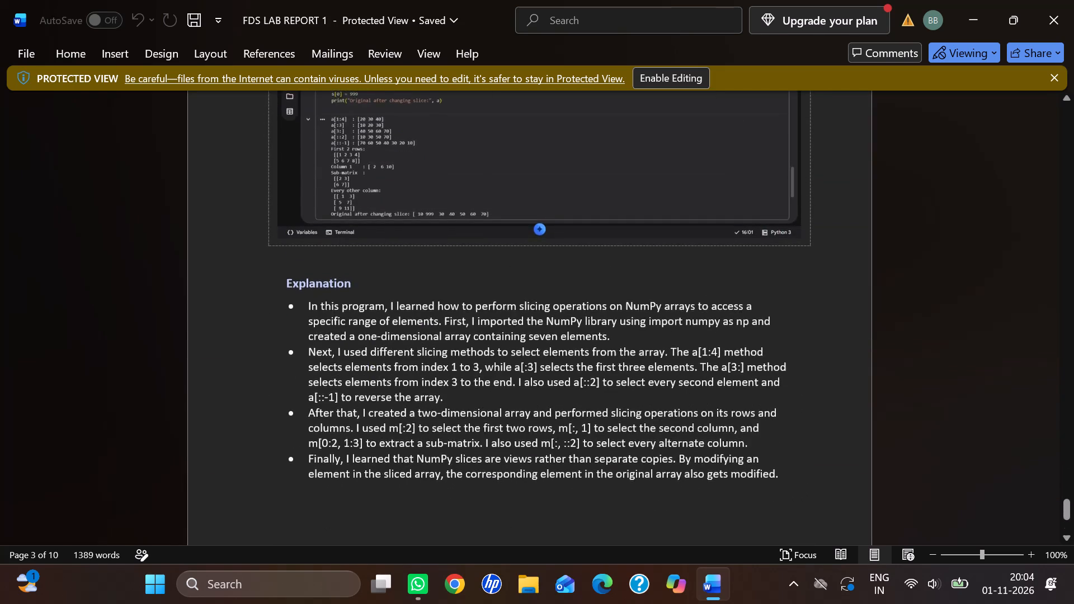
scroll(505, 343, down, 7)
scroll(505, 343, up, 20)
scroll(505, 343, up, 7)
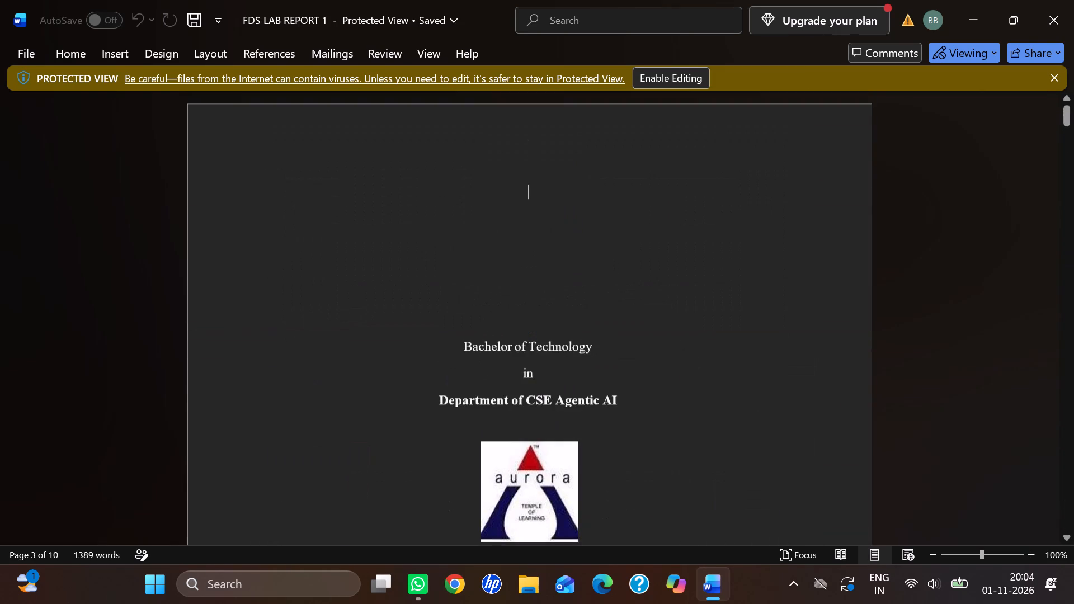
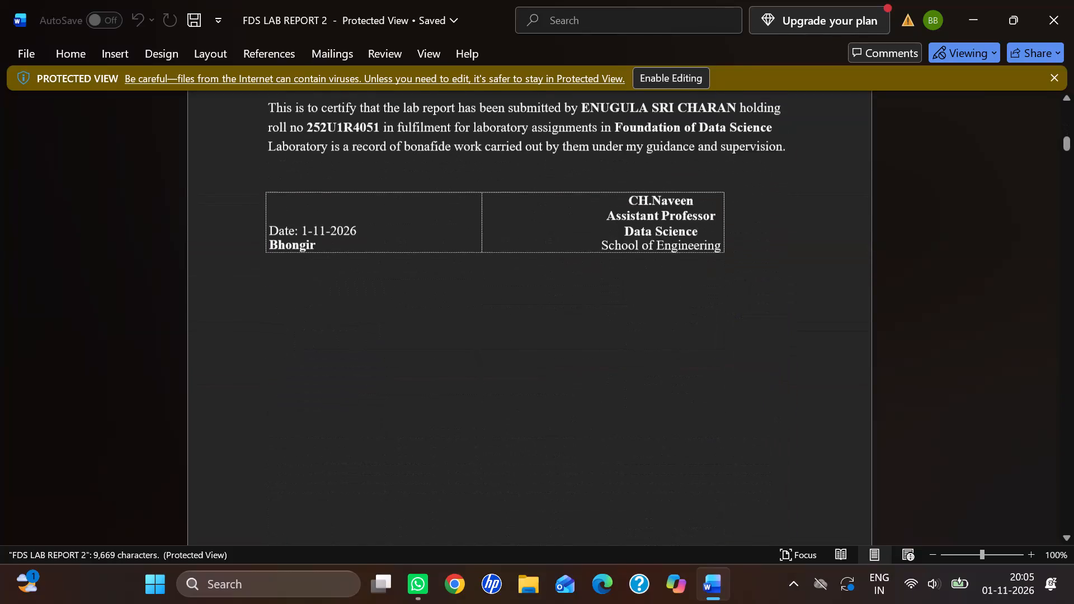
Review the FDS Lab Report 2 topics list and the Reading Data section's Part 1 setup and sample data code.
scroll(488, 234, down, 3)
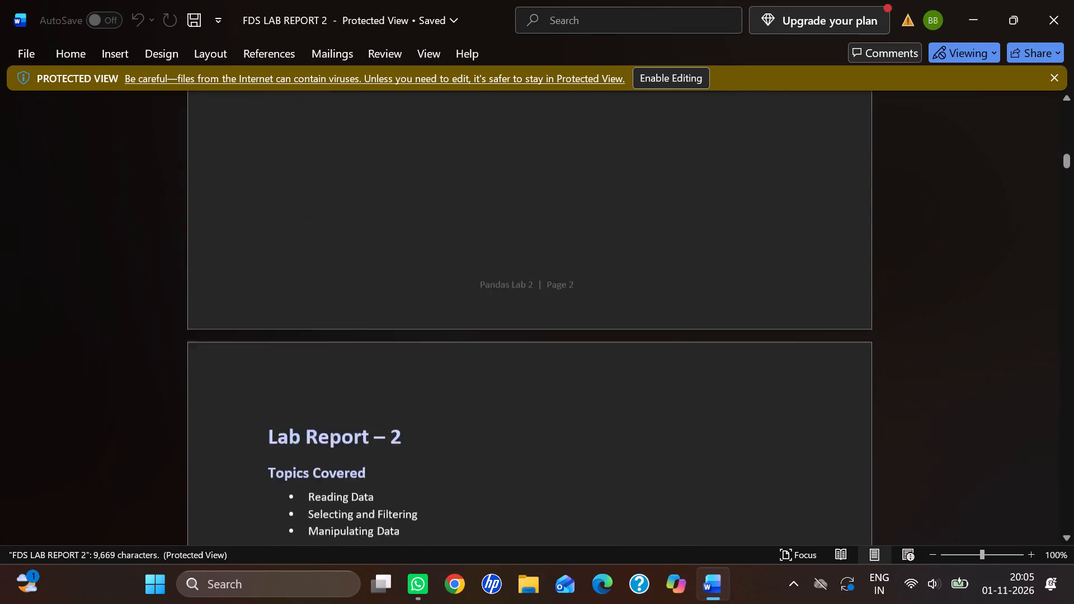
scroll(488, 234, down, 4)
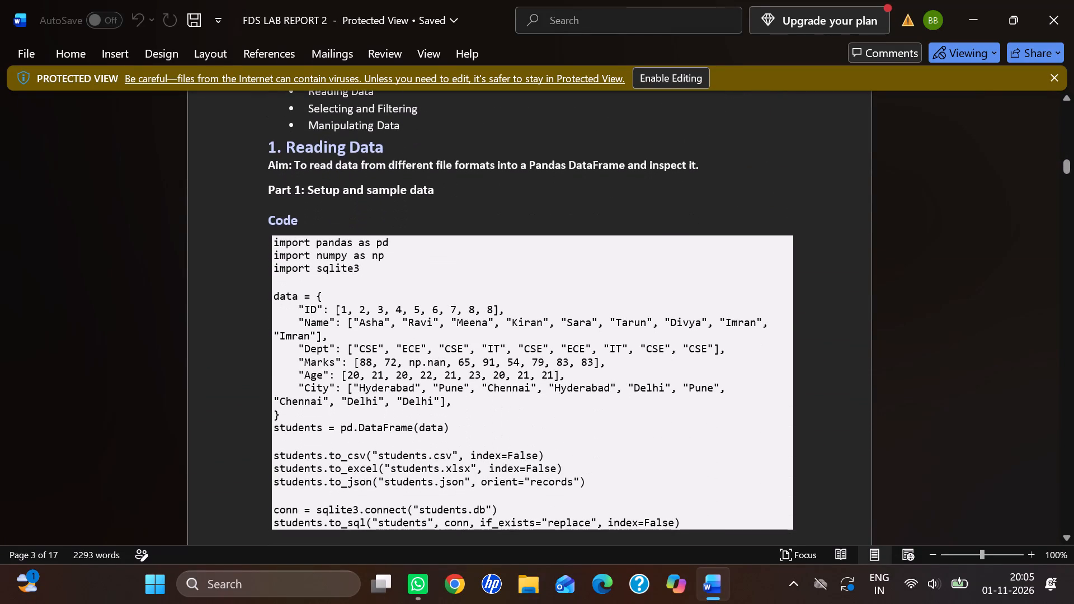
scroll(488, 234, down, 3)
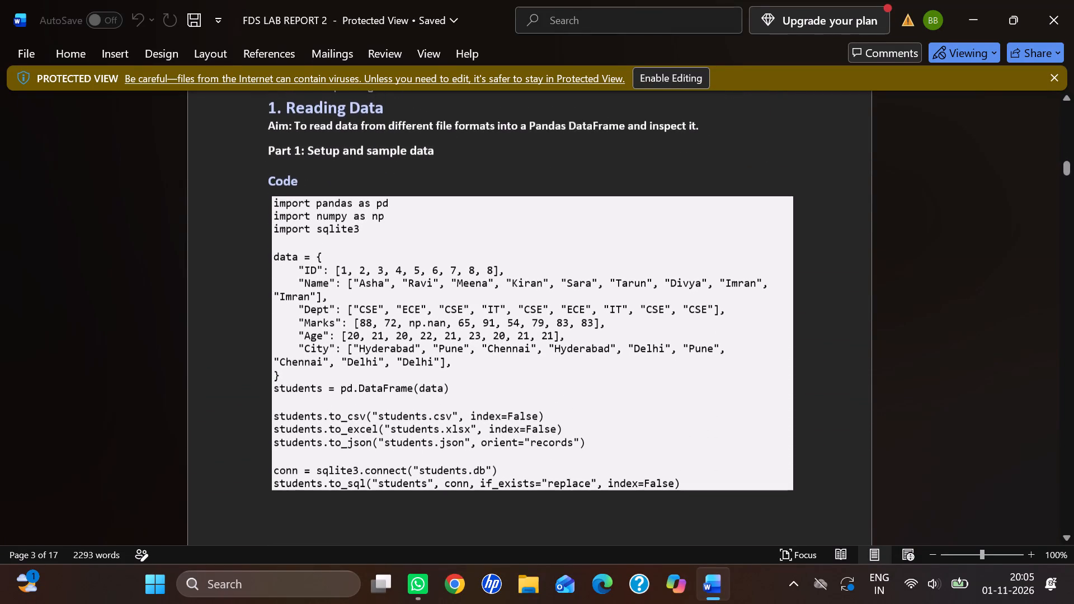
scroll(488, 234, down, 3)
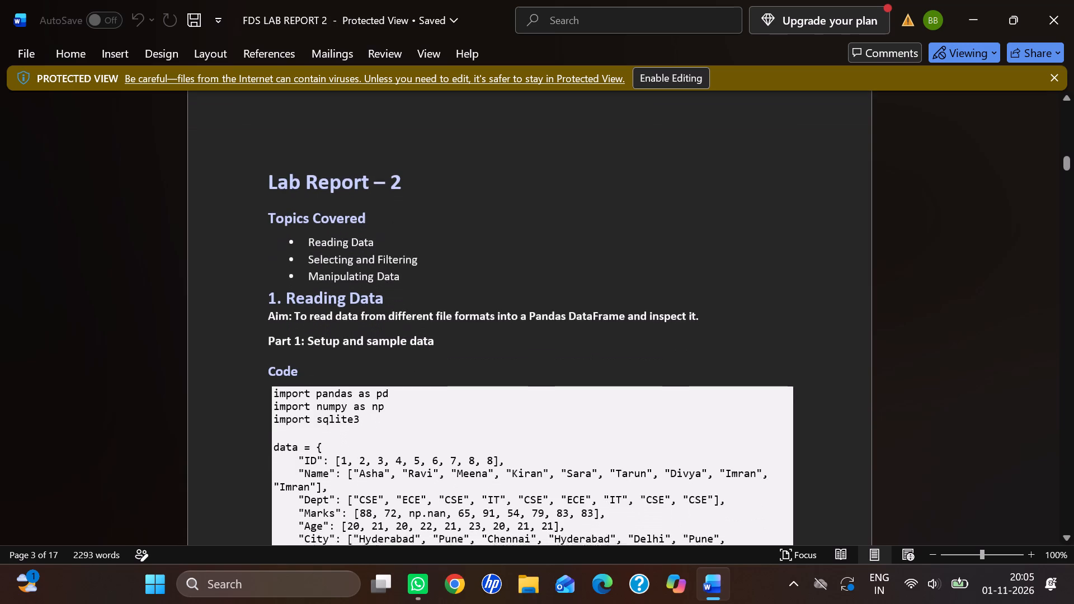
scroll(488, 234, down, 3)
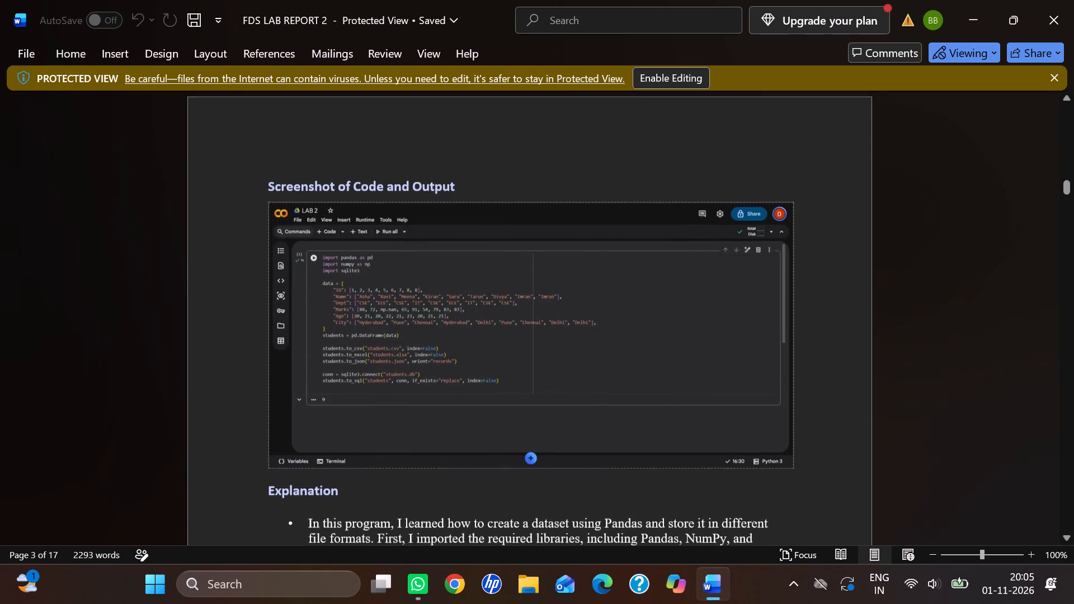
Examine the rest of the Reading Data section: the file-loading and dataset-exploration code, output screenshots and explanations.
scroll(488, 234, down, 2)
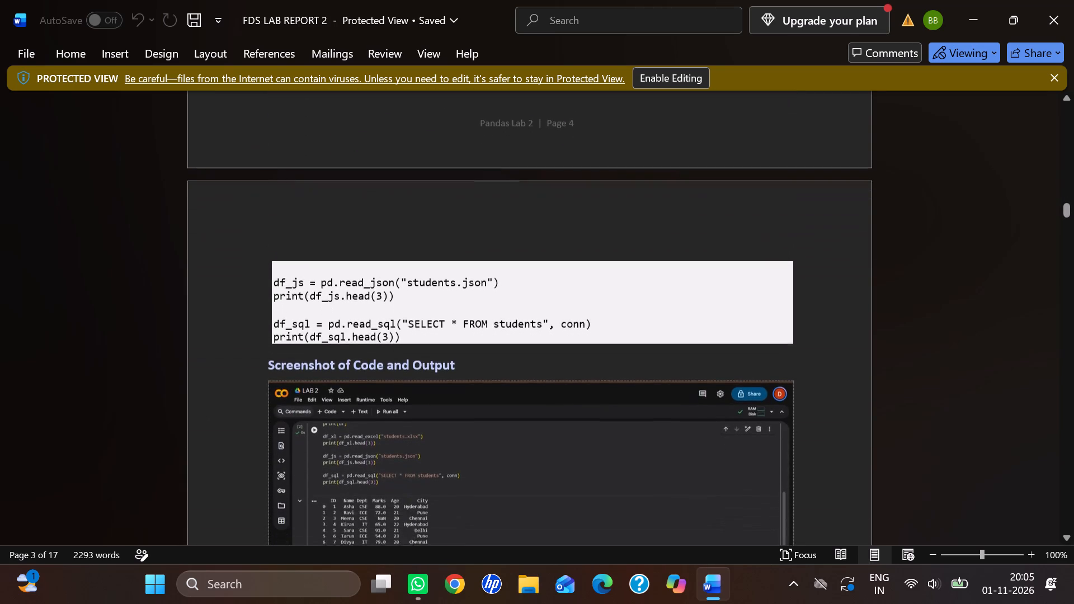
scroll(488, 234, down, 2)
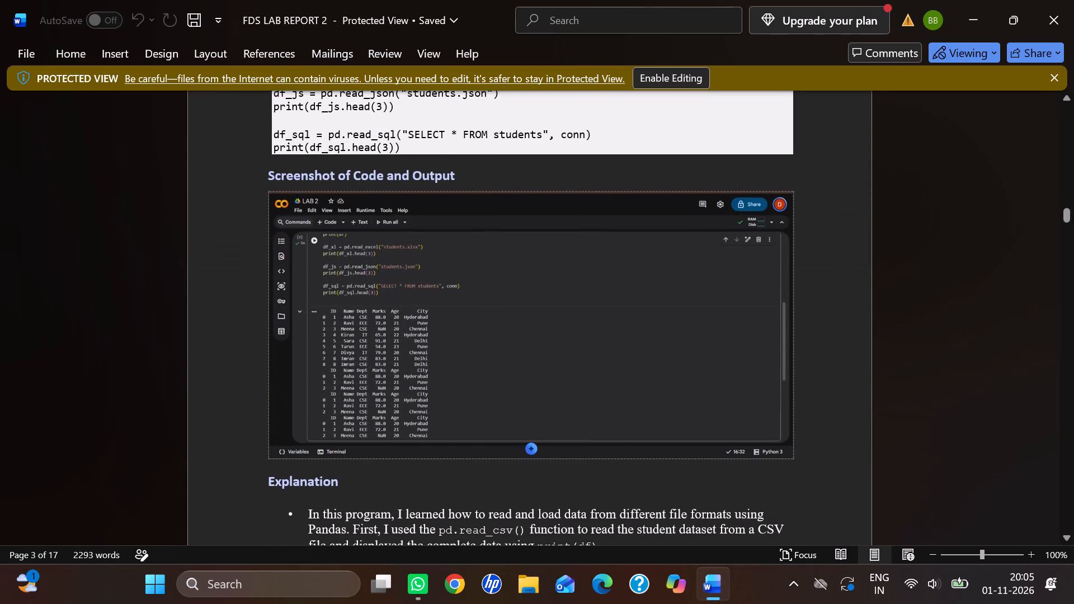
scroll(488, 234, down, 8)
scroll(488, 234, up, 1)
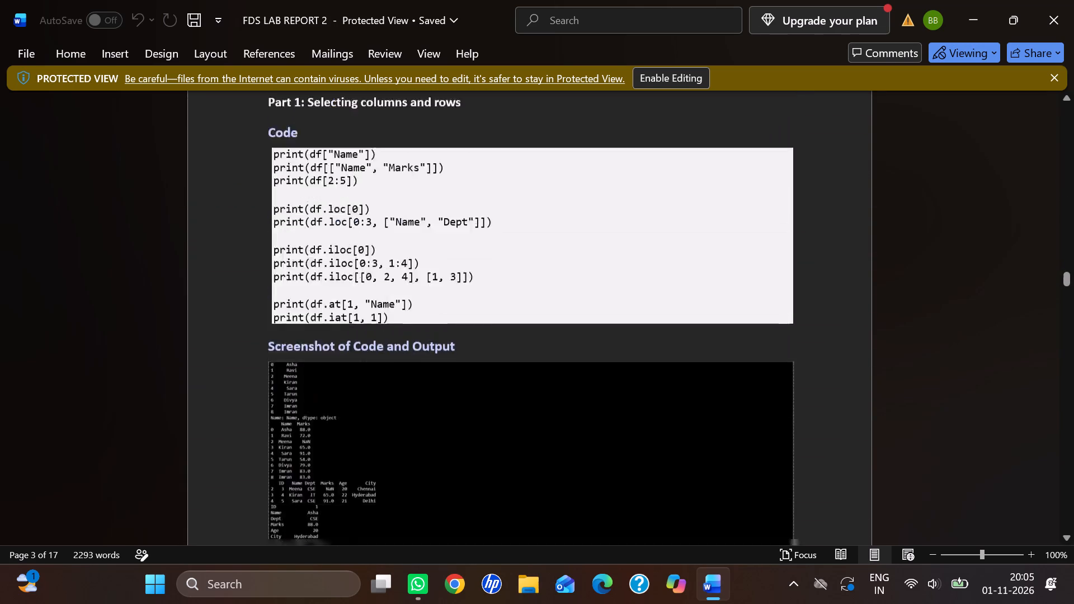
scroll(488, 234, up, 1)
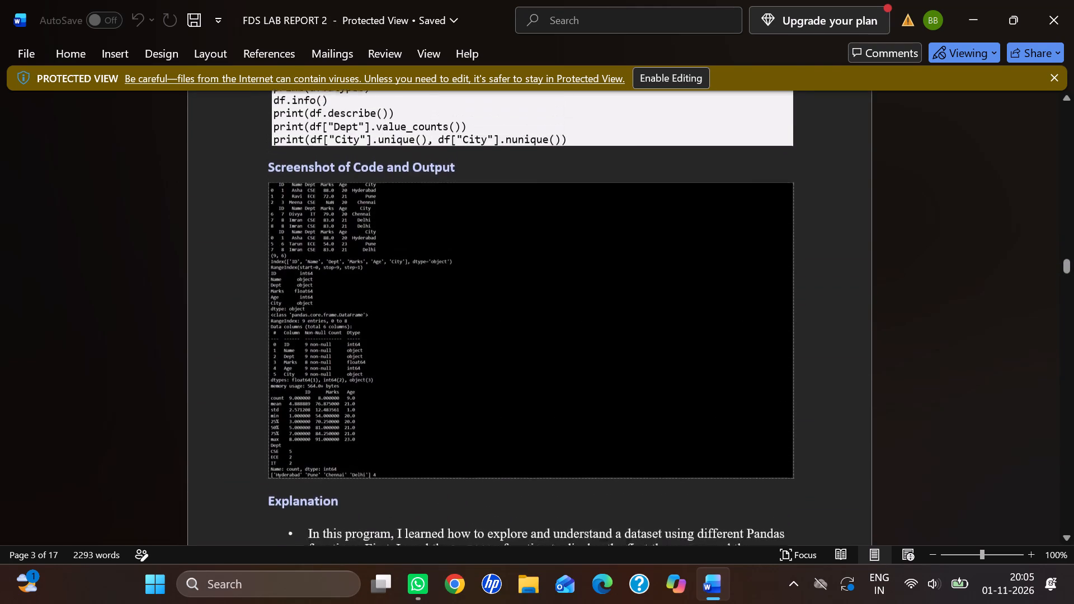
scroll(488, 234, up, 1)
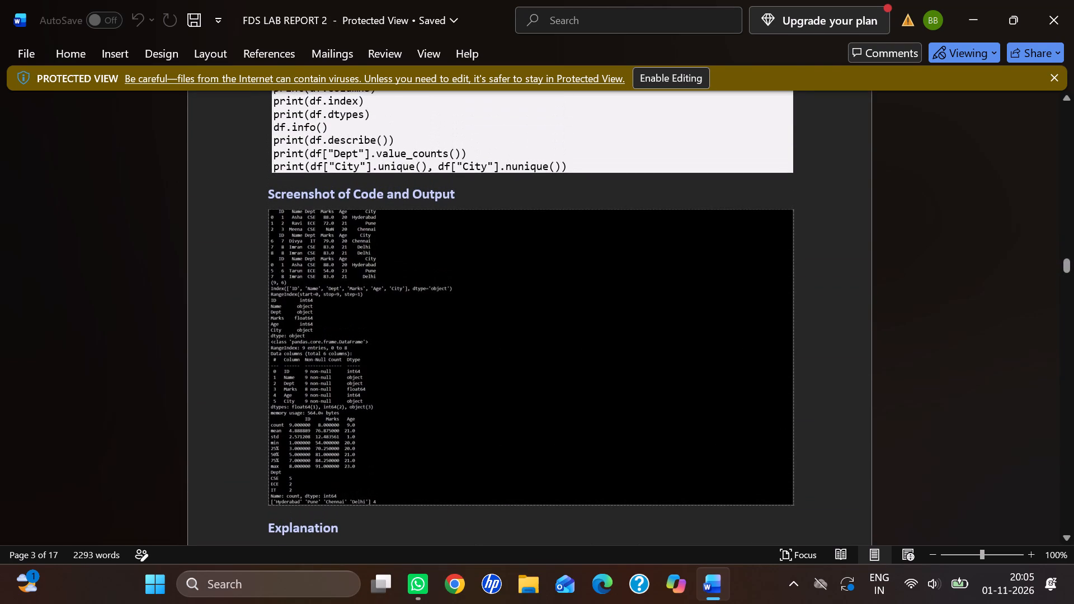
scroll(488, 234, down, 2)
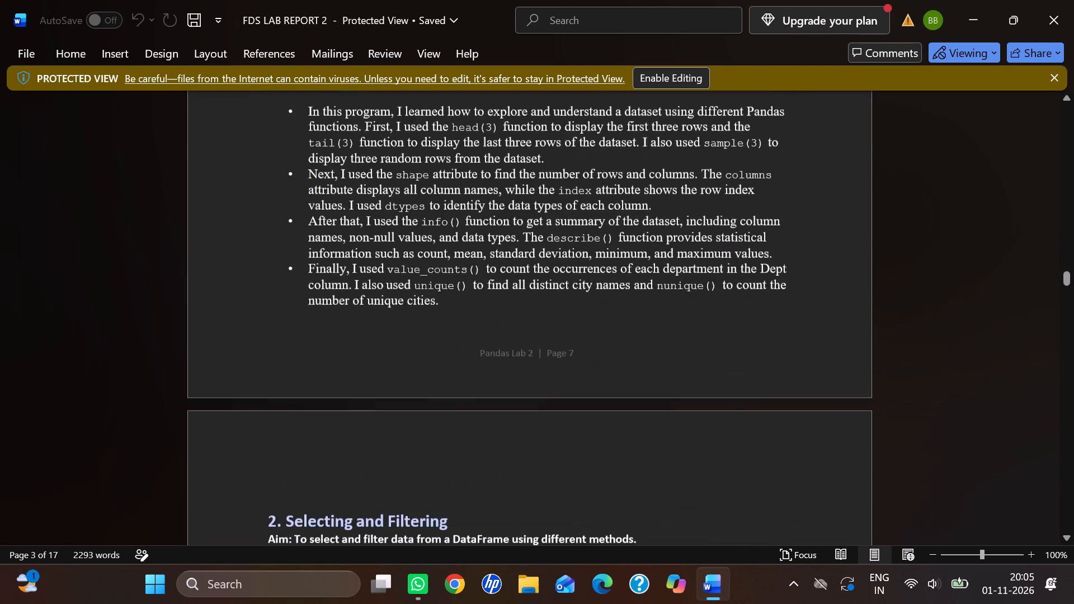
Read through the Selecting and Filtering section, covering column and row selection, data filtering code, output screenshots and explanation.
scroll(488, 234, down, 3)
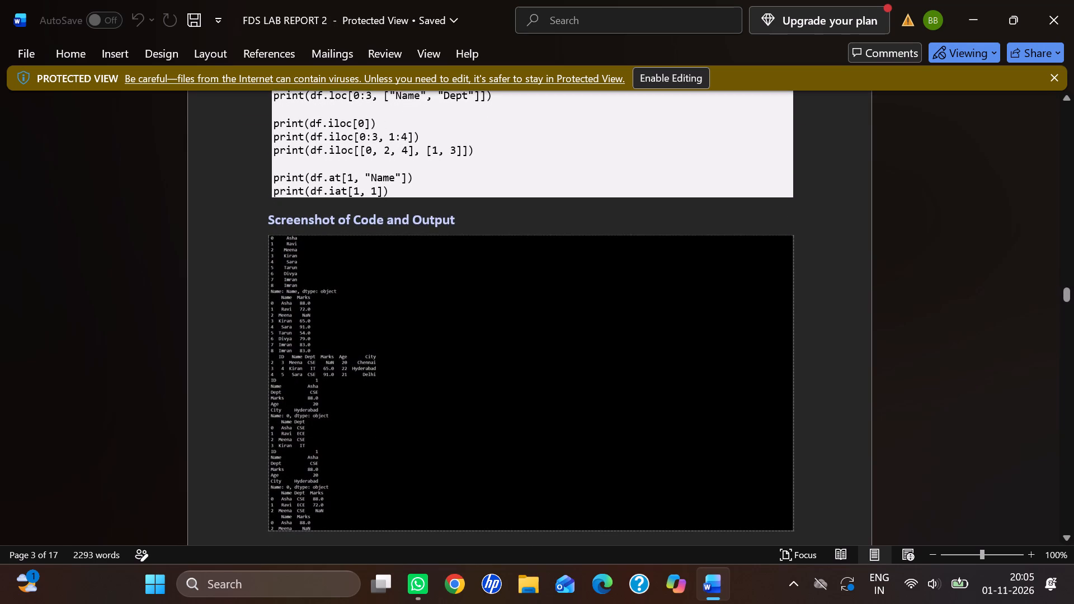
scroll(488, 234, down, 3)
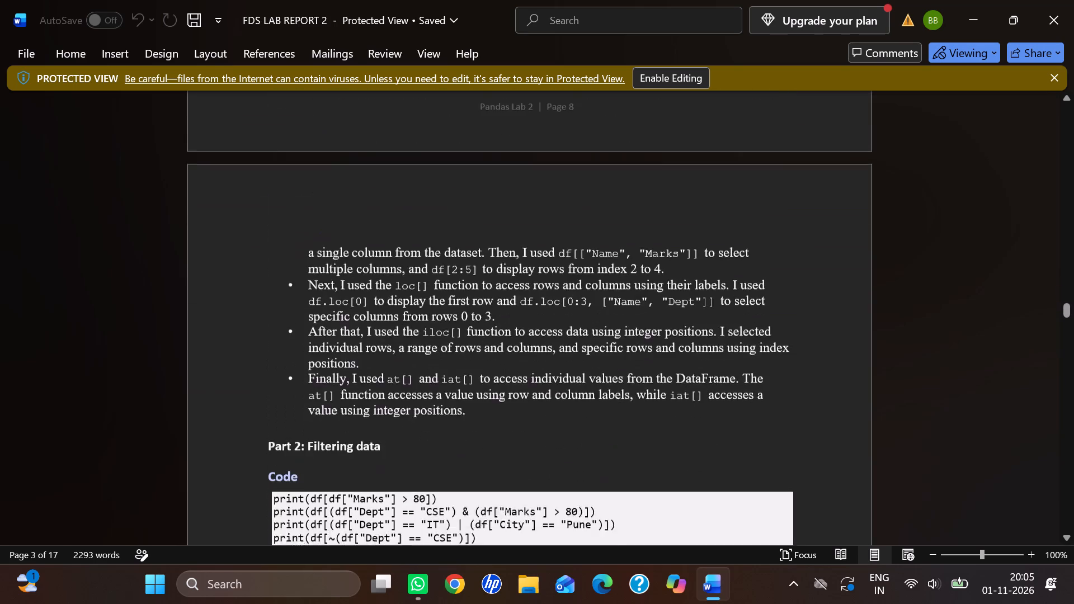
scroll(488, 234, down, 4)
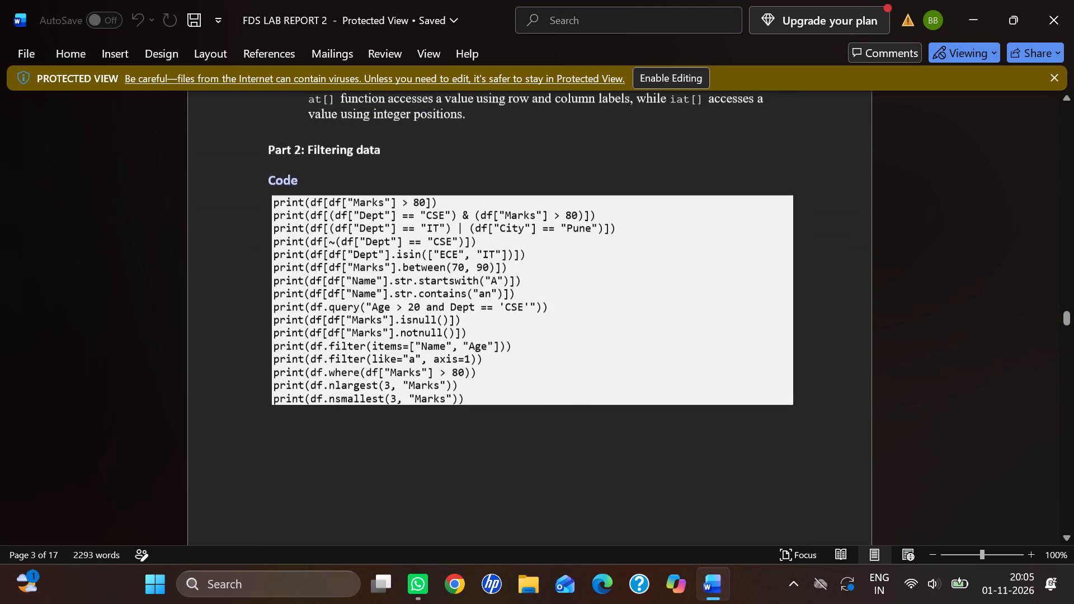
scroll(488, 234, down, 3)
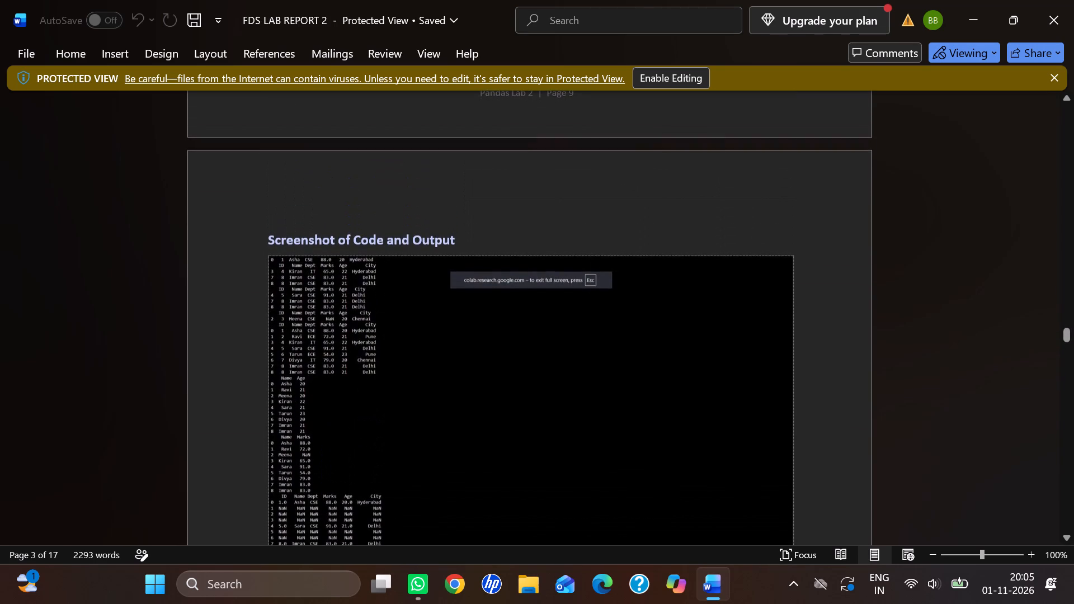
scroll(488, 234, down, 1)
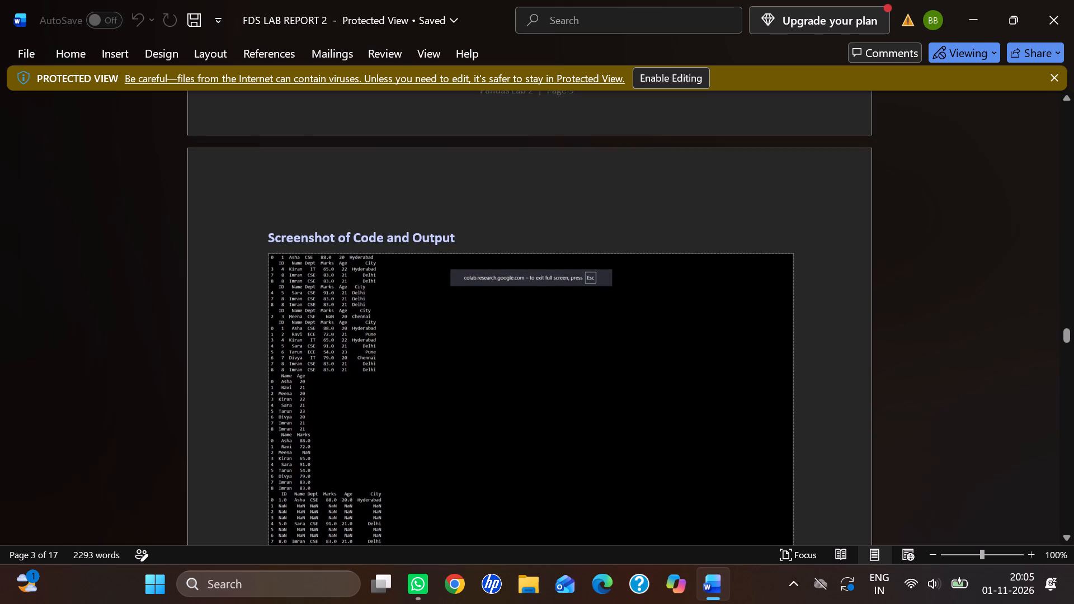
Skim the data cleaning, adding, renaming, dropping and sorting parts through the report's last pages, and return to the cover page.
scroll(488, 234, down, 2)
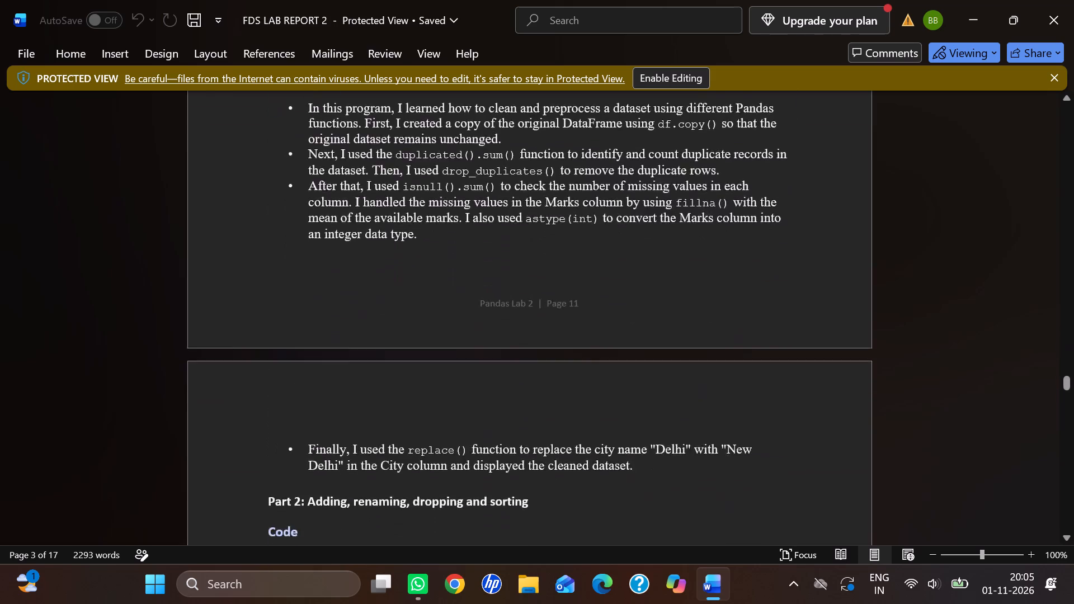
scroll(488, 234, down, 6)
scroll(488, 234, up, 9)
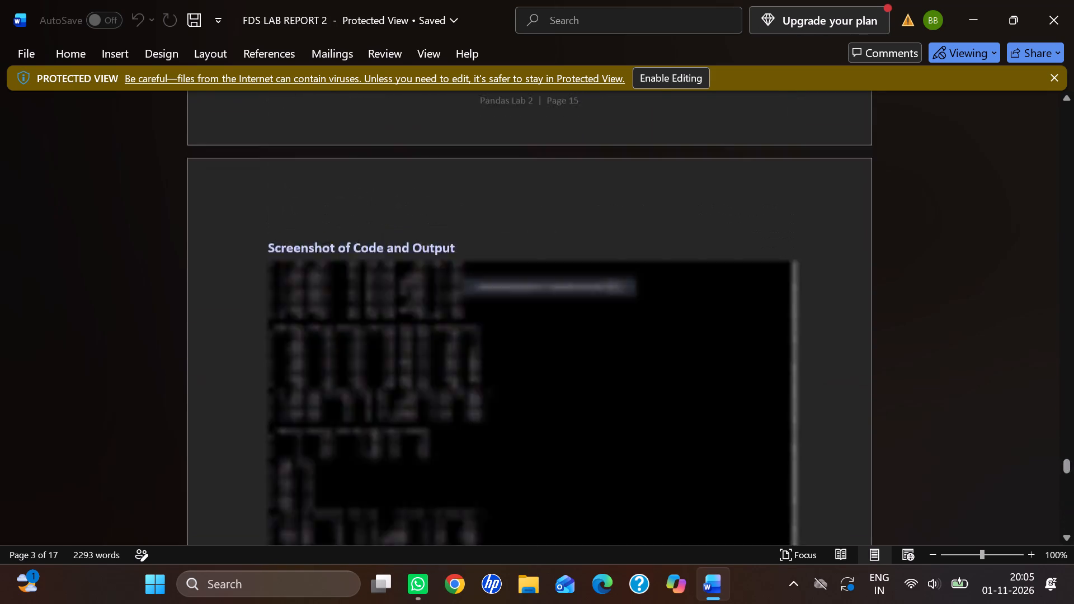
scroll(488, 234, up, 20)
scroll(488, 234, up, 1)
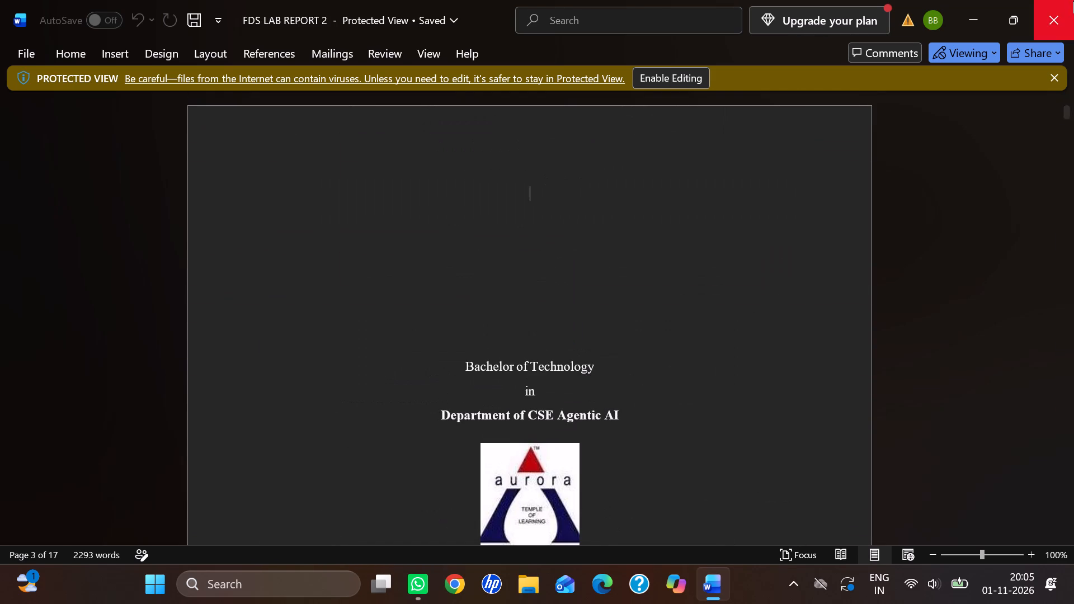
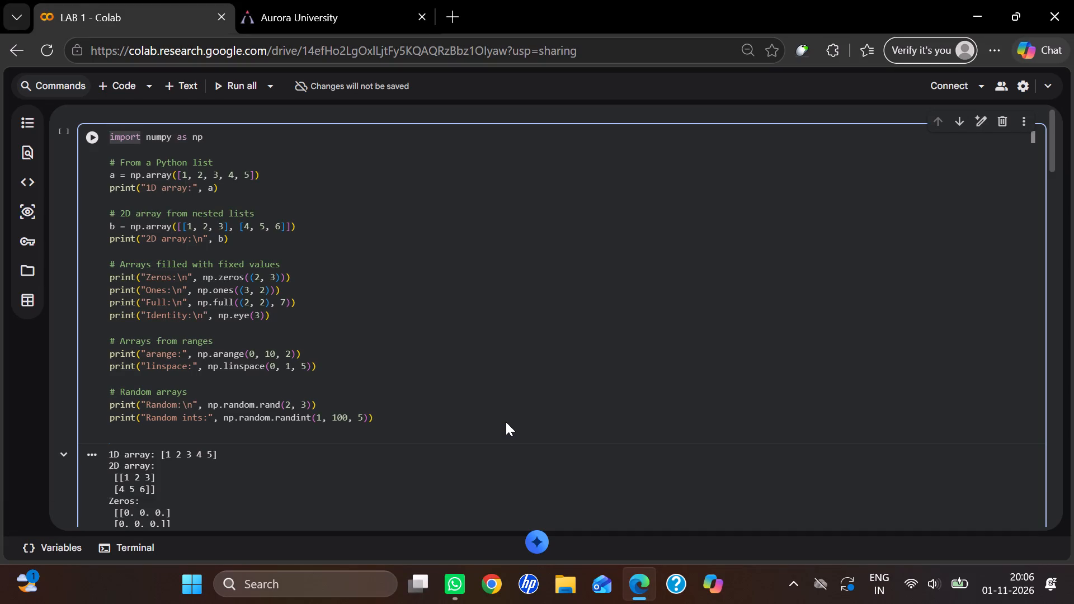
Skim the LAB 1 notebook's NumPy cells, from array creation through attributes, data types and slicing with their outputs, and return to the first cell.
scroll(506, 422, down, 9)
scroll(506, 422, up, 2)
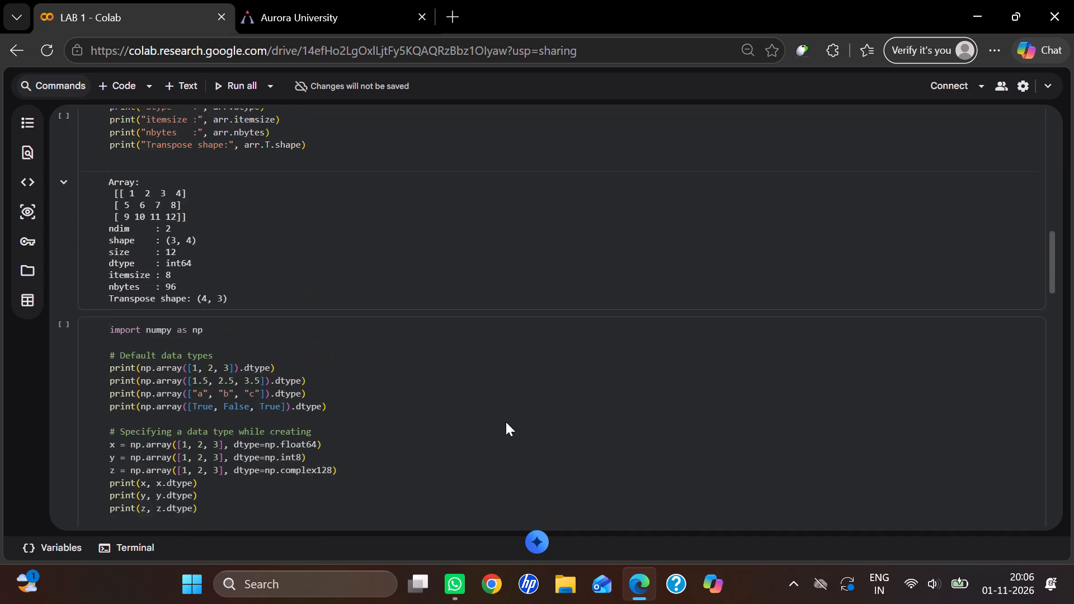
scroll(506, 422, up, 8)
scroll(506, 422, down, 5)
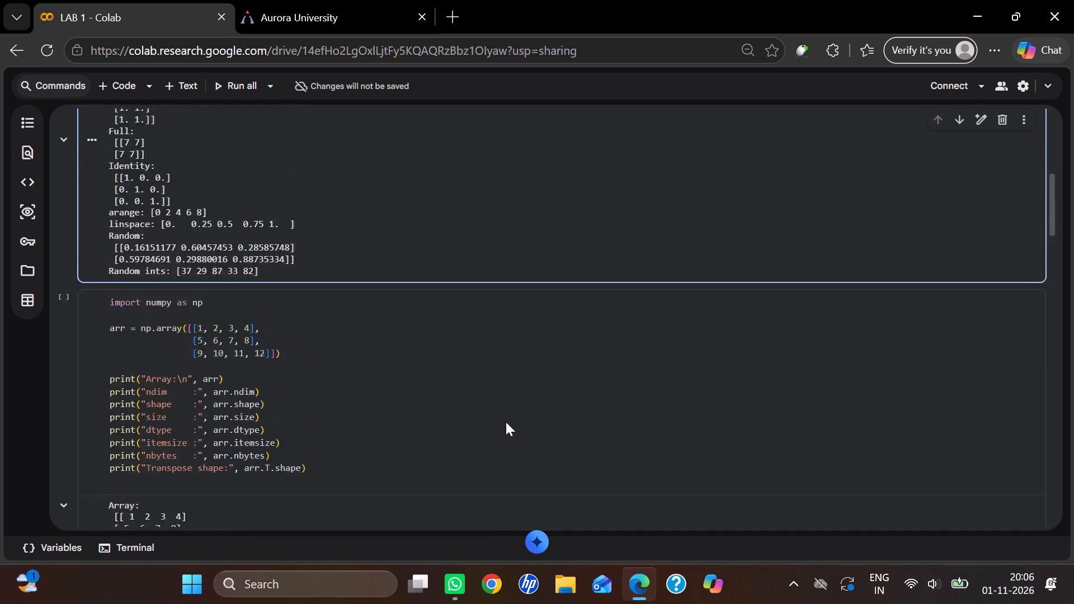
scroll(506, 422, down, 16)
scroll(506, 422, up, 3)
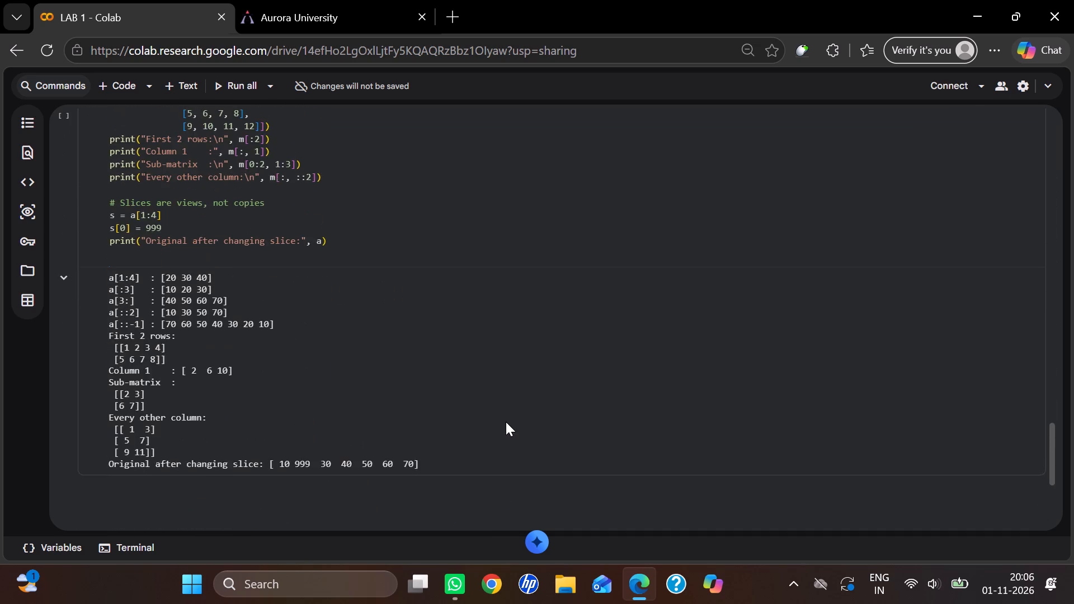
scroll(506, 422, up, 17)
scroll(506, 422, up, 4)
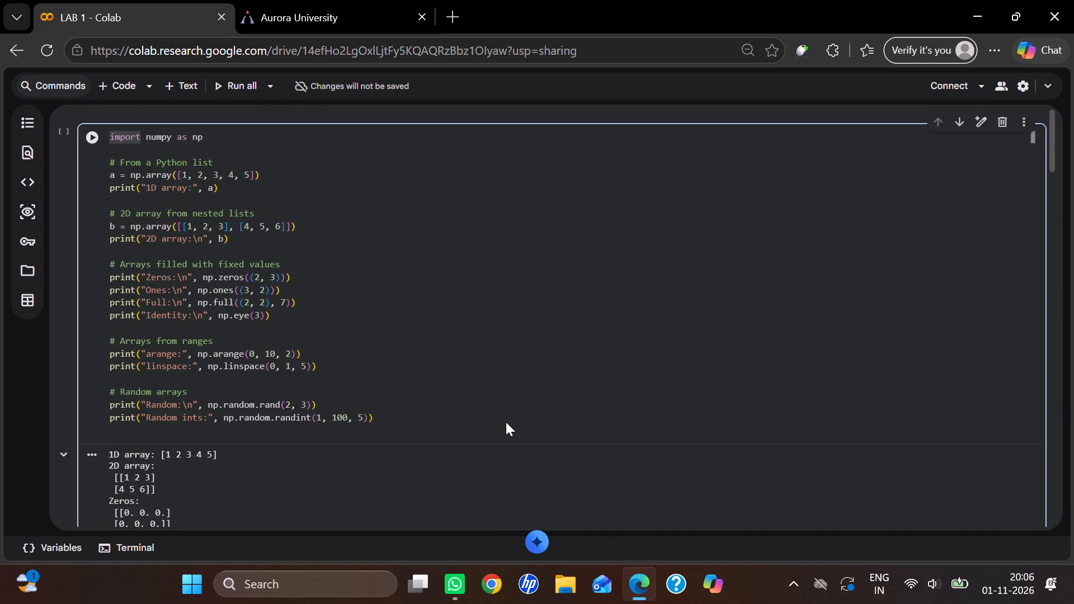
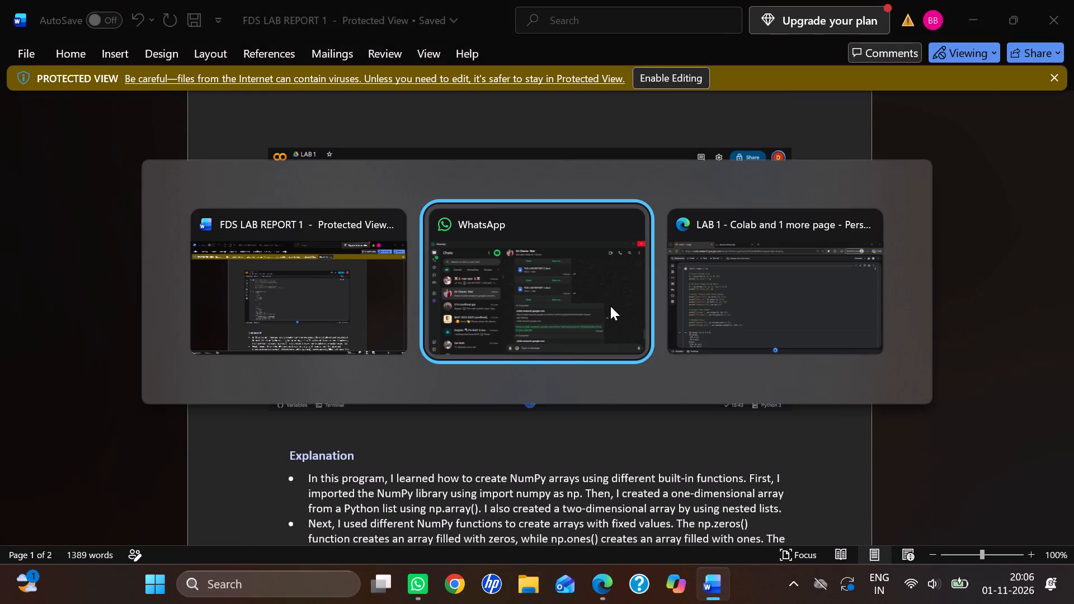
Examine the first notebook cell's array-creation code together with its complete printed output.
scroll(358, 331, down, 3)
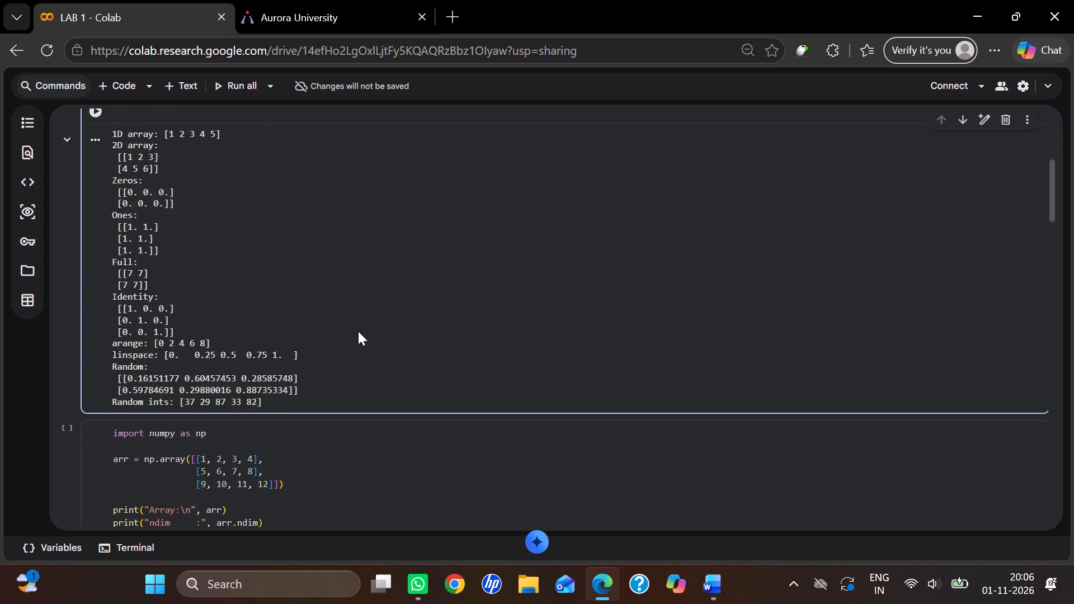
scroll(358, 331, up, 1)
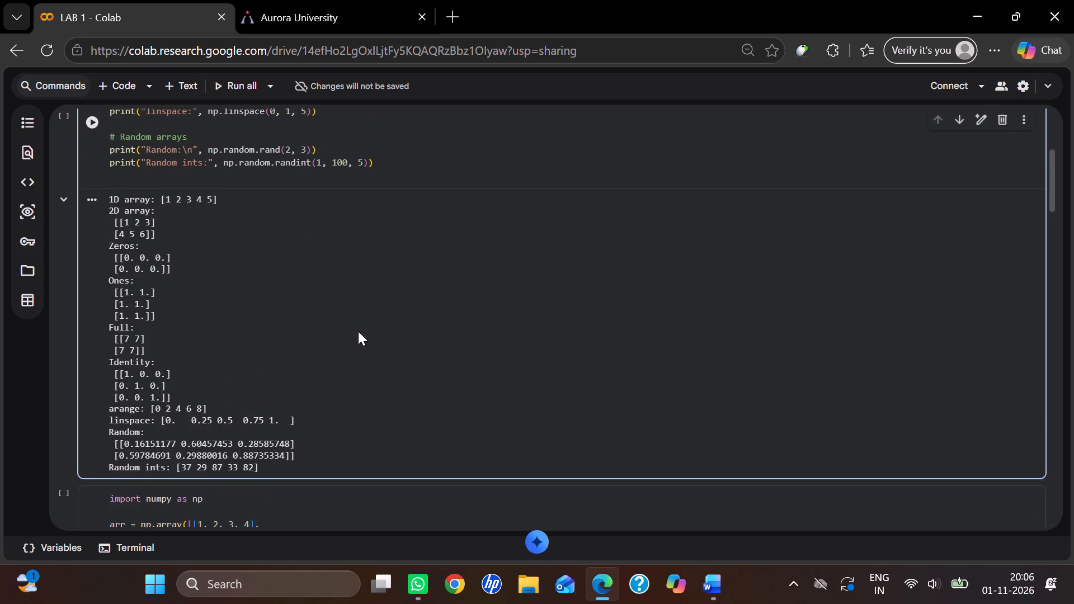
scroll(358, 331, up, 4)
key(ctrl+minus)
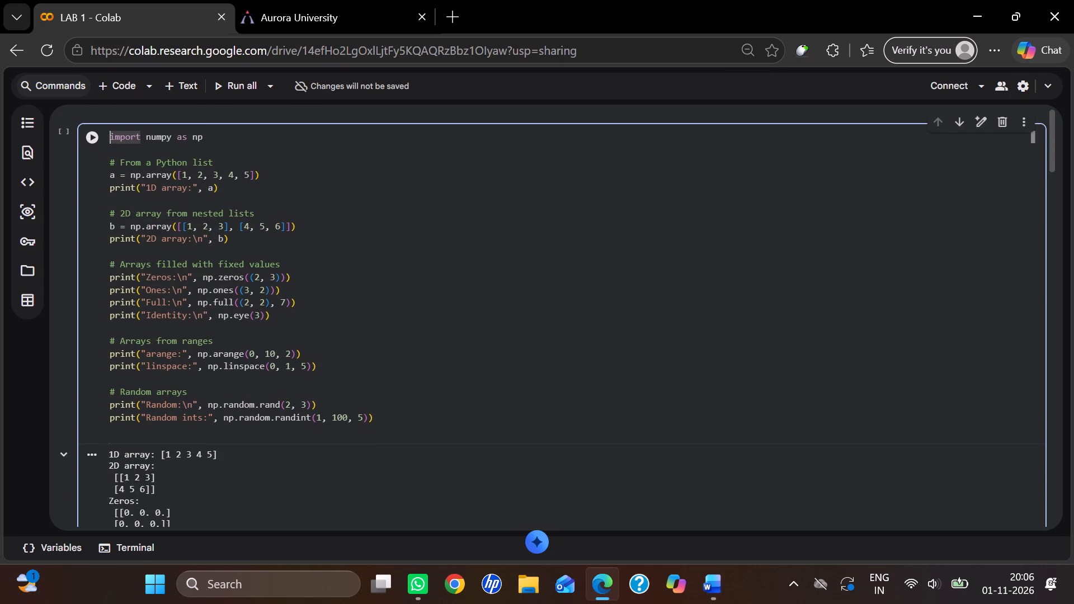
key(ctrl+minus)
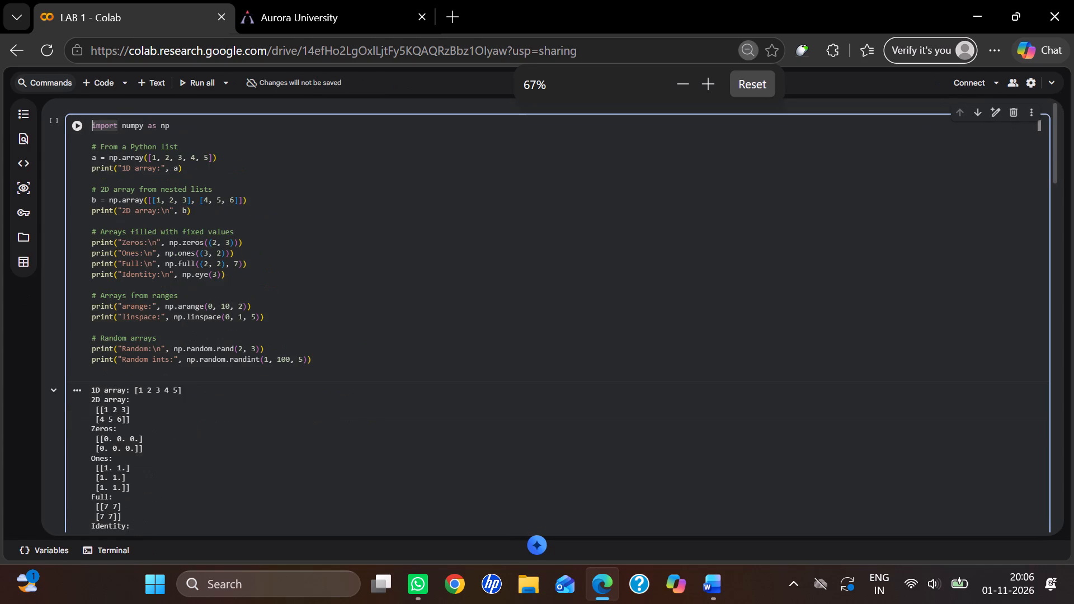
key(ctrl+minus)
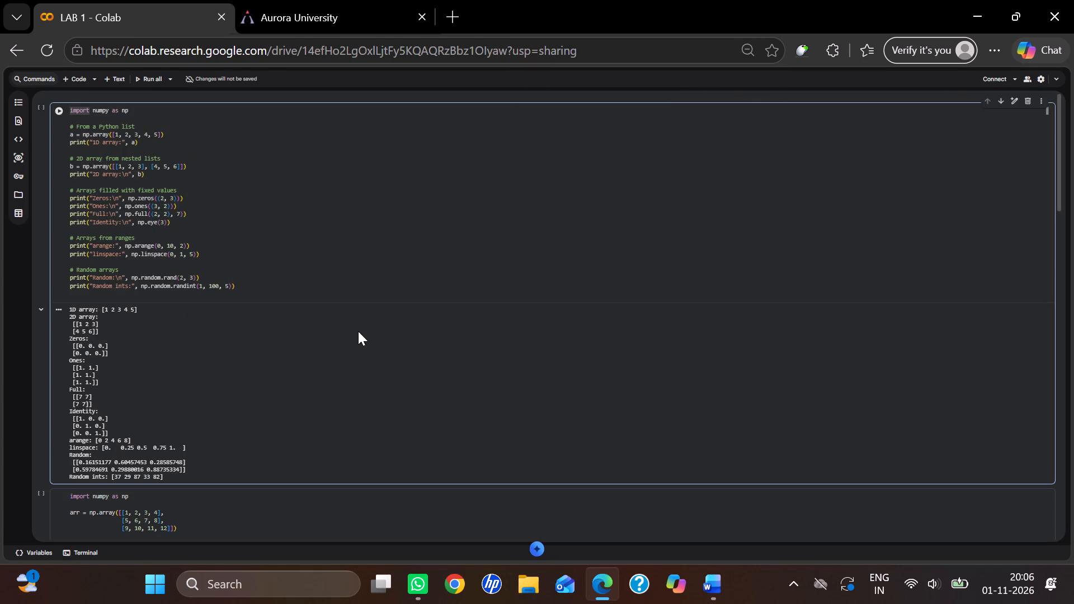
scroll(358, 331, up, 2)
scroll(363, 235, up, 1)
scroll(684, 170, up, 5)
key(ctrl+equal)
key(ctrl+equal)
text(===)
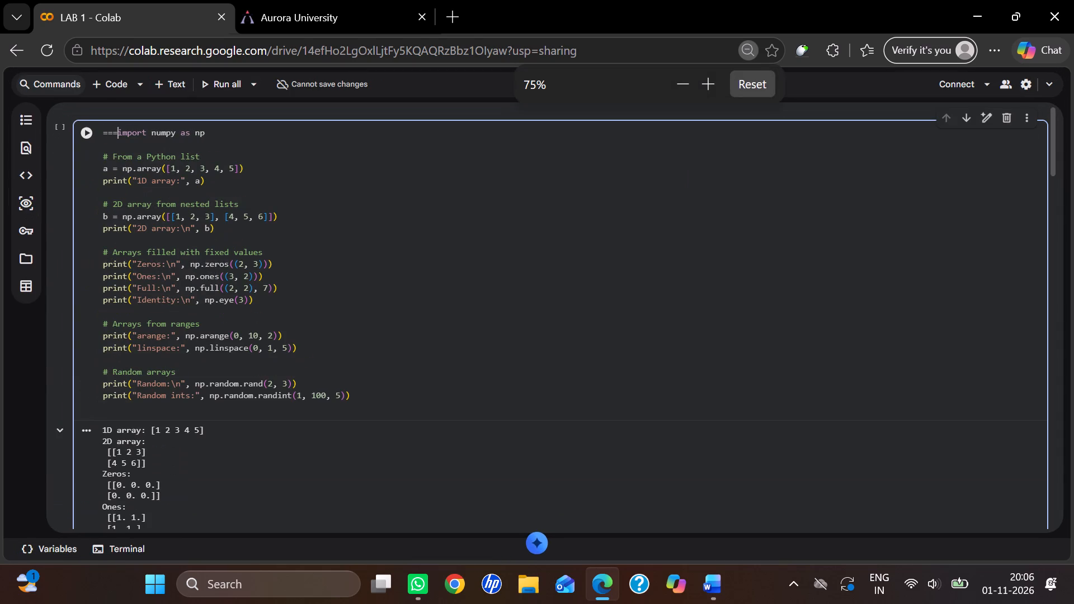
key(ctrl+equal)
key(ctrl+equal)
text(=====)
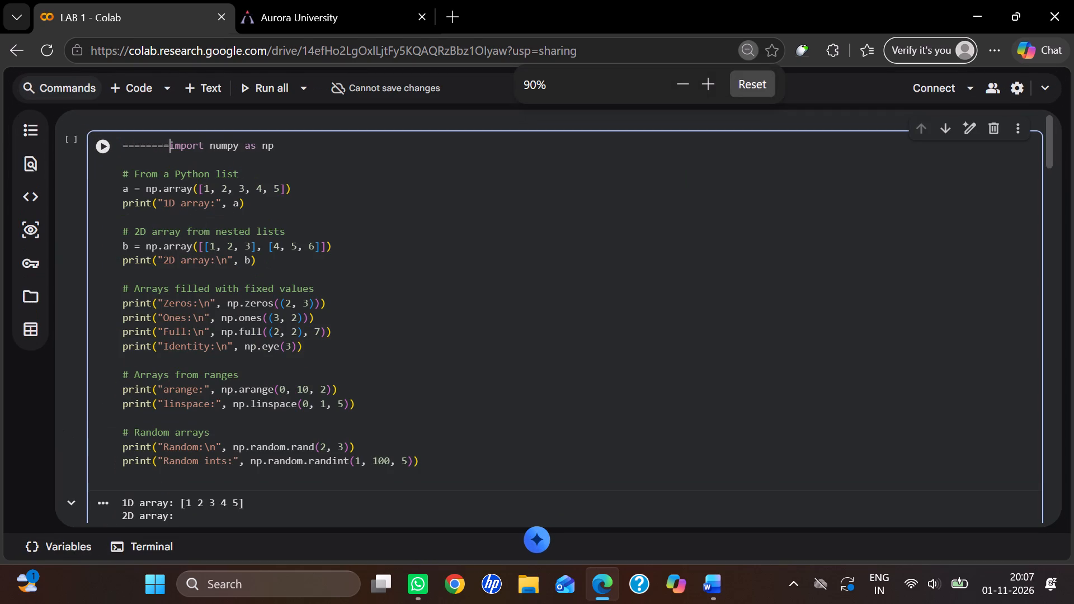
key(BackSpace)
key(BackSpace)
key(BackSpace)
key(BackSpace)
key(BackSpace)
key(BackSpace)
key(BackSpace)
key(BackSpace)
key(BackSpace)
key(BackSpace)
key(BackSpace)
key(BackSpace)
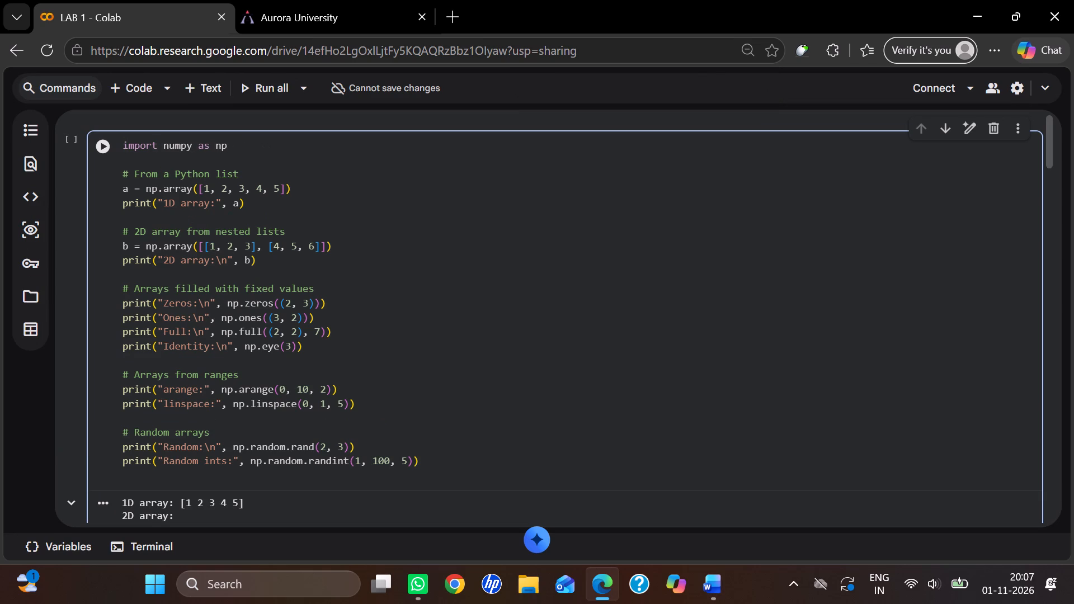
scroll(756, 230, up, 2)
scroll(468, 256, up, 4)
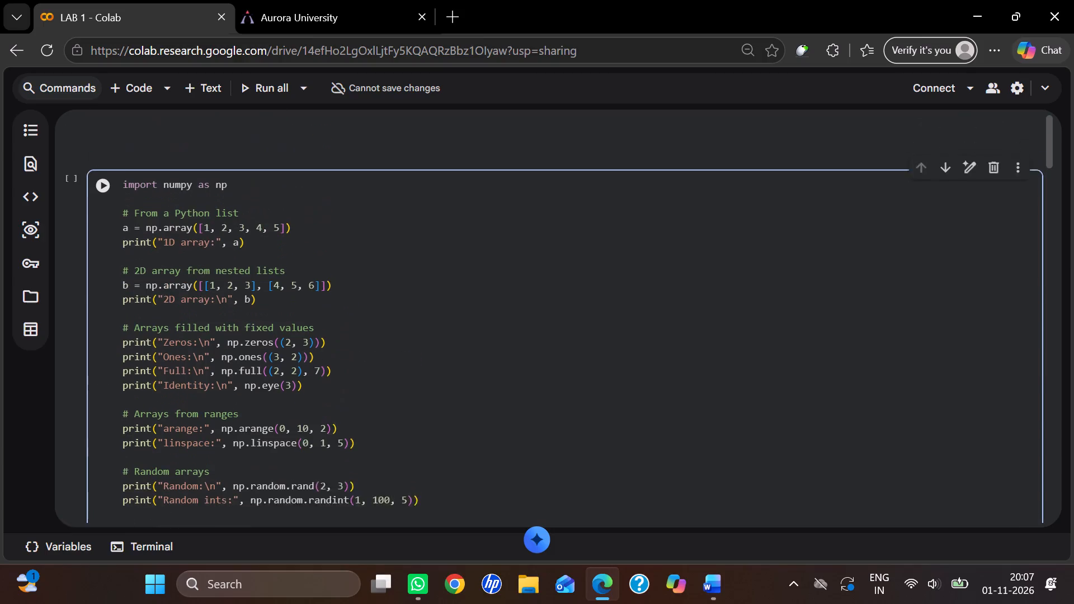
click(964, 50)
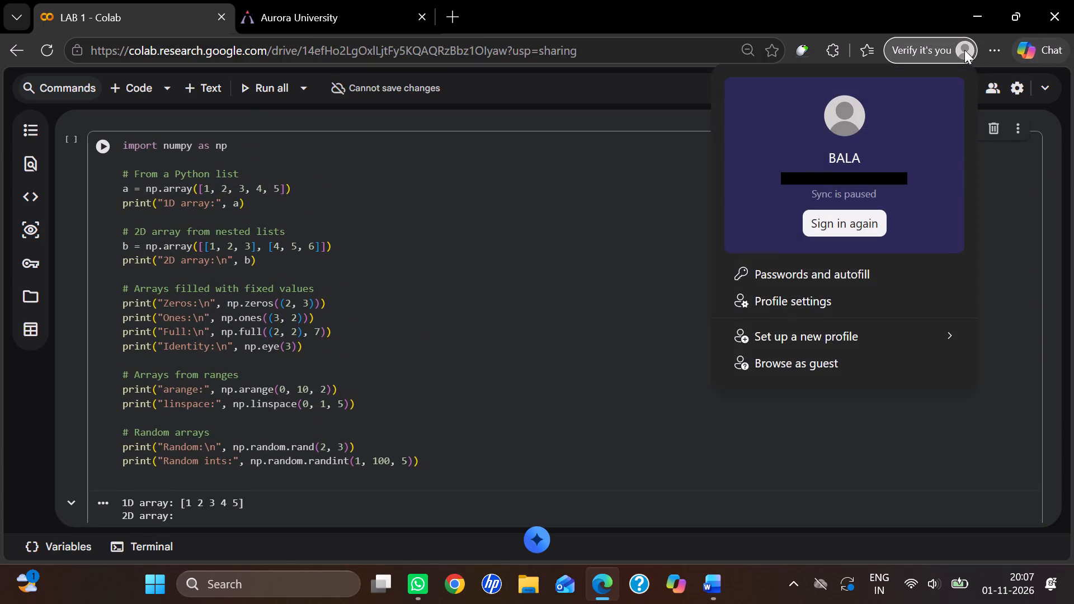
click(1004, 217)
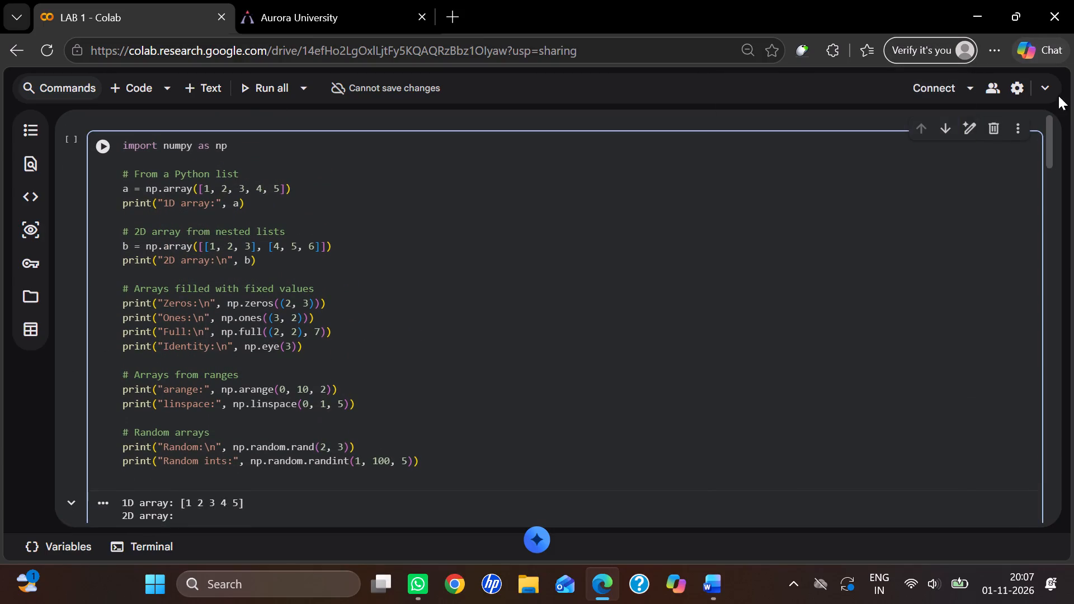
Show the Colab header with the LAB 1 notebook title and menu bar.
click(1049, 90)
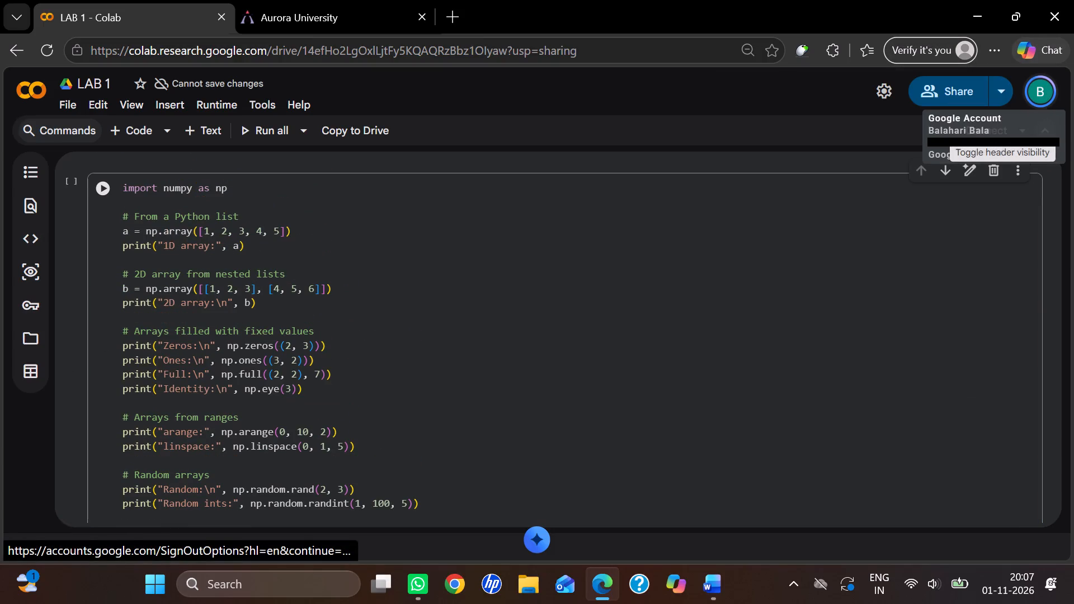
click(898, 243)
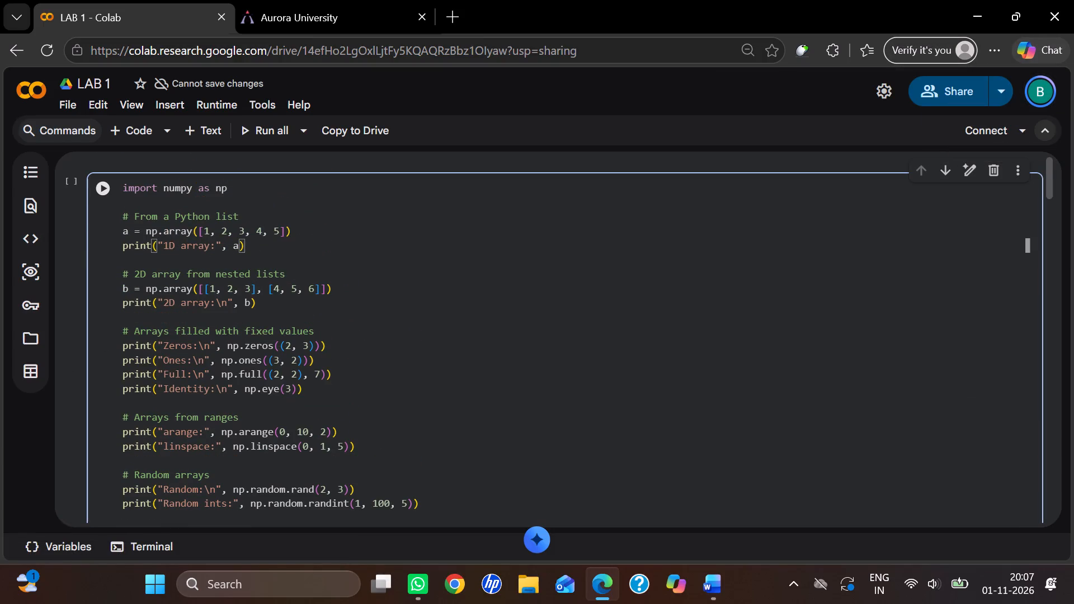
click(1038, 136)
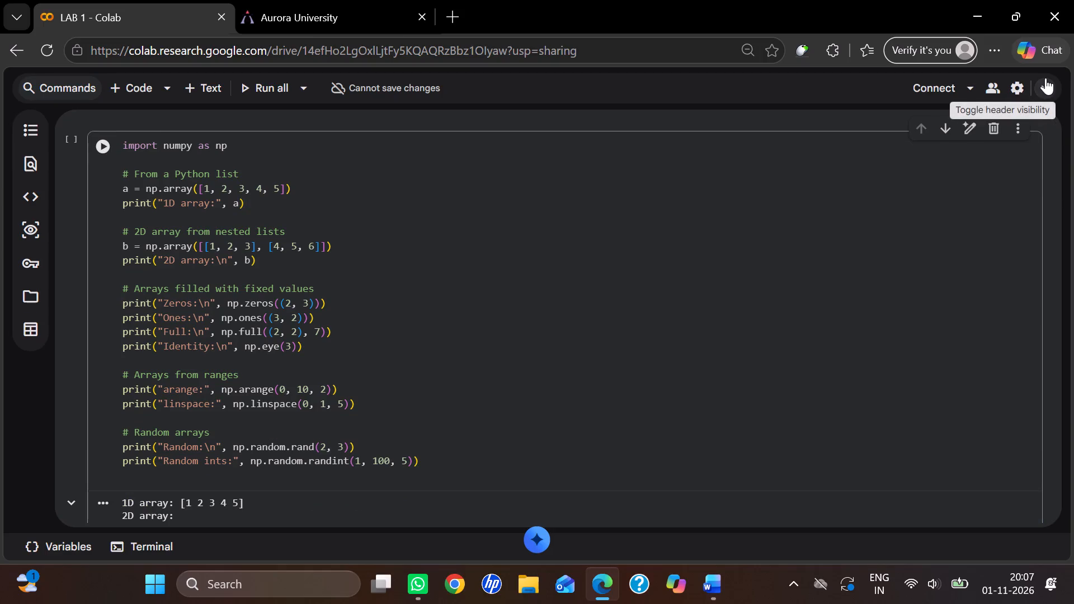
click(1045, 78)
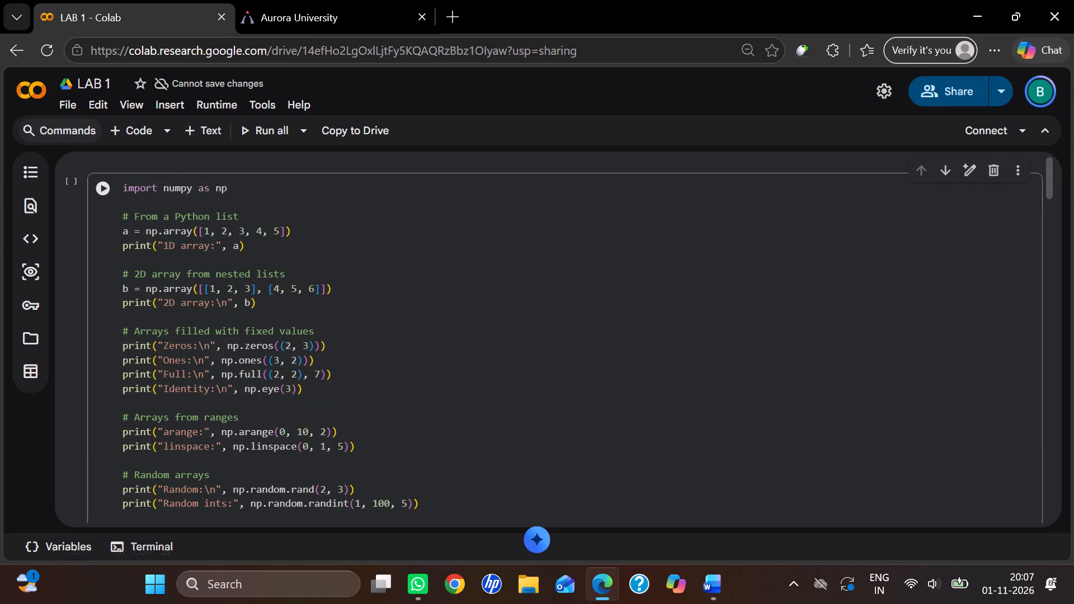
Review the first cell's NumPy array-creation code against its output, from the 1D array through the random integers.
scroll(759, 347, down, 5)
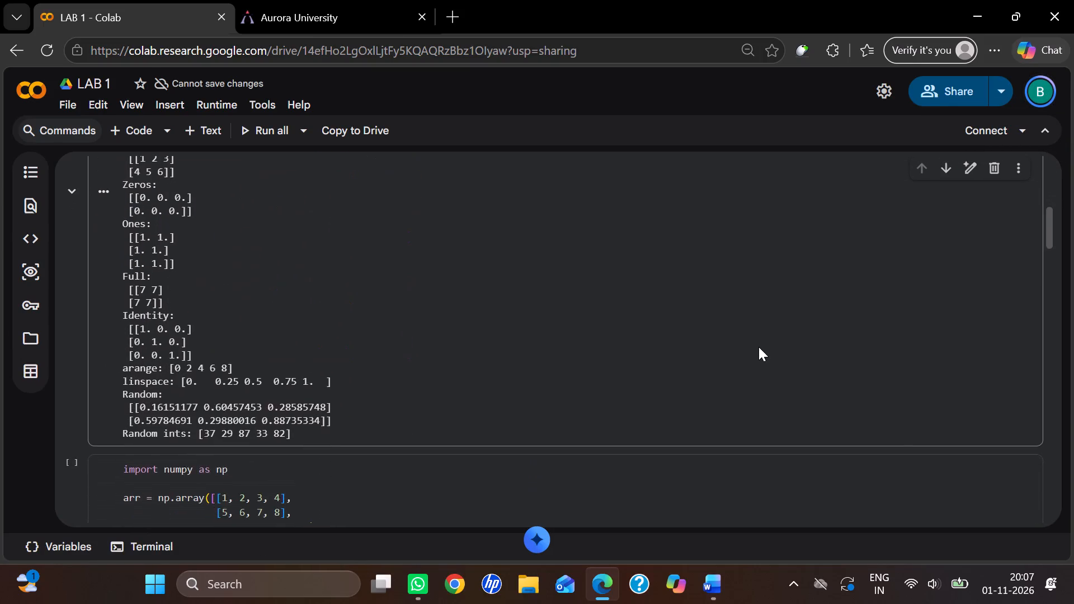
scroll(759, 347, up, 2)
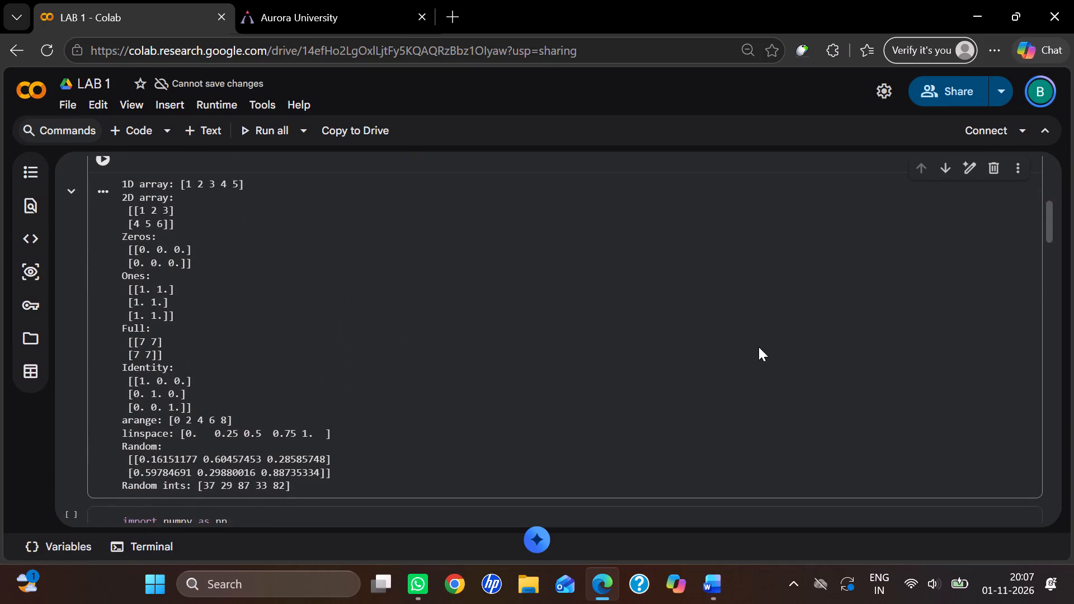
scroll(759, 347, up, 1)
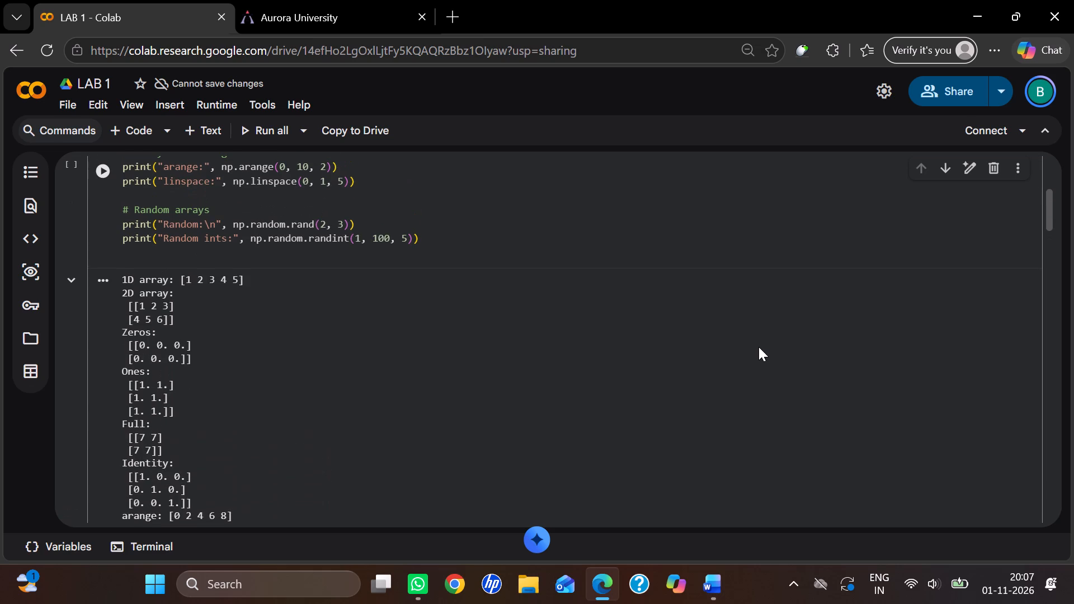
key(ctrl+minus)
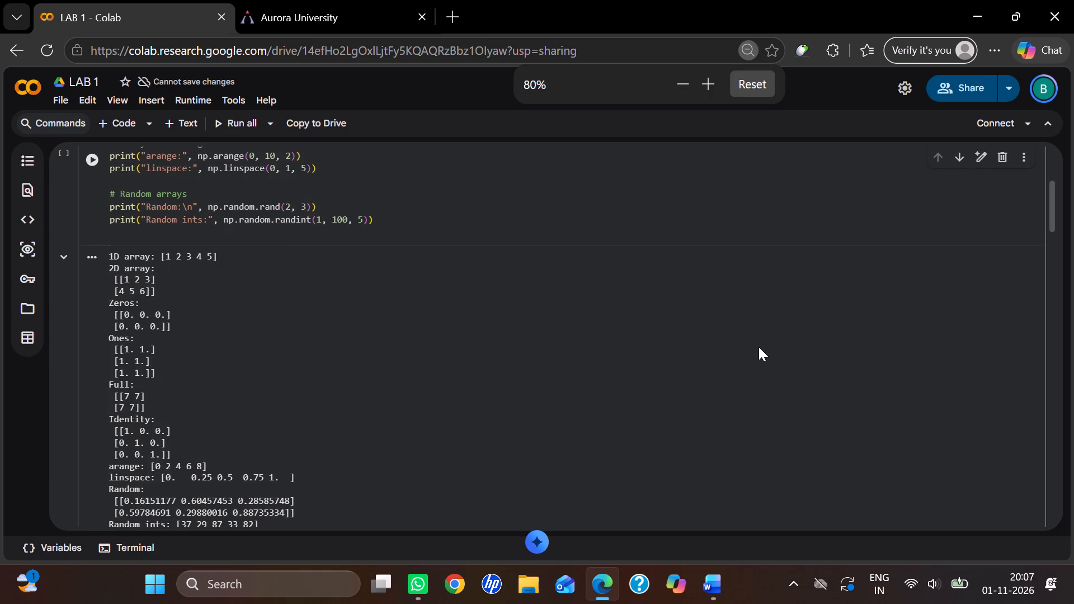
key(ctrl+minus)
key(ctrl+minus)
scroll(759, 347, up, 8)
scroll(759, 347, down, 1)
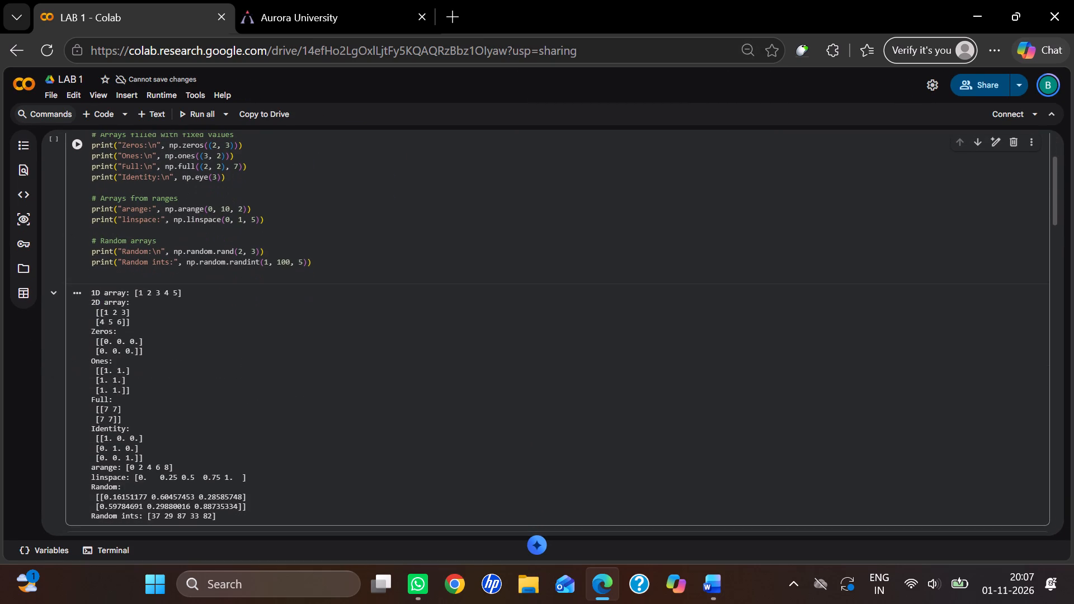
scroll(759, 347, down, 1)
key(ctrl+minus)
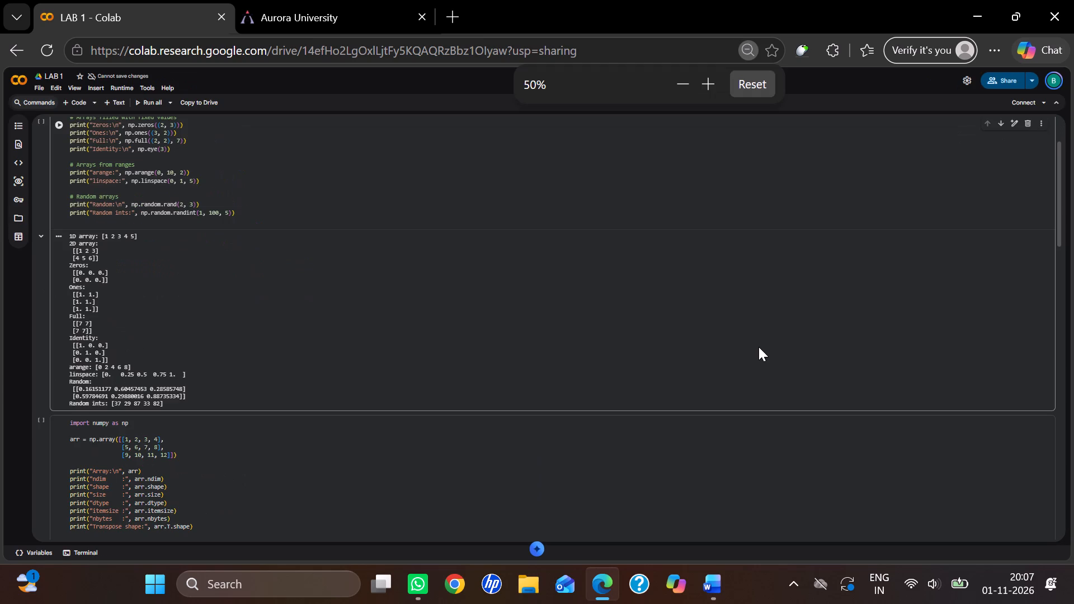
scroll(759, 347, up, 3)
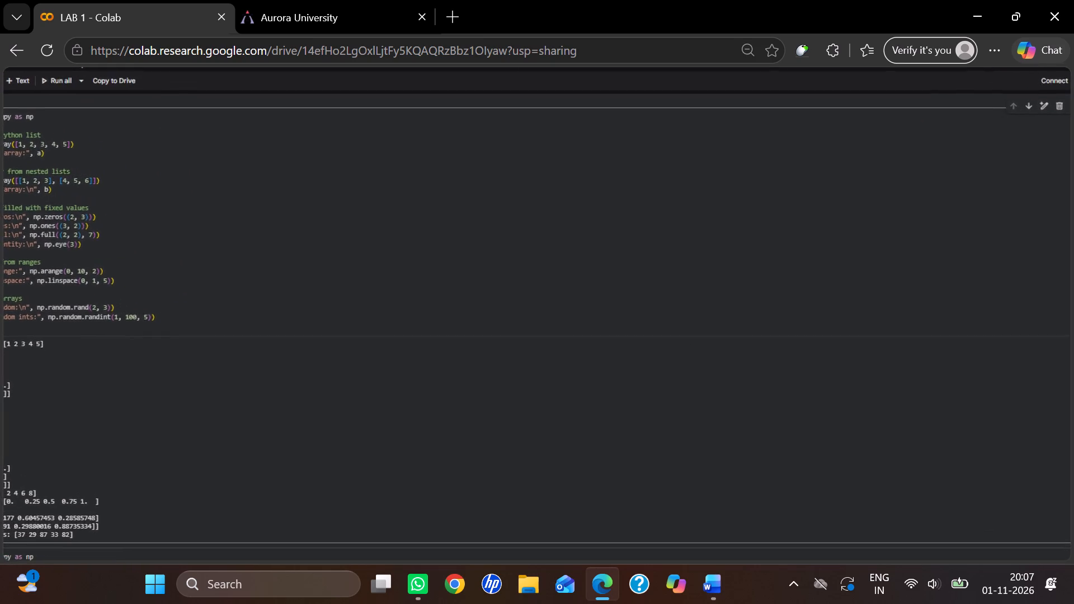
key(ctrl+equal)
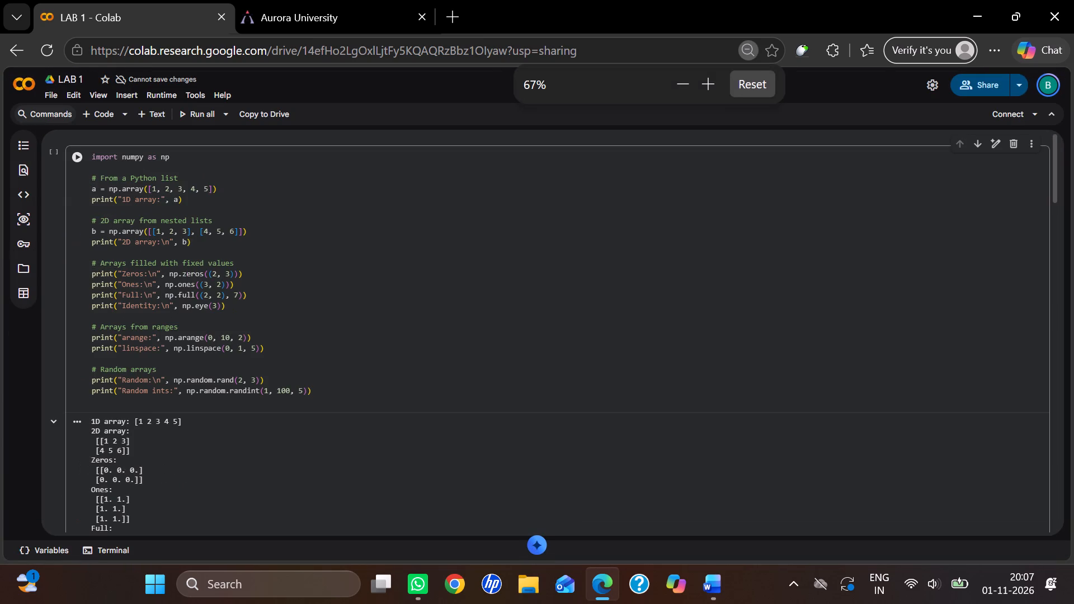
scroll(803, 260, down, 3)
scroll(803, 260, up, 1)
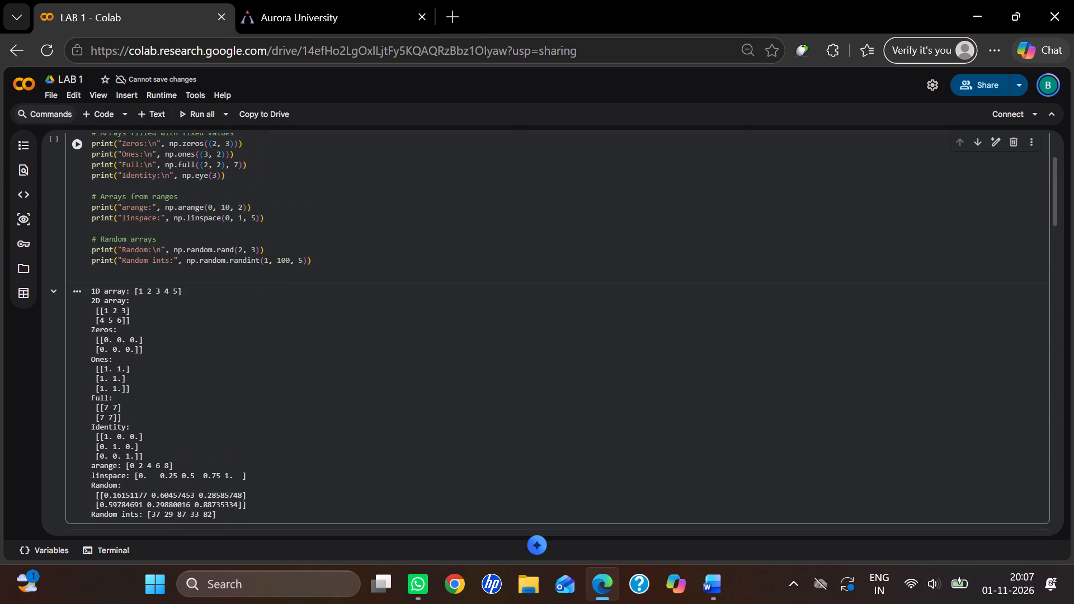
scroll(803, 260, up, 3)
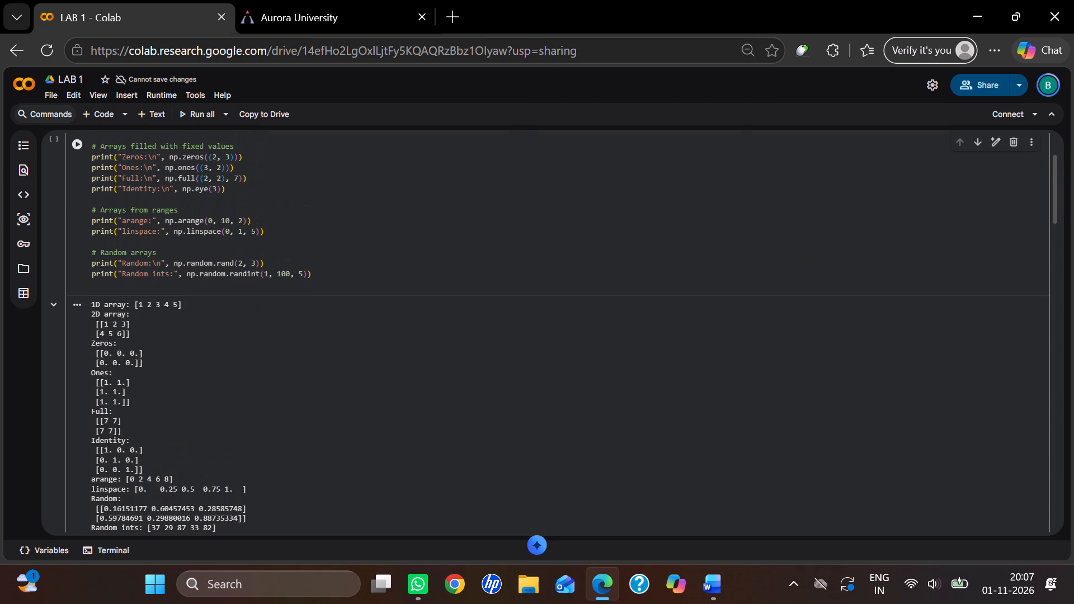
scroll(803, 260, up, 8)
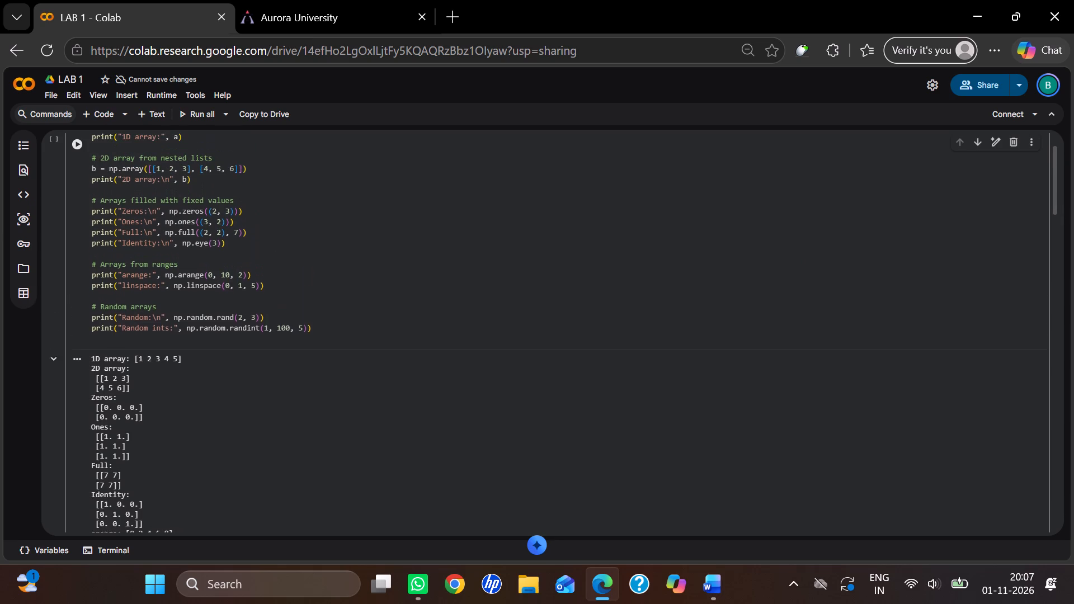
scroll(803, 260, up, 3)
scroll(803, 260, down, 1)
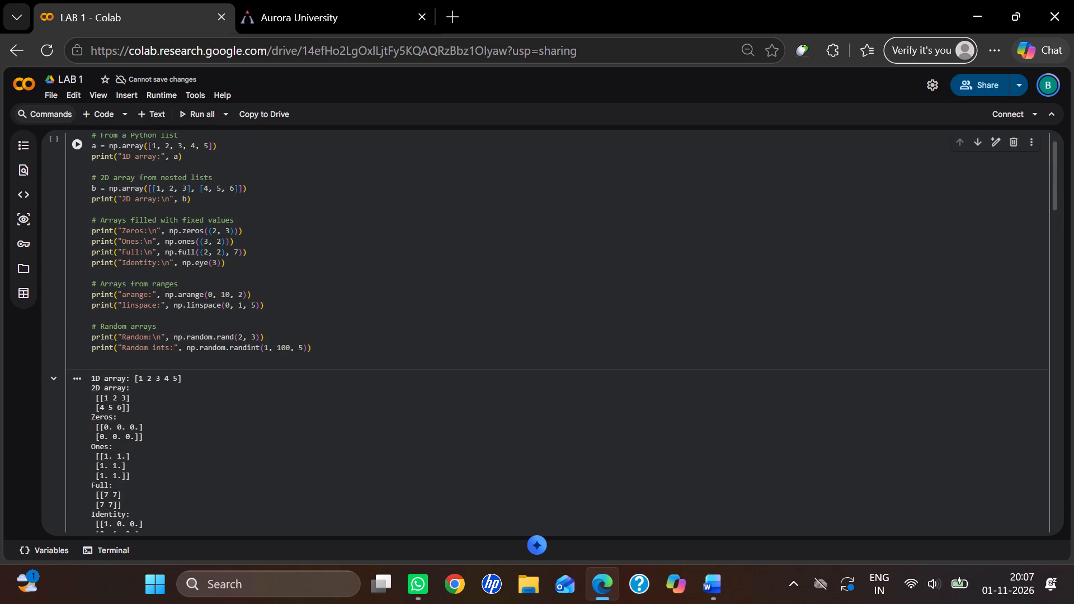
scroll(803, 260, down, 1)
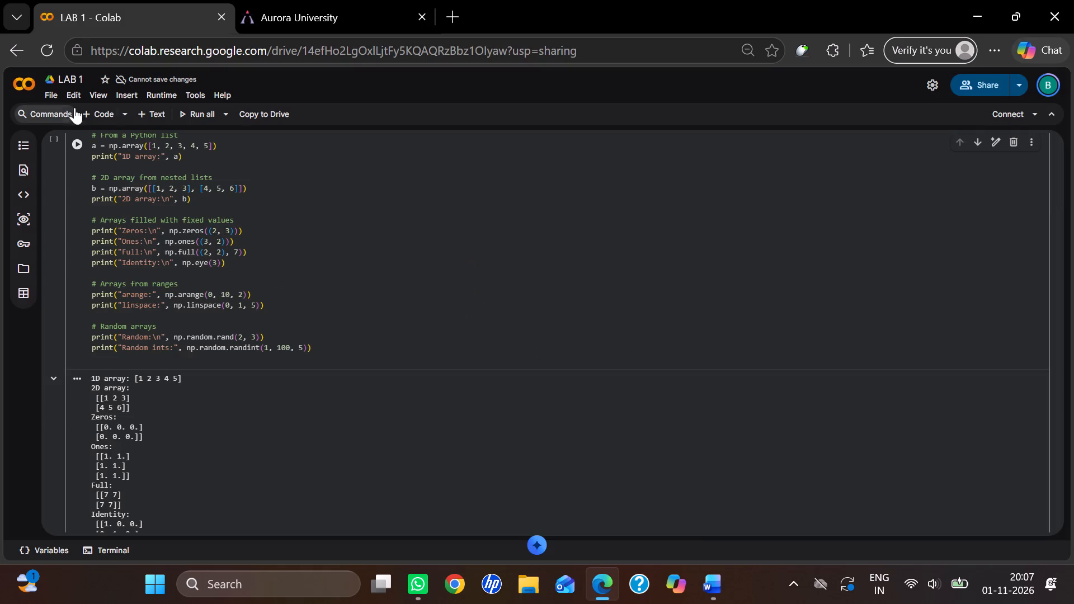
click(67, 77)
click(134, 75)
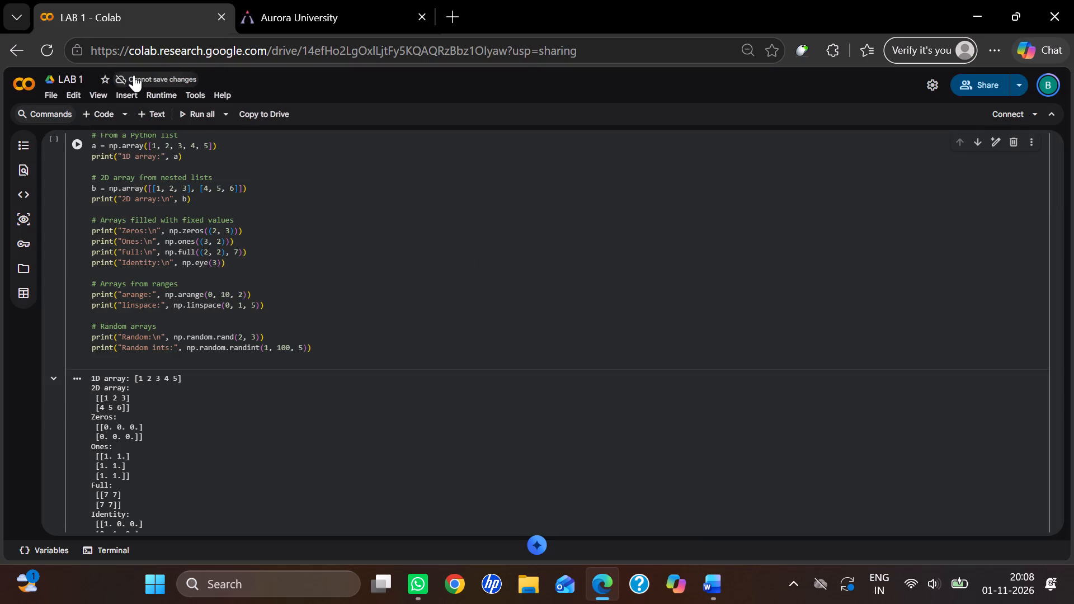
Save a copy of the LAB 1 notebook to Drive.
click(672, 345)
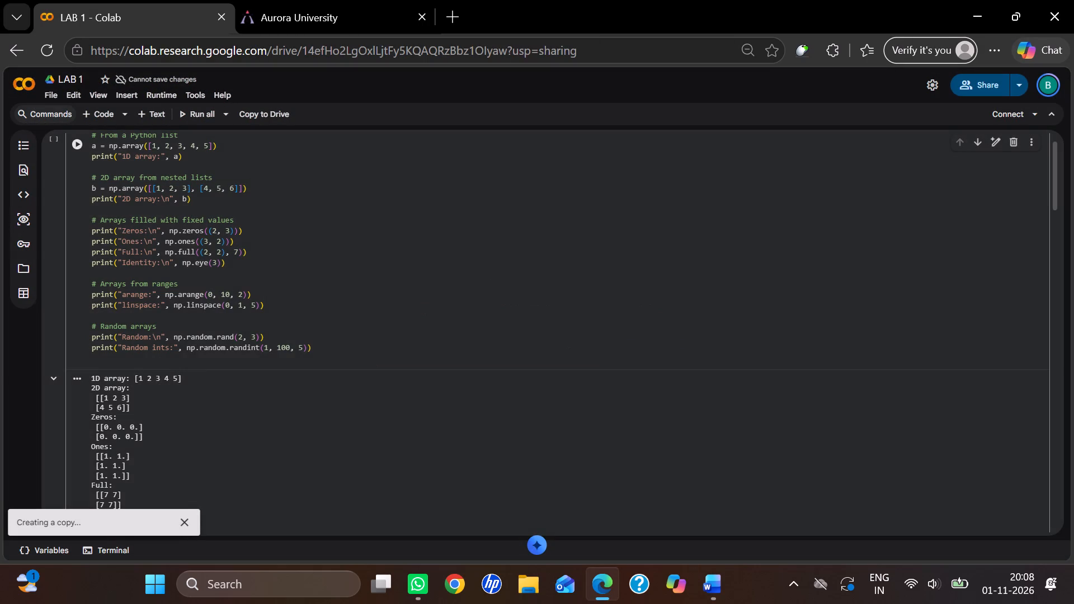
Rename the copied notebook as FDS LAB 1.
click(86, 81)
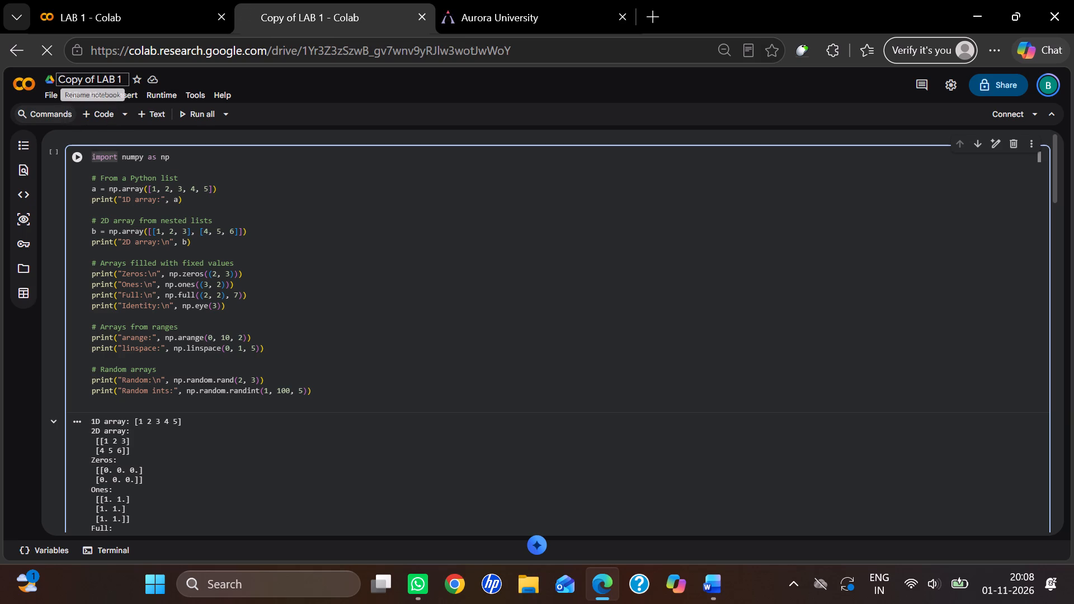
click(96, 81)
key(BackSpace)
key(BackSpace)
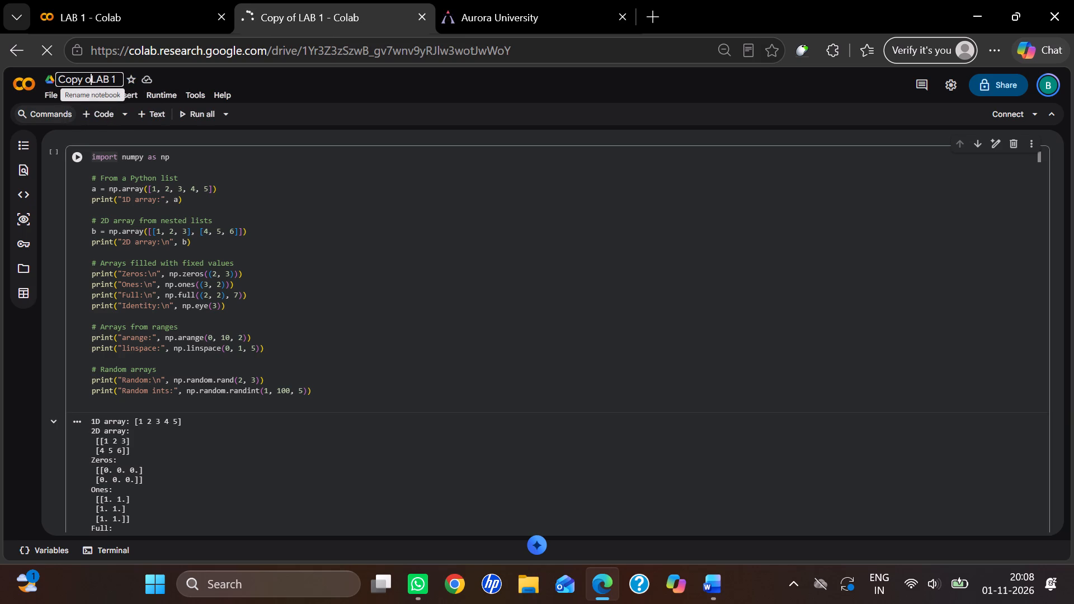
key(BackSpace)
key(BackSpace)
key(BackSpace)
key(BackSpace)
key(BackSpace)
key(BackSpace)
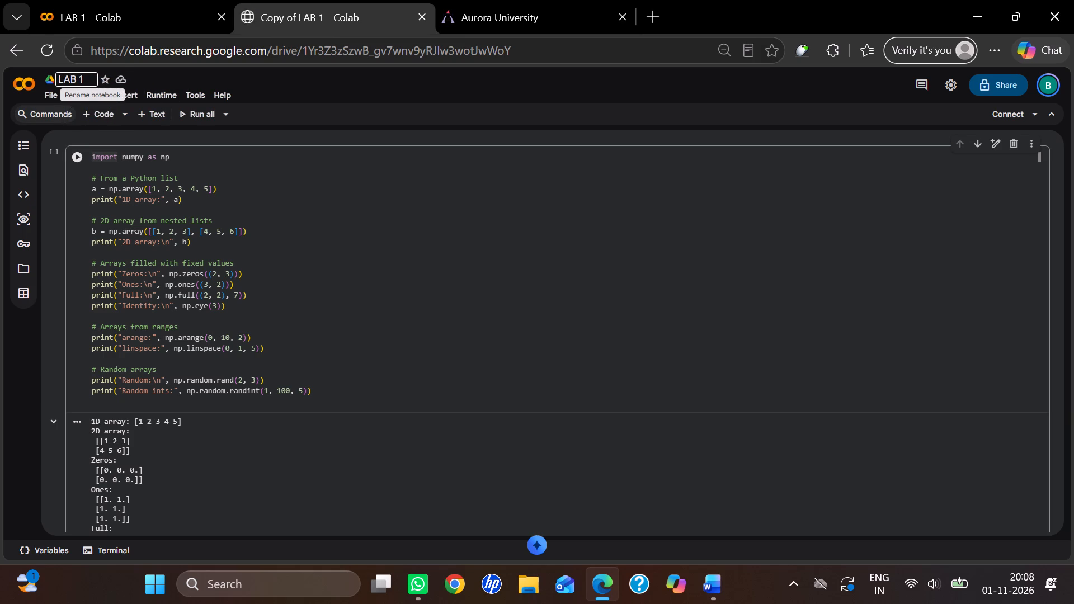
key(f)
key(d)
key(s)
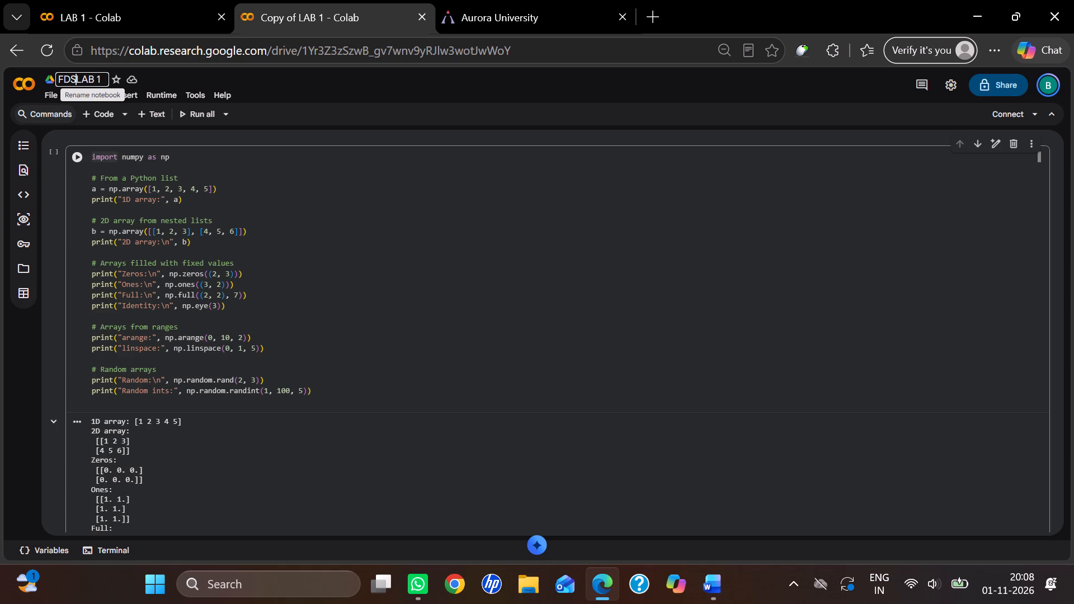
key(space)
click(362, 229)
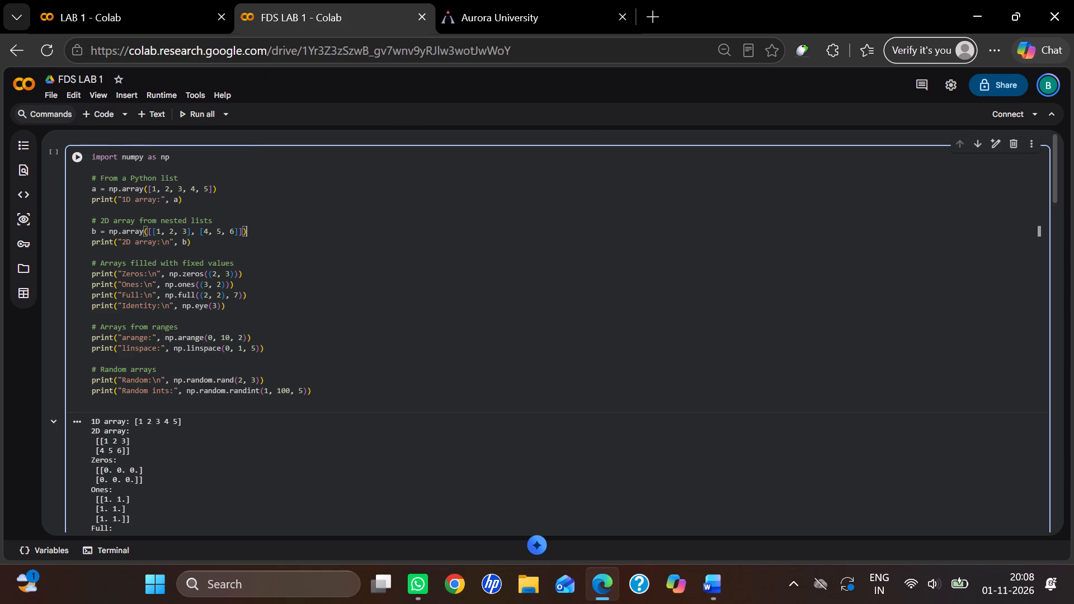
Capture a screenshot of the FDS LAB 1 notebook from its header through the first cell's complete code and output.
scroll(383, 371, up, 1)
key(ctrl+minus)
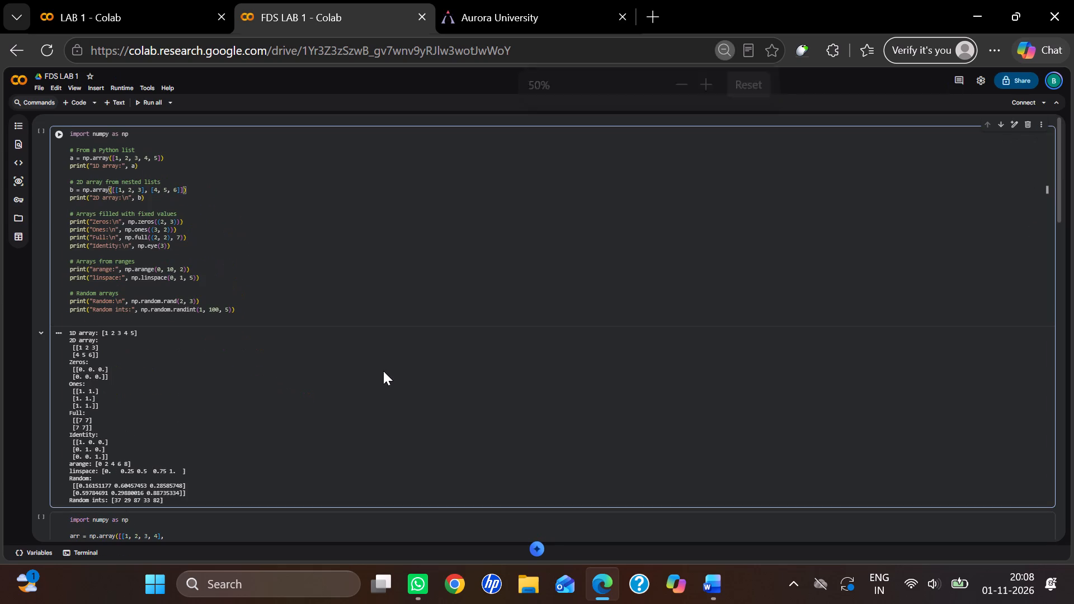
scroll(383, 371, up, 1)
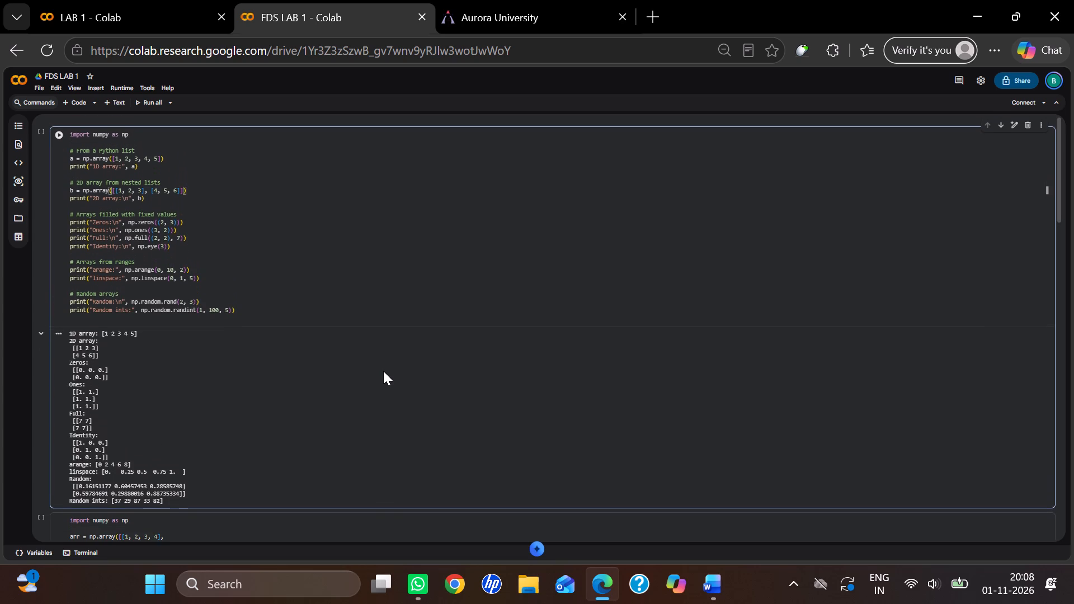
scroll(383, 371, up, 2)
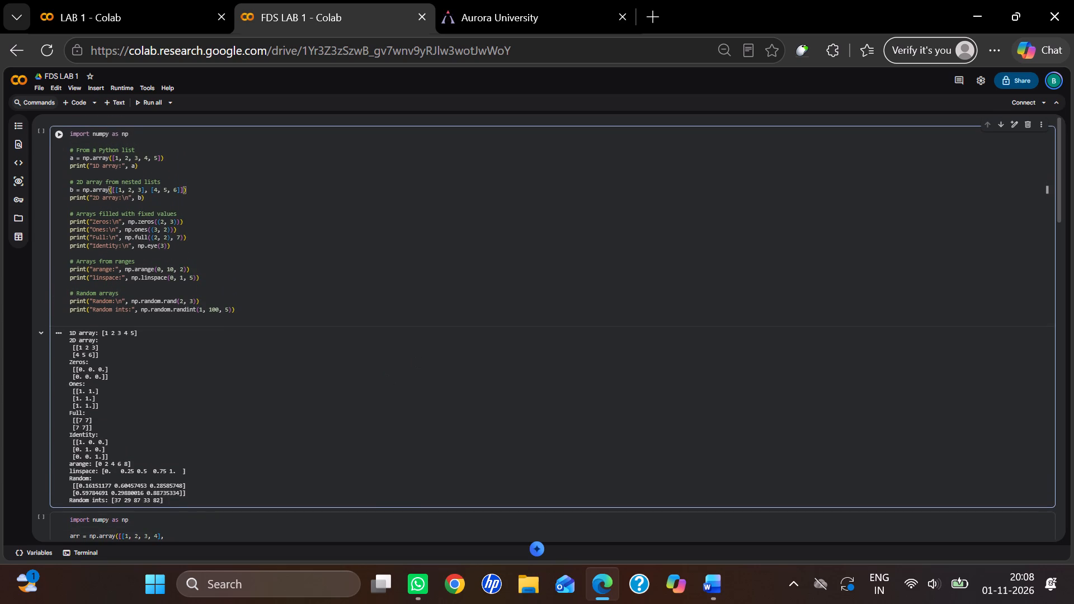
key(Print)
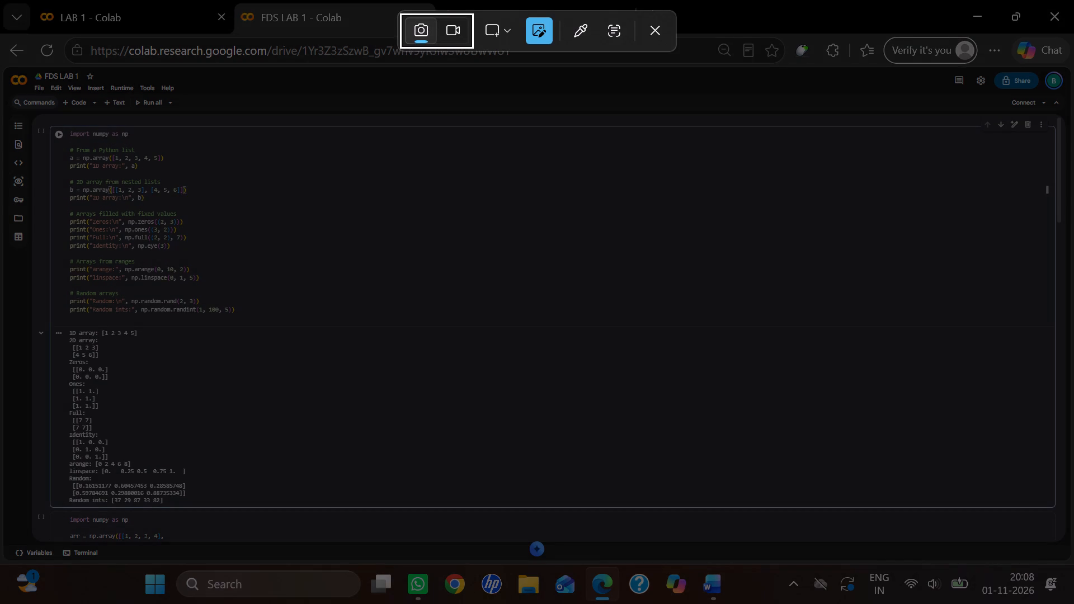
drag(0, 65, 947, 348)
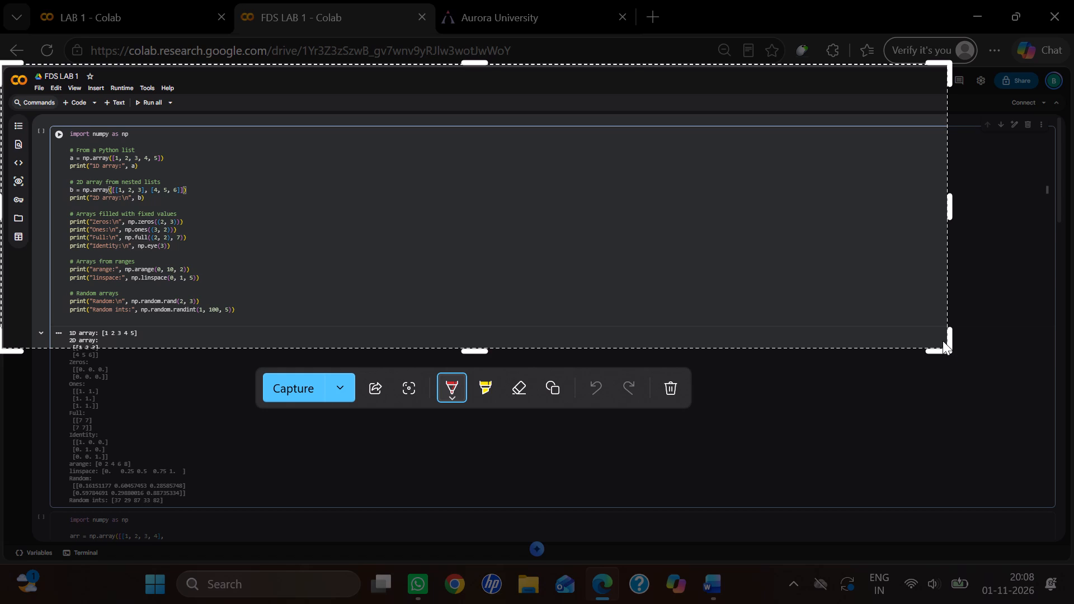
drag(950, 340, 1005, 463)
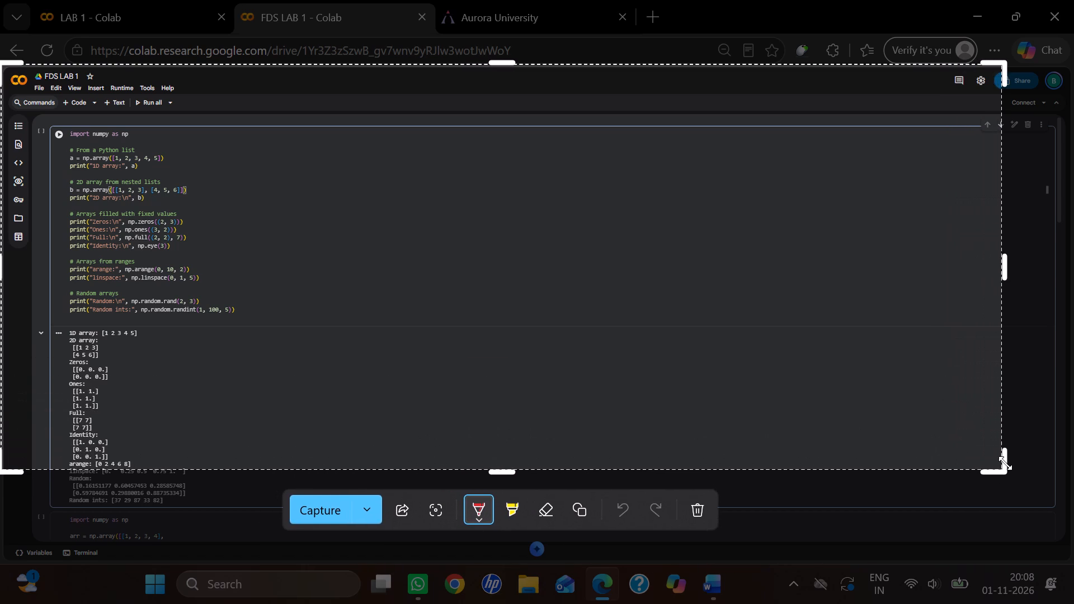
drag(1005, 463, 1045, 518)
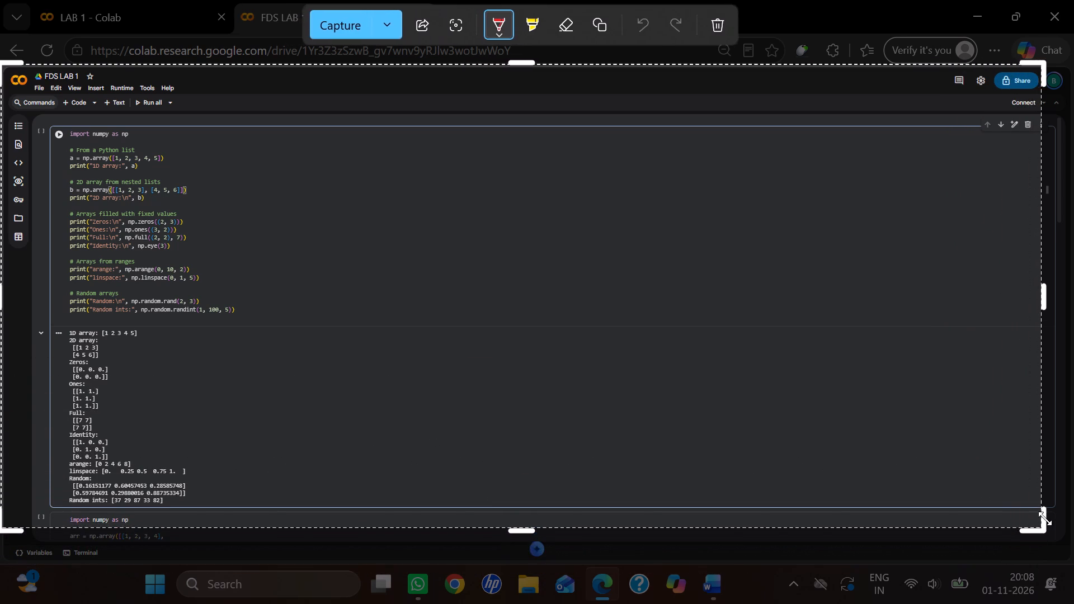
drag(1045, 518, 1053, 507)
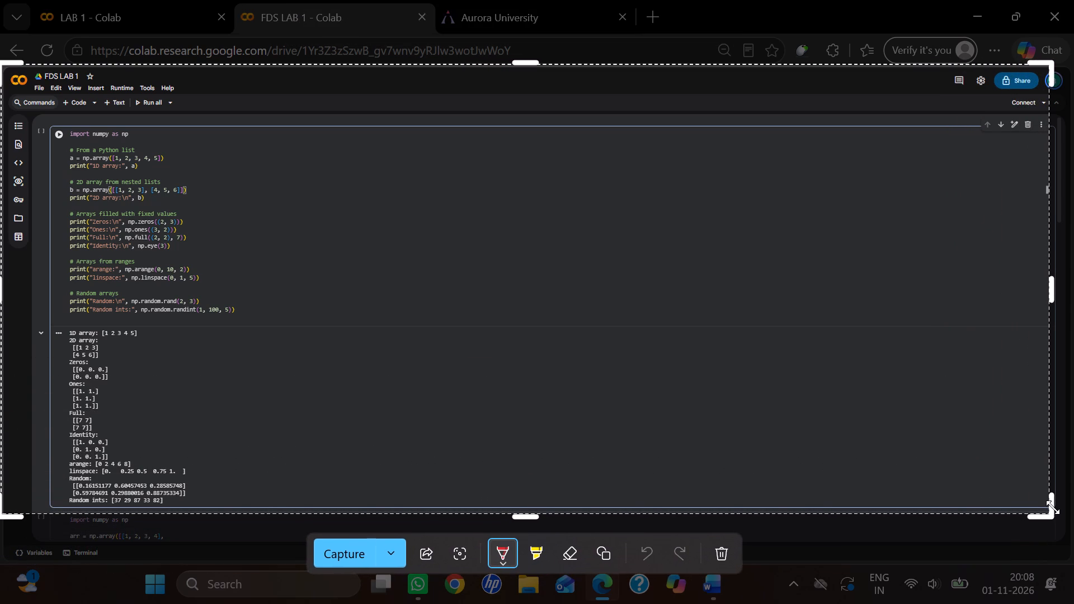
drag(1053, 507, 1073, 511)
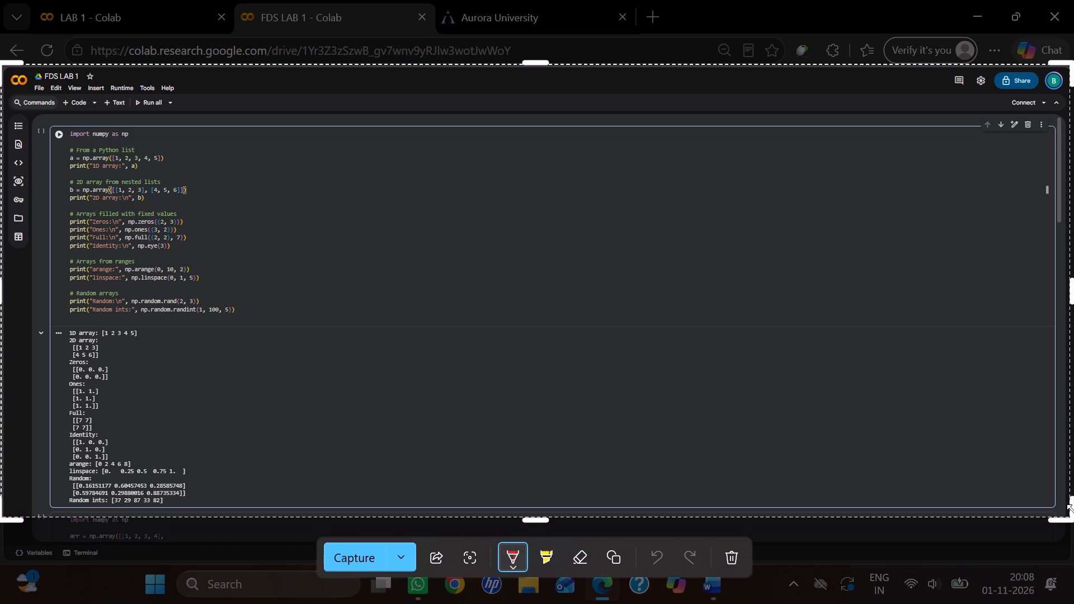
drag(1073, 511, 1073, 510)
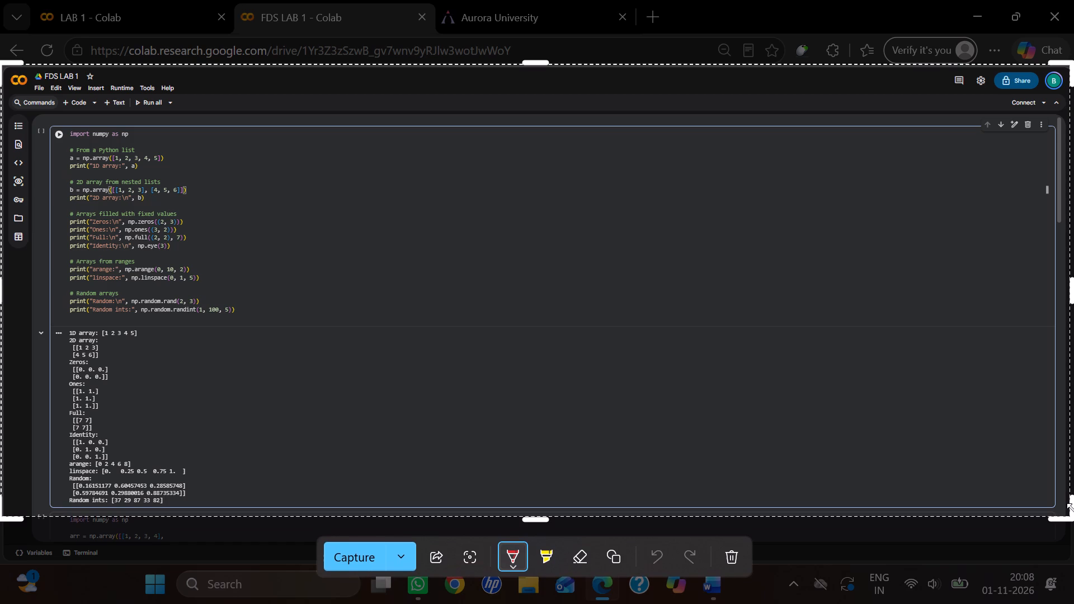
click(357, 552)
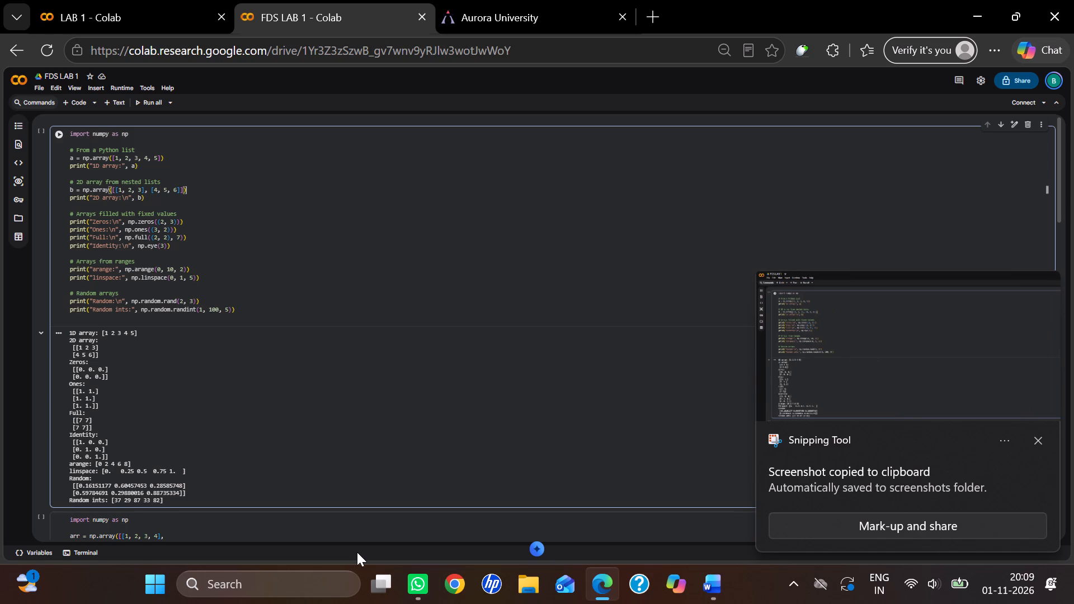
key(ctrl+c)
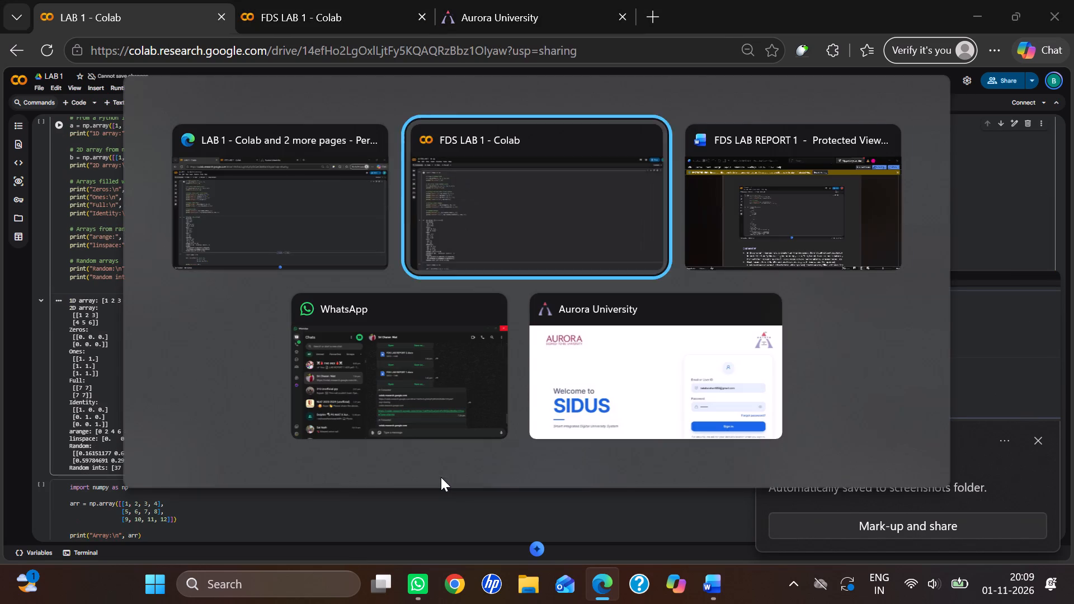
Switch to FDS LAB REPORT 1 in Word and enable editing of the protected document.
click(455, 335)
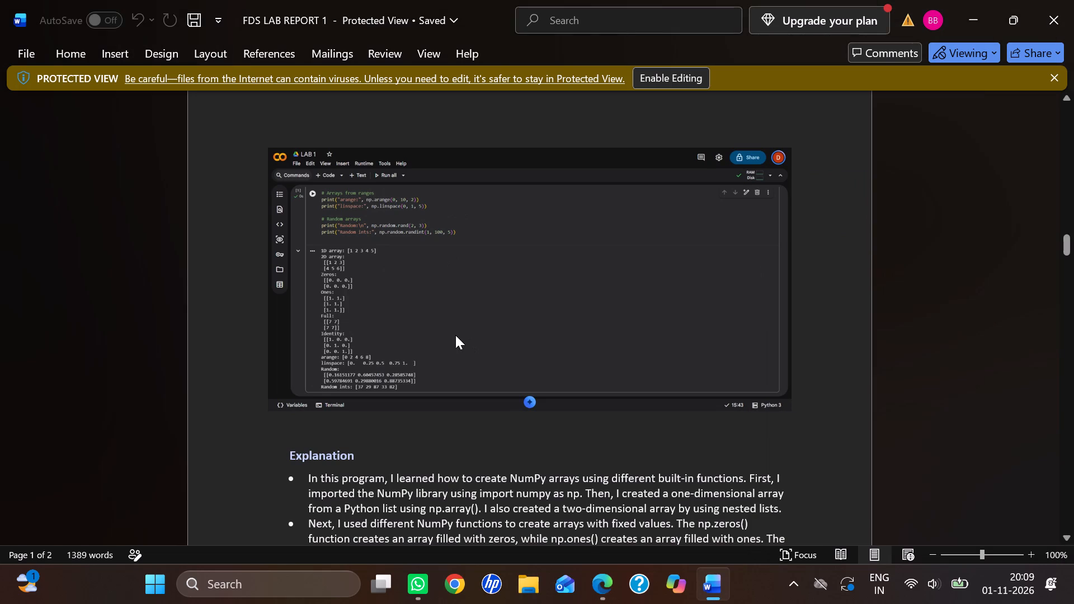
click(669, 70)
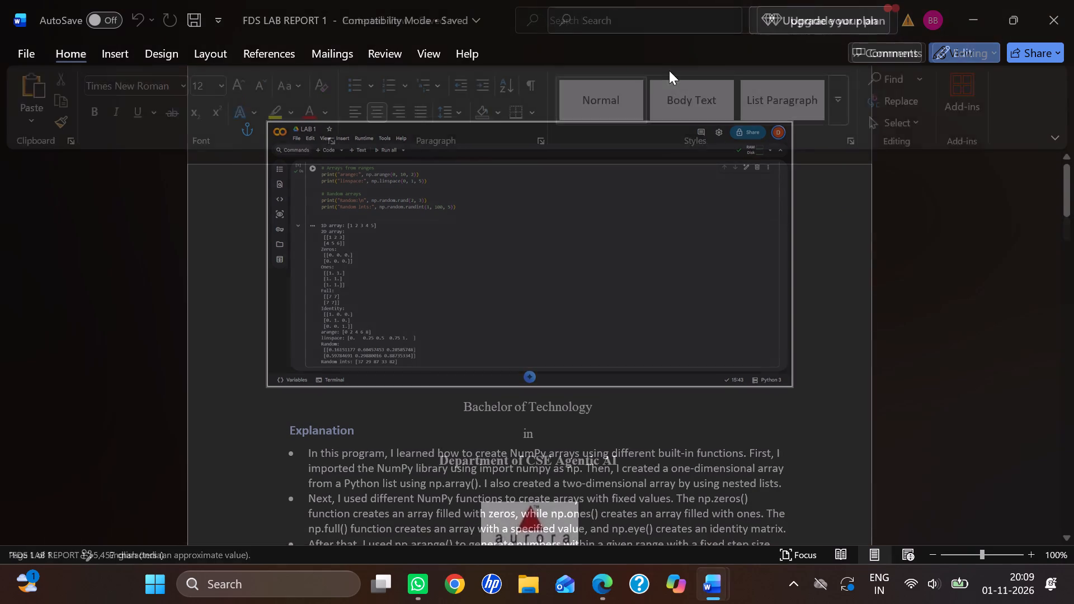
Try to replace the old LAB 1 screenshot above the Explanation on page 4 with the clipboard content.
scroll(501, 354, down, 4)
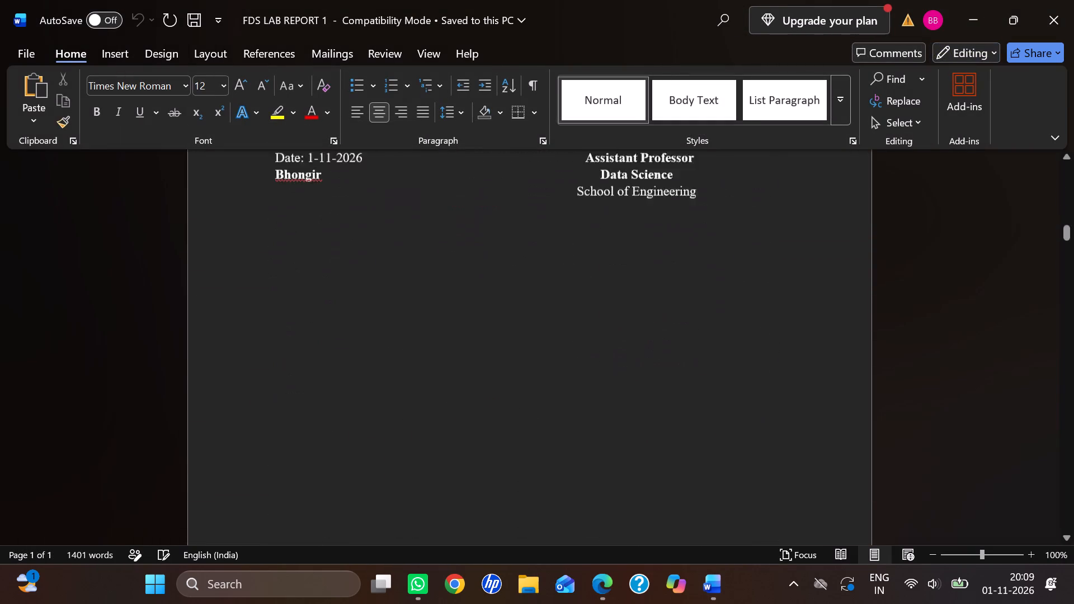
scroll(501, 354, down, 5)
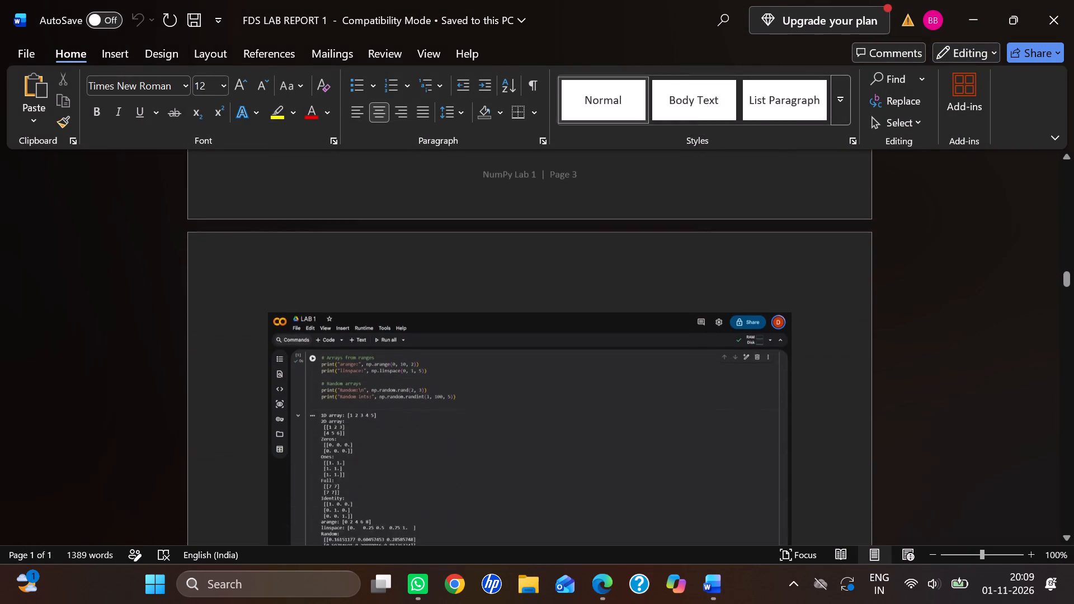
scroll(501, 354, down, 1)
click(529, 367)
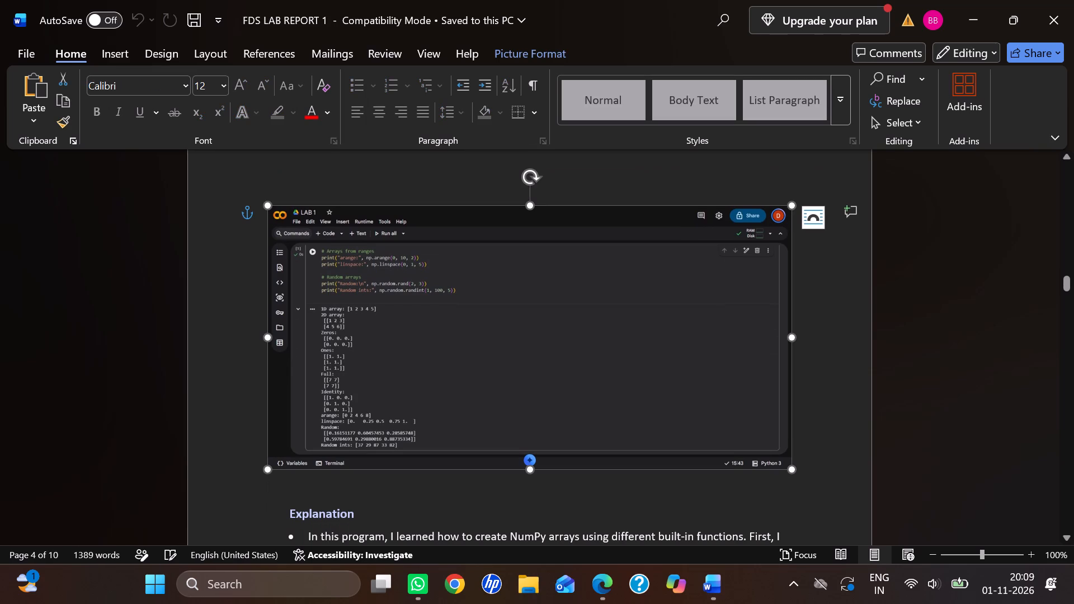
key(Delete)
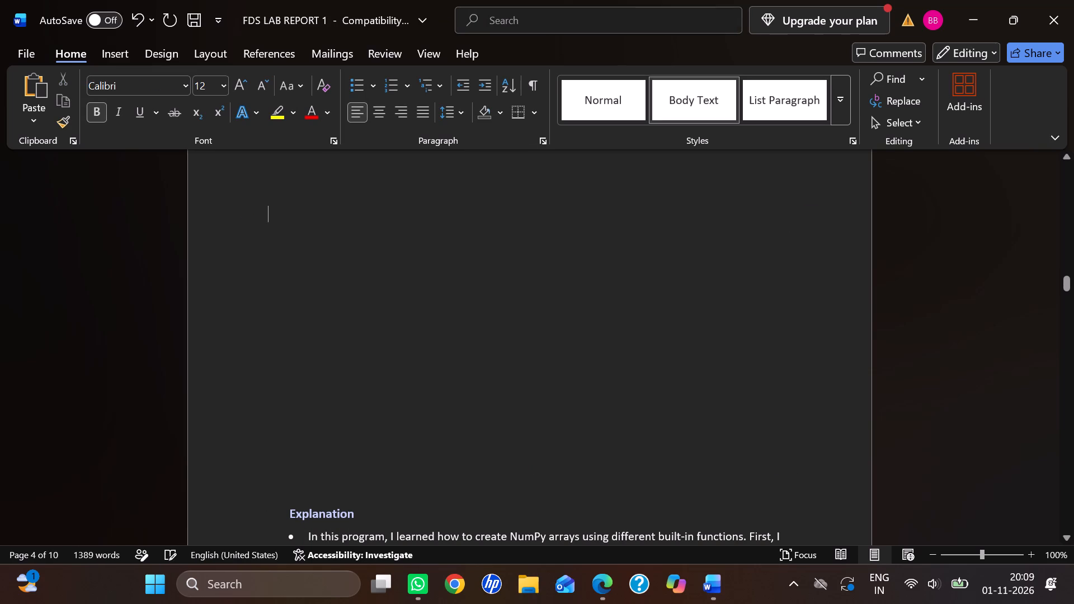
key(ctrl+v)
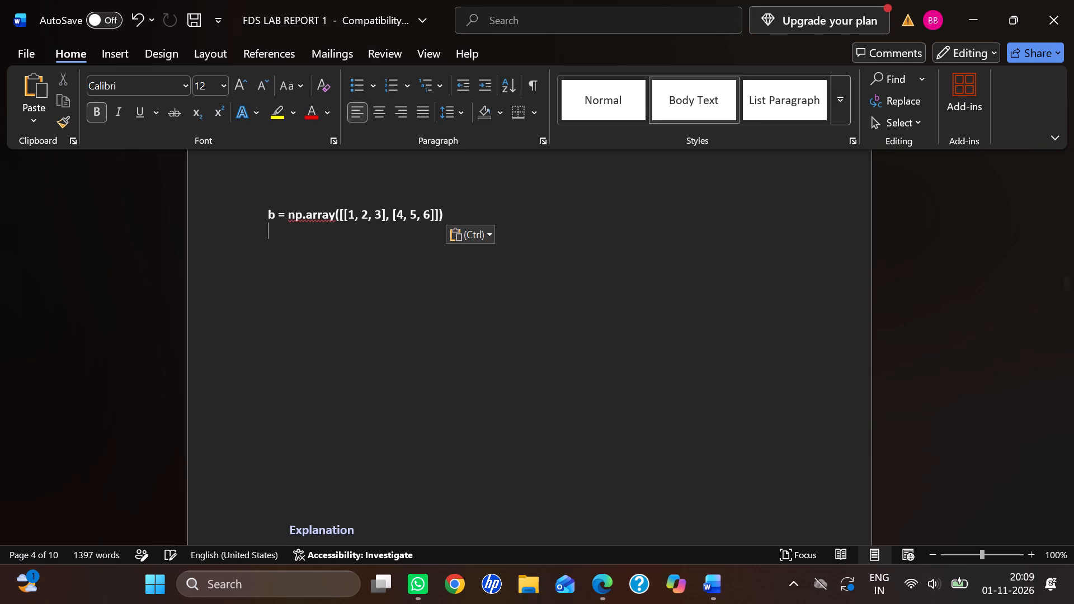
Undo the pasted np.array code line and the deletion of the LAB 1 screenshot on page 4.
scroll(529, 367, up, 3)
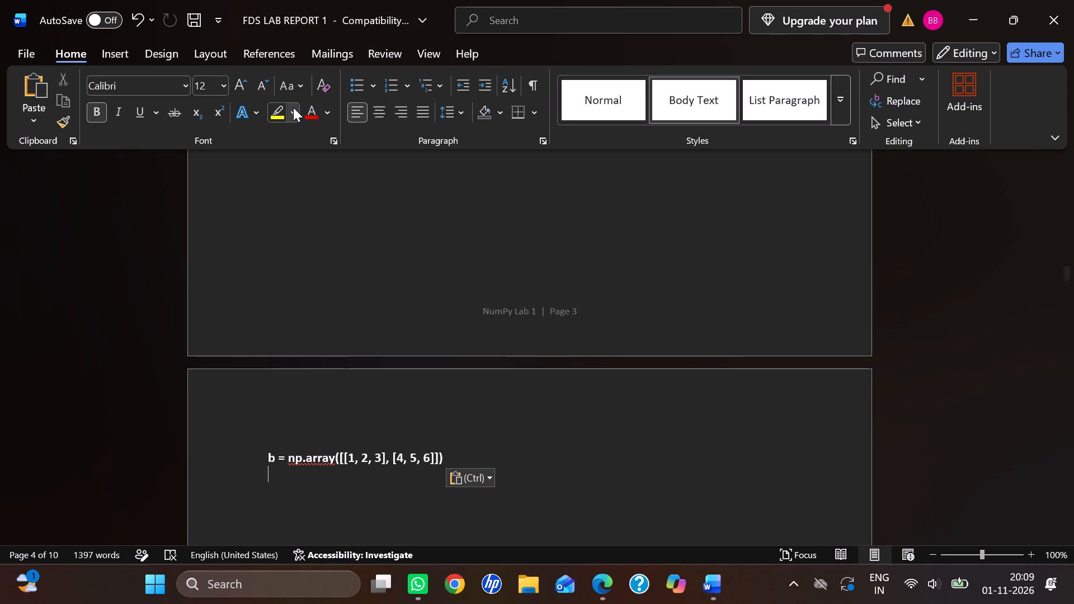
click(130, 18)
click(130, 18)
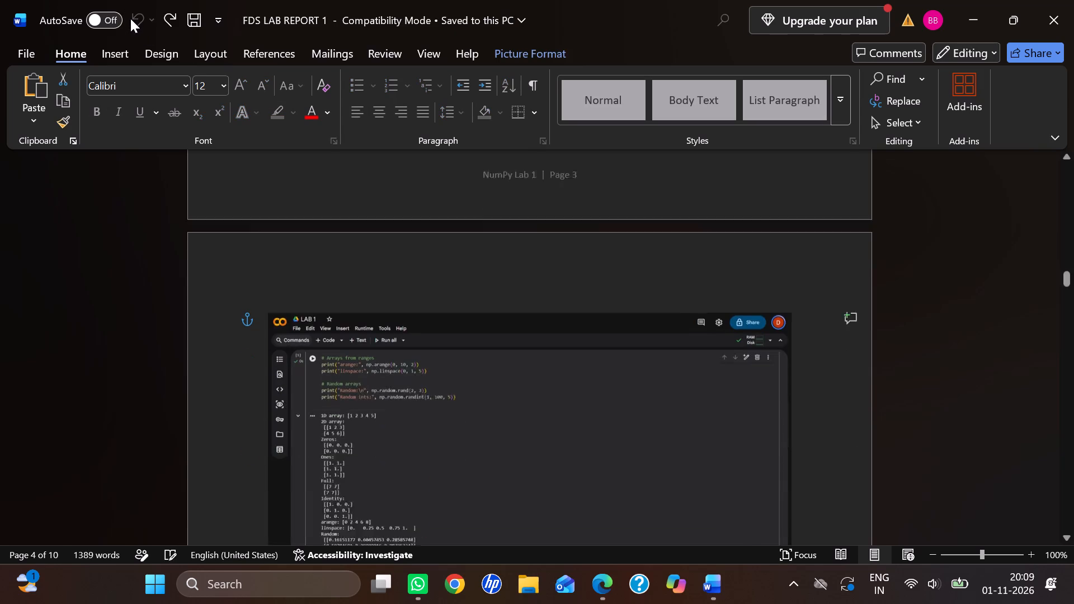
Delete the old LAB 1 screenshot above the Explanation on page 4.
scroll(380, 214, up, 2)
scroll(380, 214, down, 1)
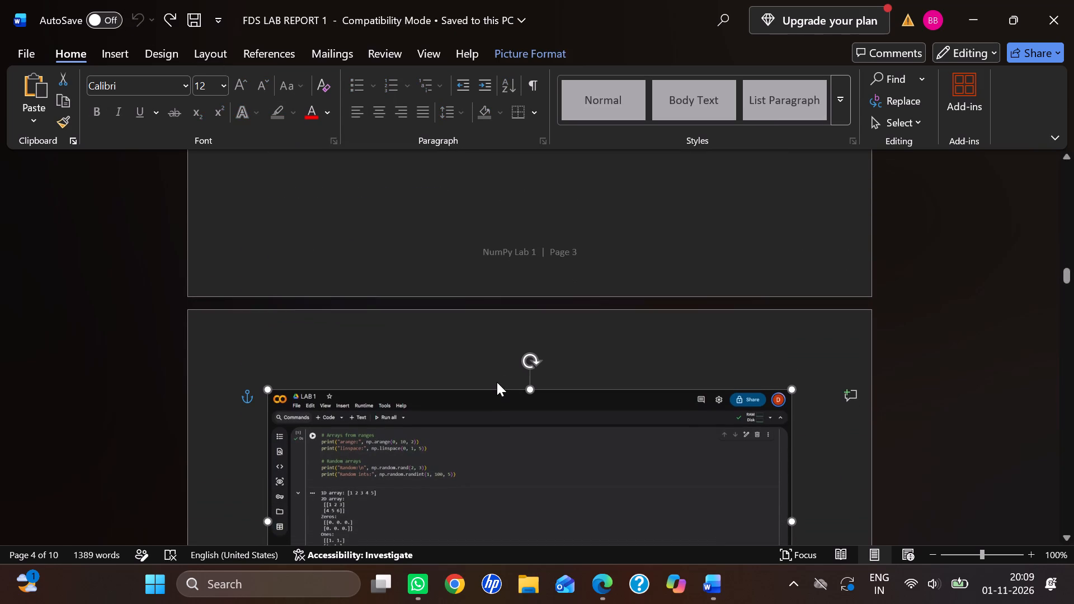
key(Delete)
Copy the newest November 2026 screenshot from File Explorer's Gallery and paste it where the old picture was on page 4 of FDS LAB REPORT 1.
click(638, 433)
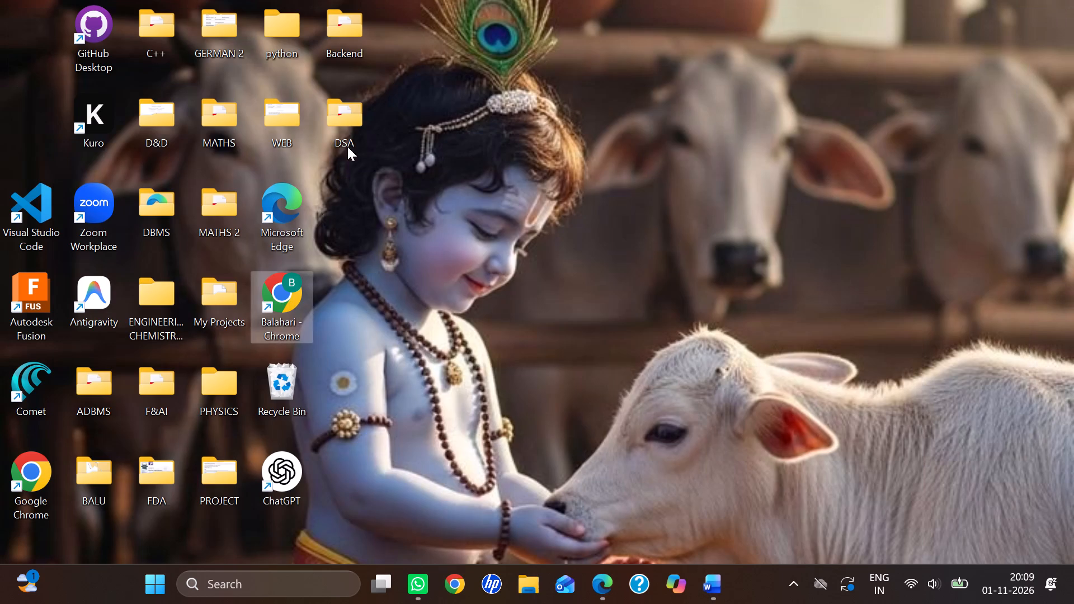
double_click(522, 588)
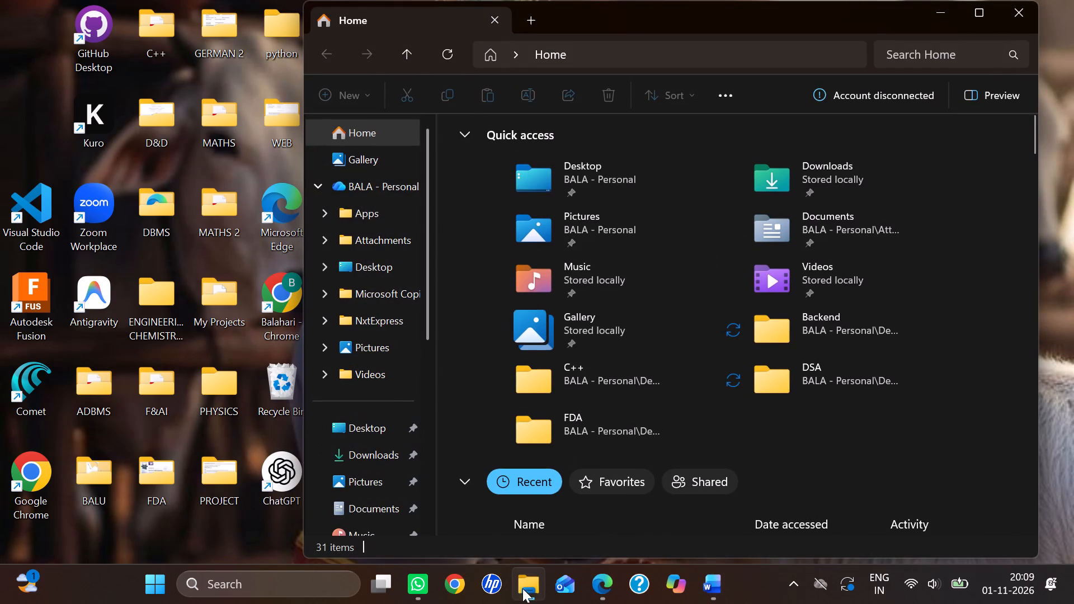
click(378, 157)
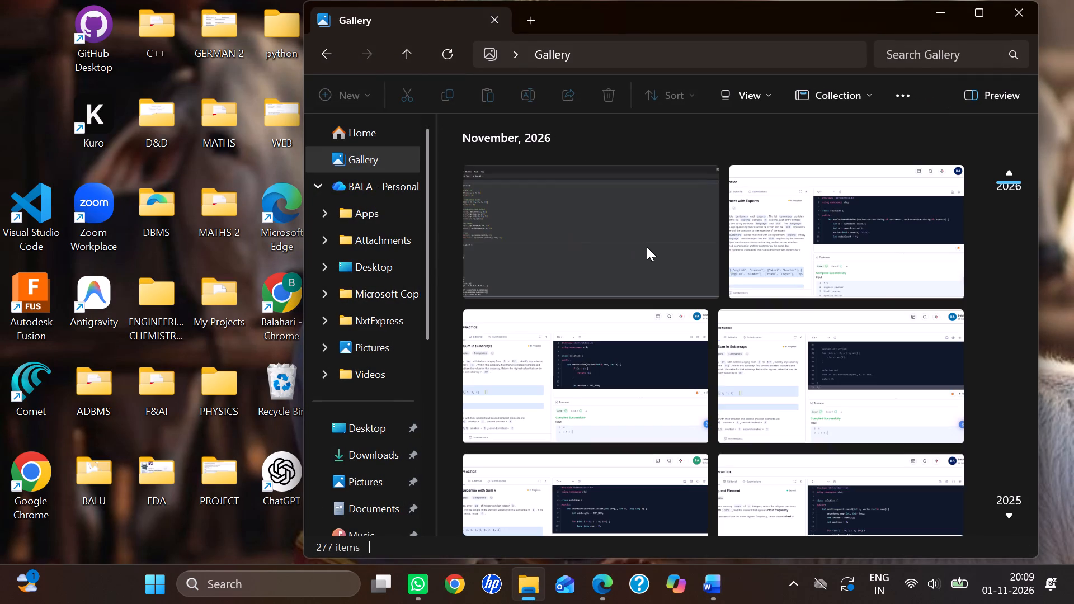
click(647, 247)
click(451, 88)
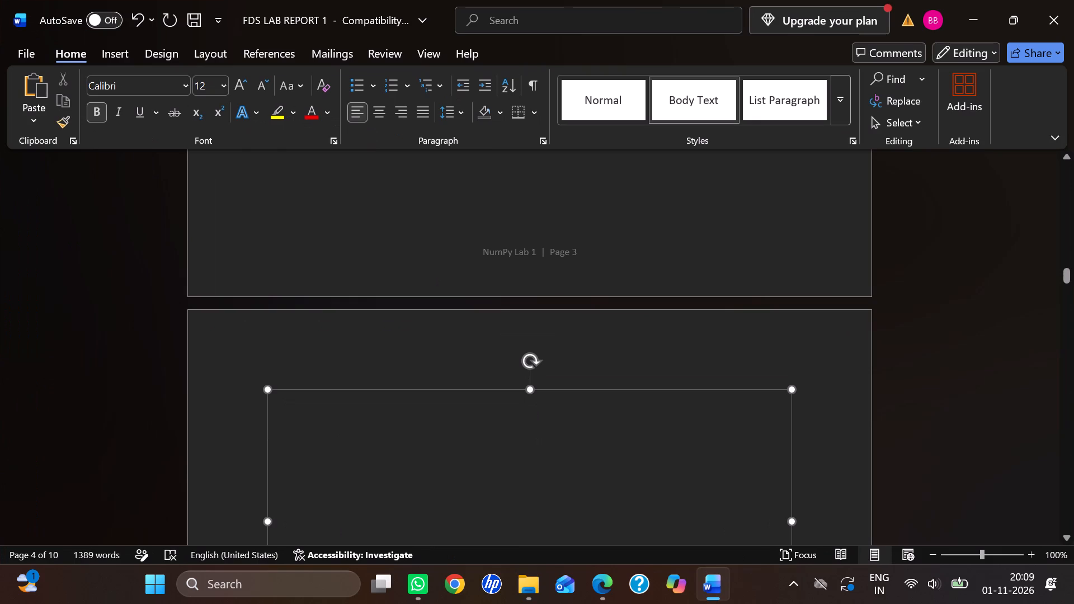
key(ctrl+v)
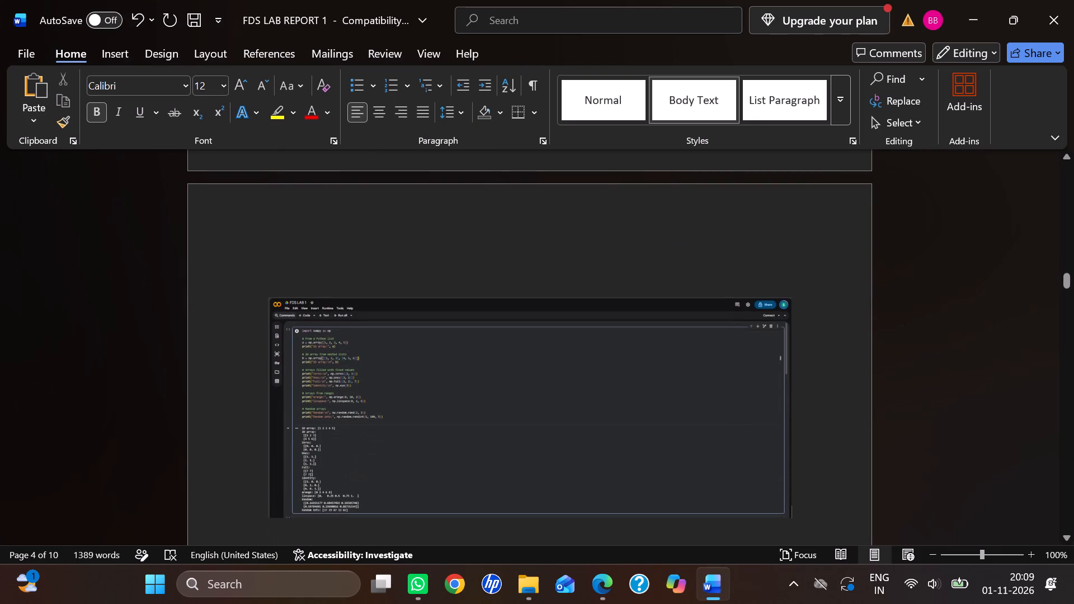
Check the pasted screenshot's placement between the Screenshot of Code and Output heading and the Explanation section.
scroll(653, 304, up, 5)
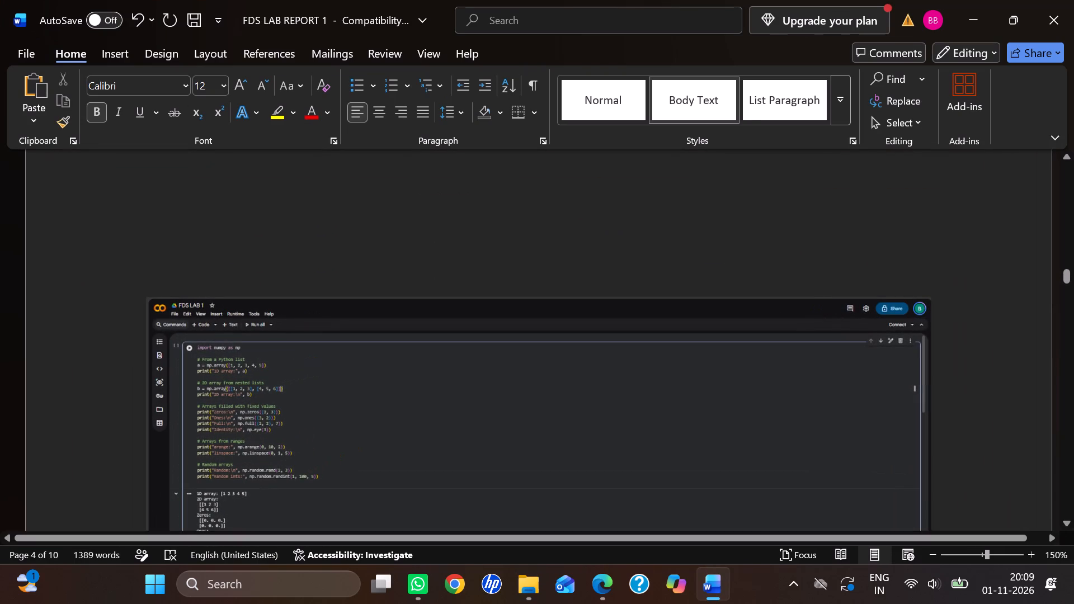
scroll(635, 334, up, 2)
scroll(635, 334, down, 1)
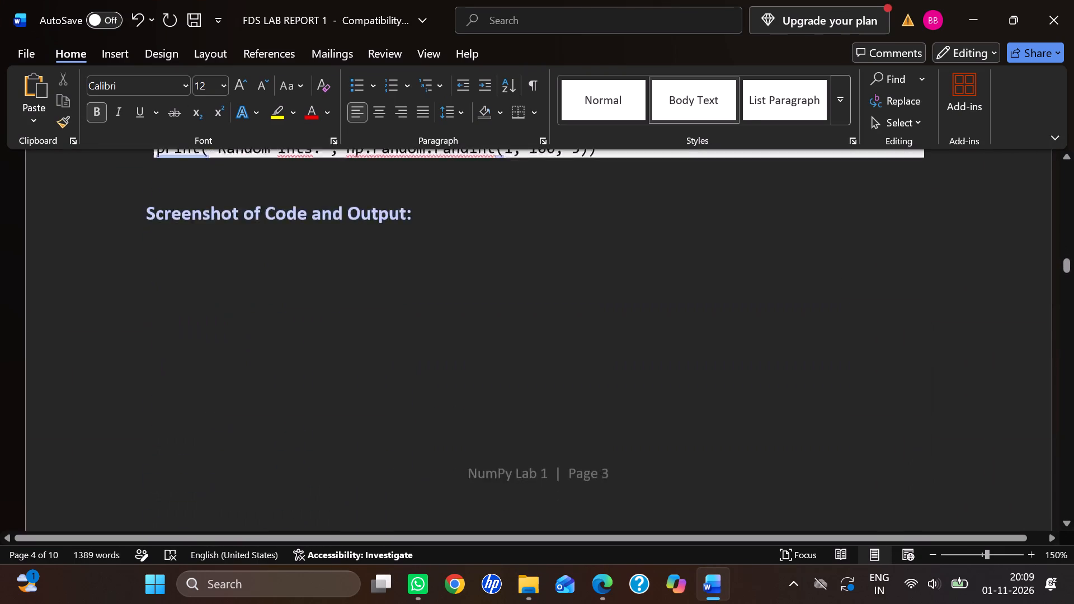
scroll(635, 334, down, 3)
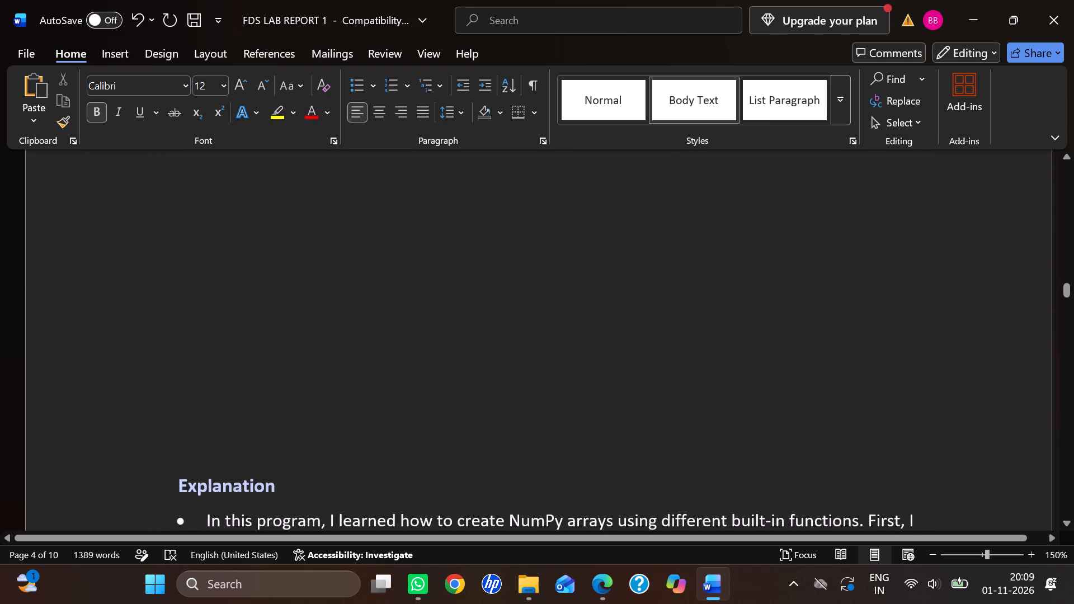
scroll(635, 334, down, 1)
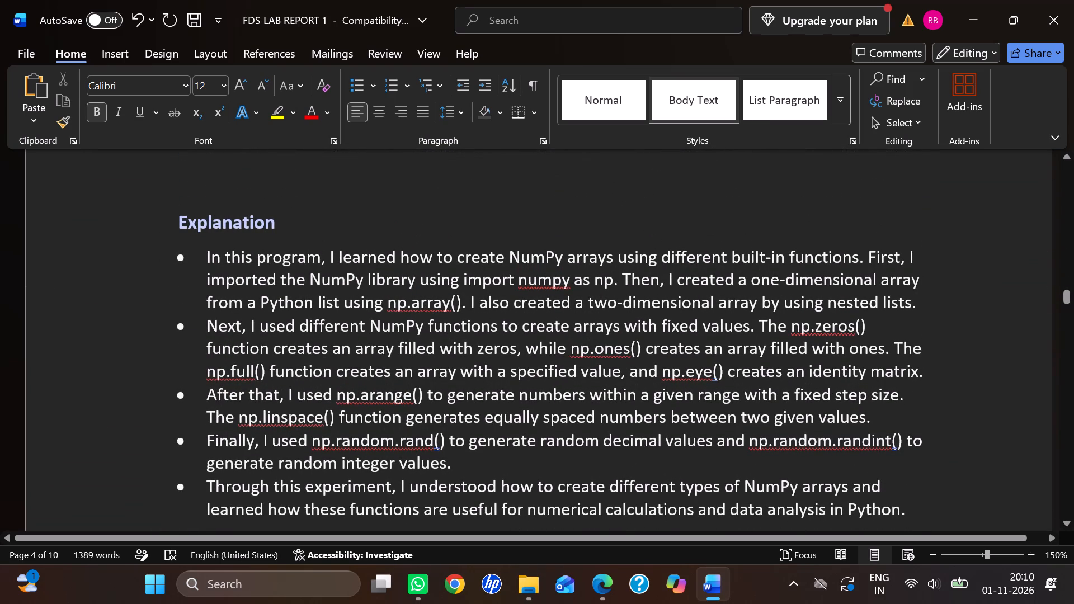
scroll(764, 307, up, 3)
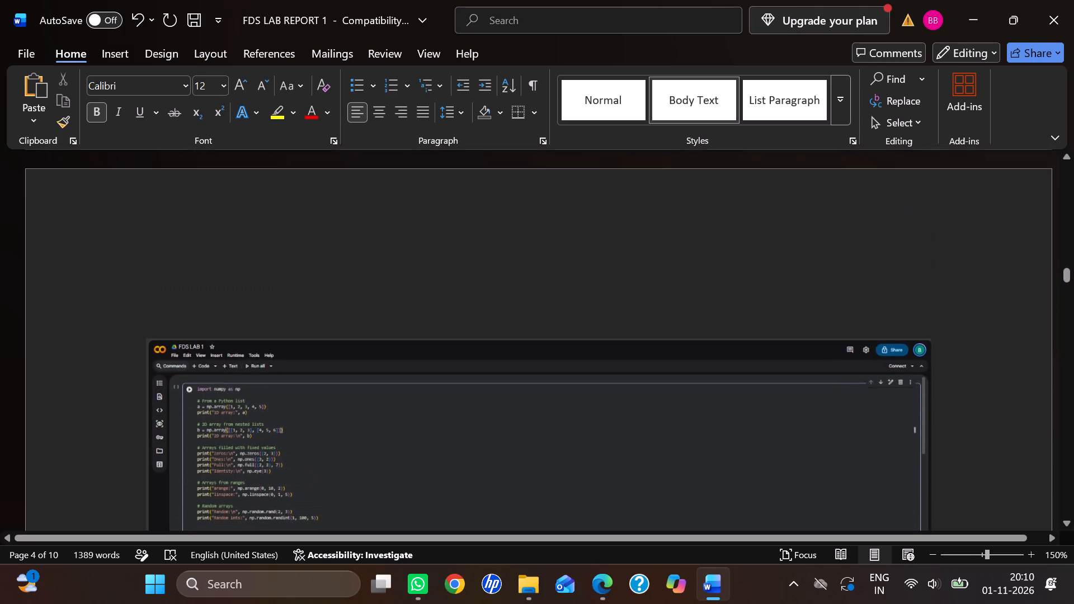
scroll(764, 307, up, 1)
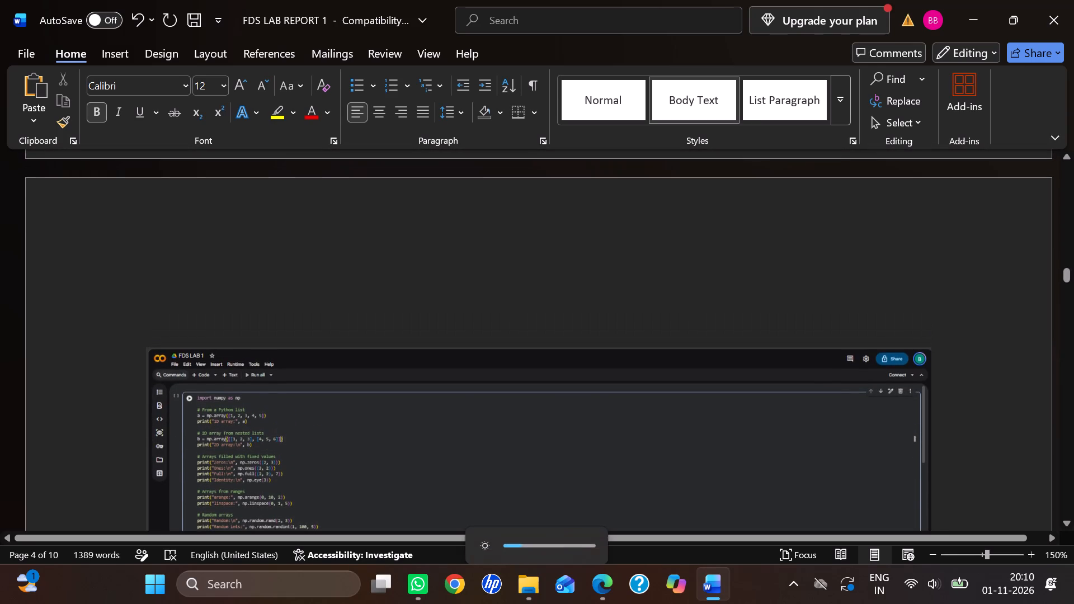
ctrl+scroll(707, 312, up, 1)
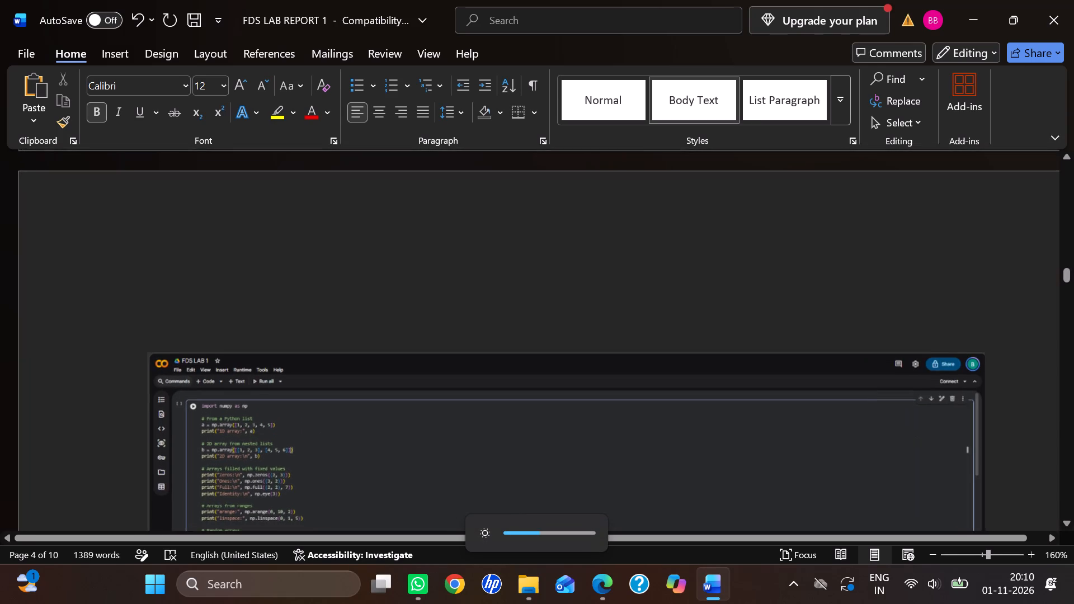
Remove the blank lines between the new LAB 1 screenshot and the Explanation heading on page 4.
ctrl+scroll(707, 312, down, 5)
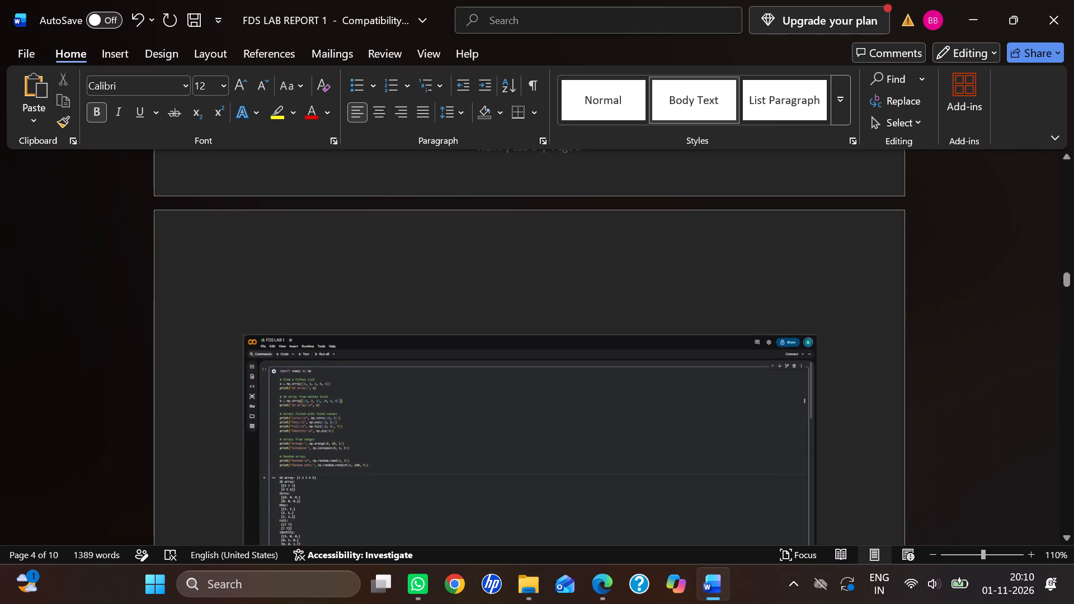
ctrl+scroll(707, 312, down, 2)
scroll(707, 312, down, 1)
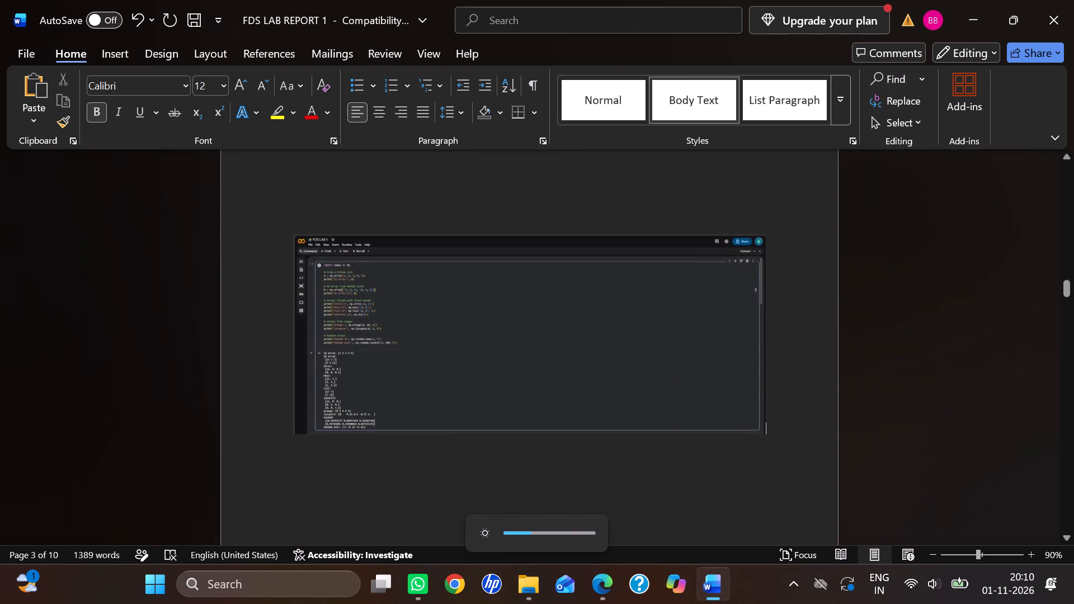
scroll(707, 312, down, 2)
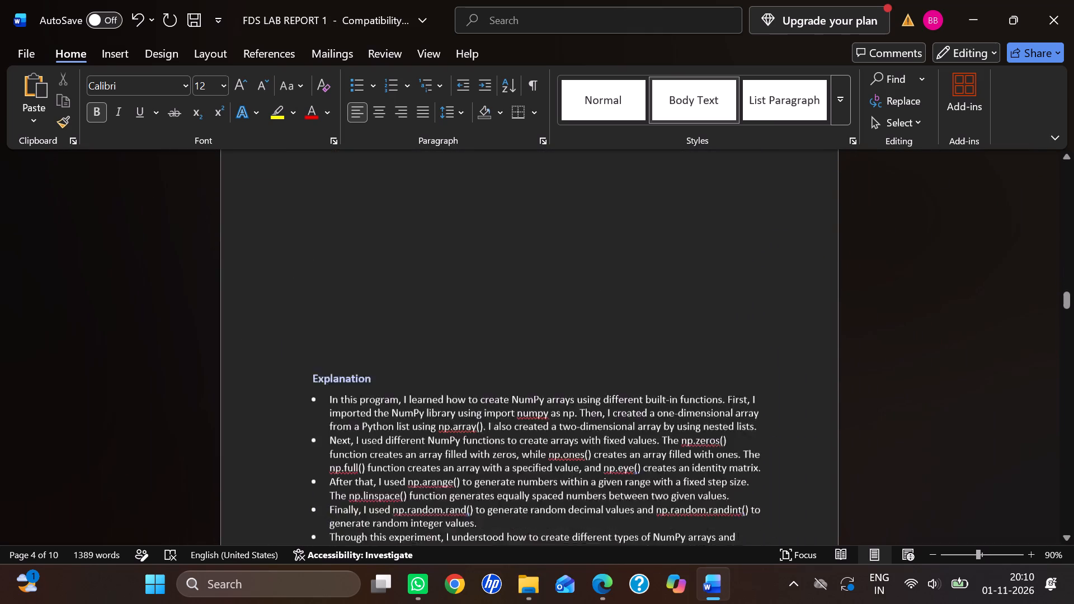
scroll(707, 312, down, 1)
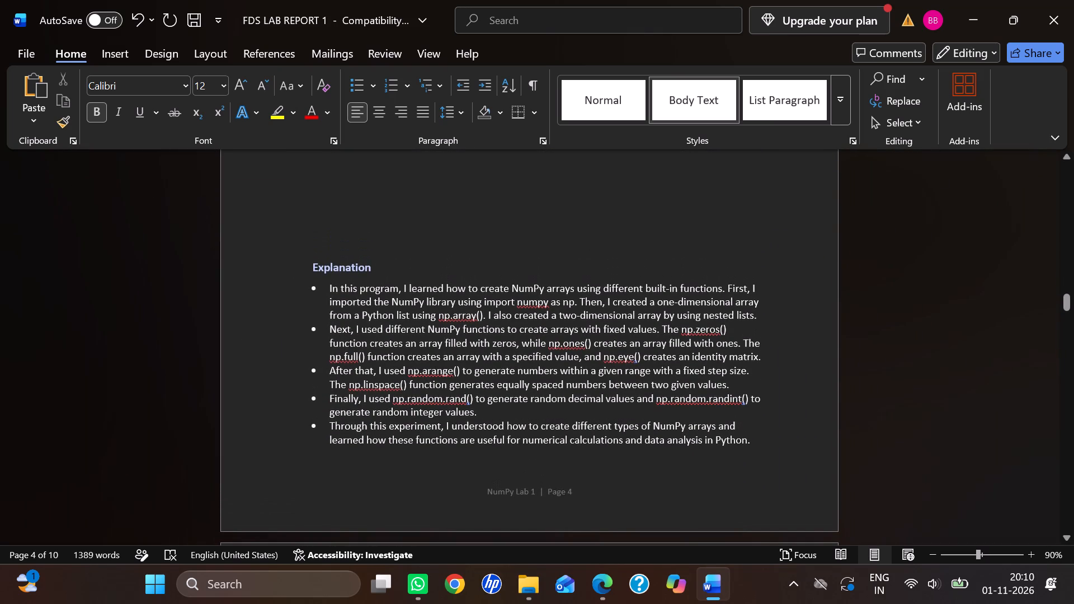
click(313, 268)
key(BackSpace)
key(BackSpace)
key(BackSpace)
key(BackSpace)
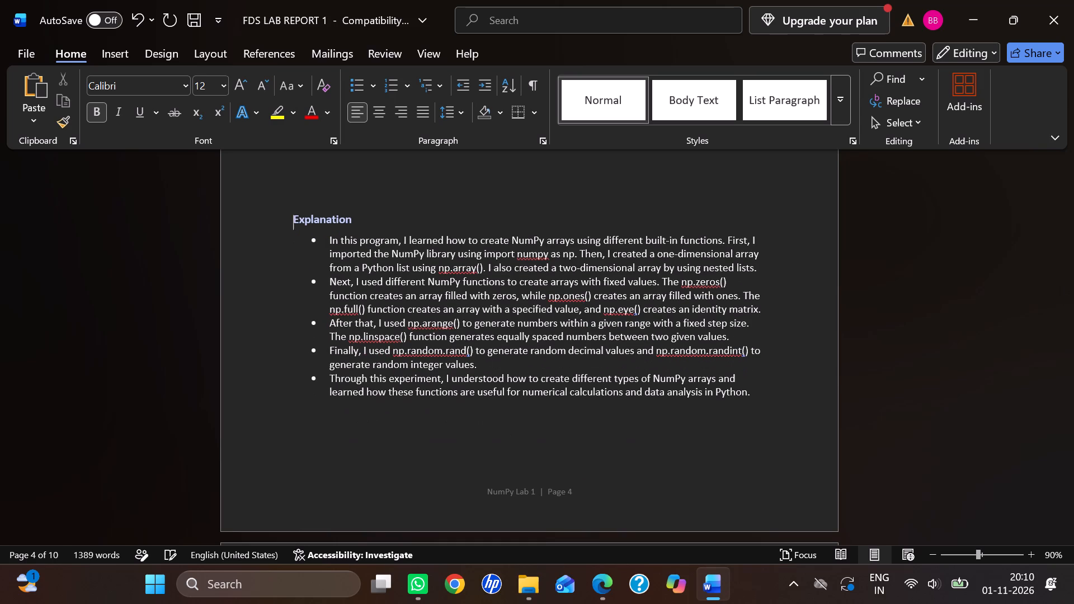
key(BackSpace)
scroll(313, 268, up, 1)
key(BackSpace)
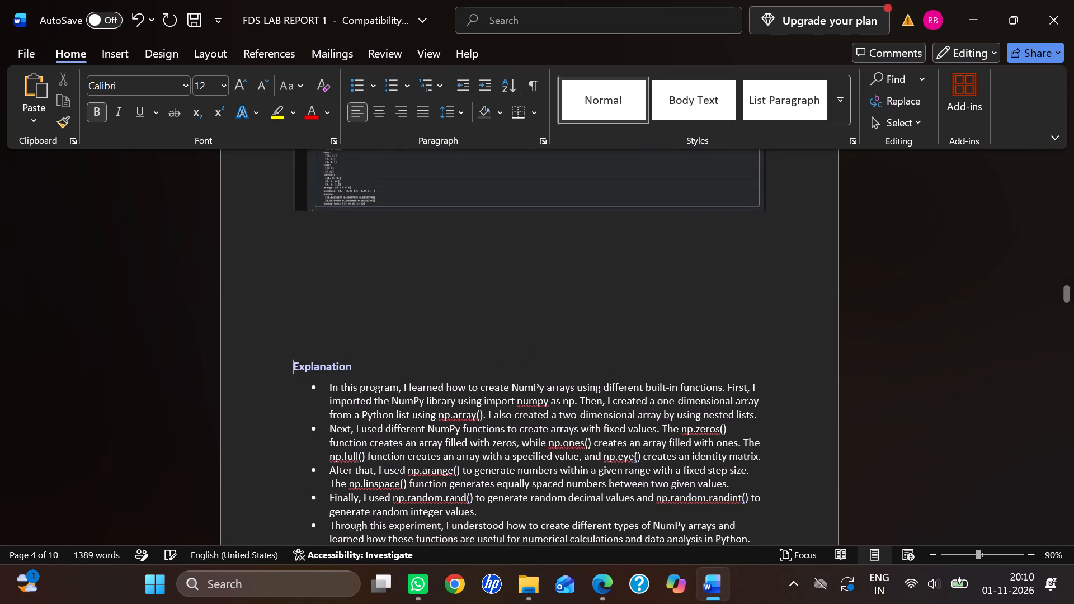
key(BackSpace)
key(BackSpace)
key(BackSpace)
key(BackSpace)
key(BackSpace)
key(BackSpace)
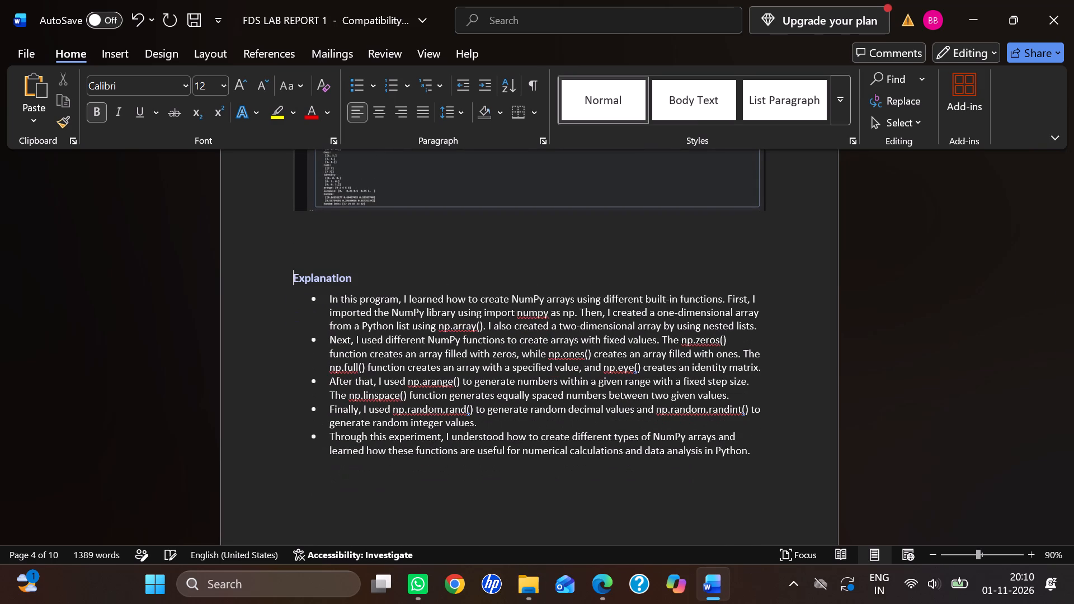
key(BackSpace)
Select the old LAB 1 screenshot in the NumPy Attributes section on page 5.
scroll(393, 294, down, 2)
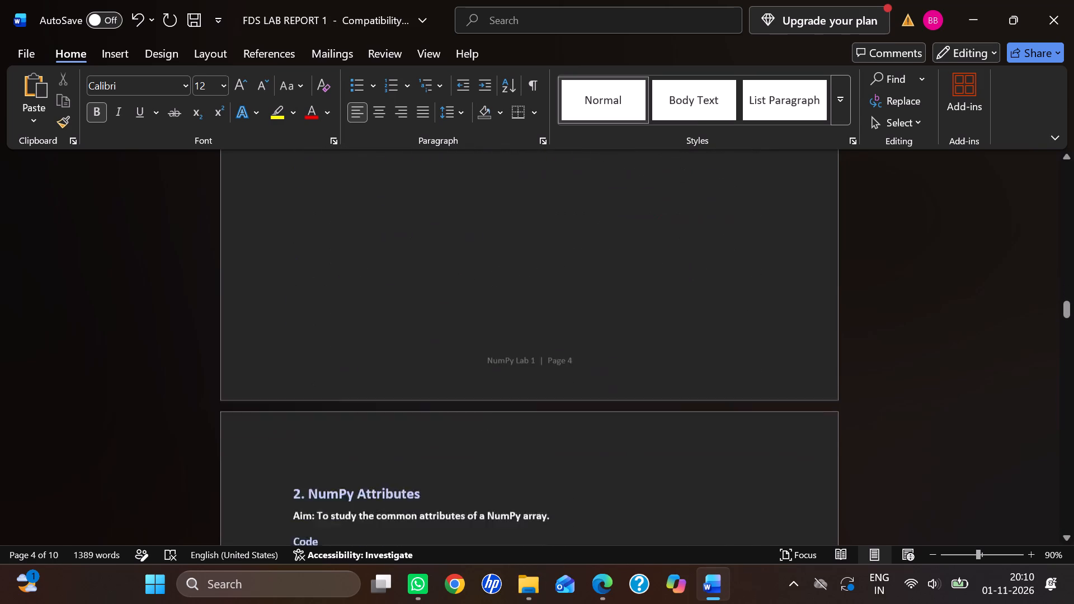
scroll(393, 294, down, 2)
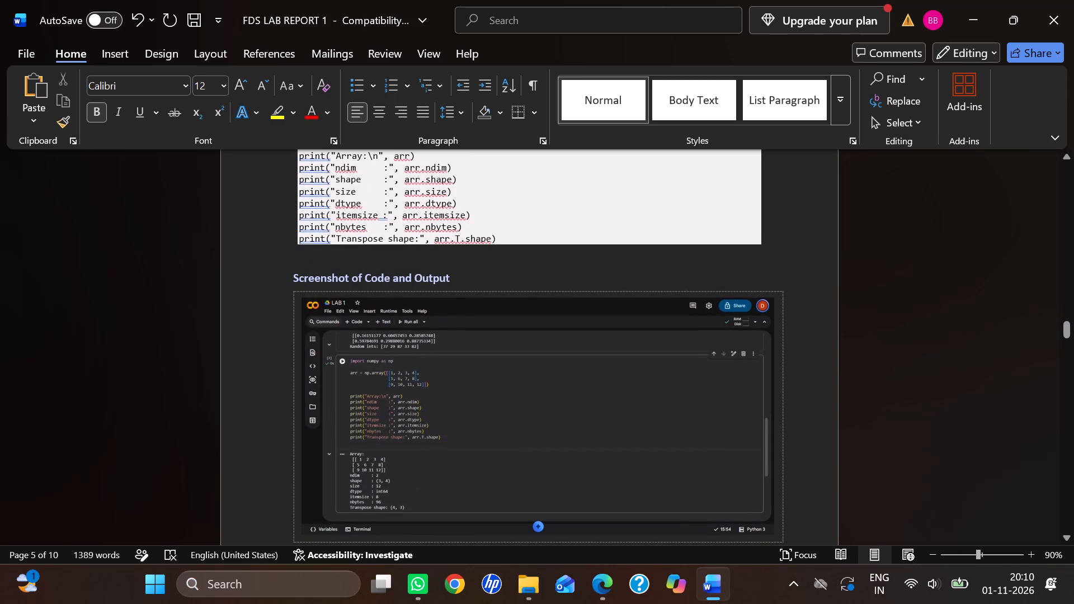
click(419, 432)
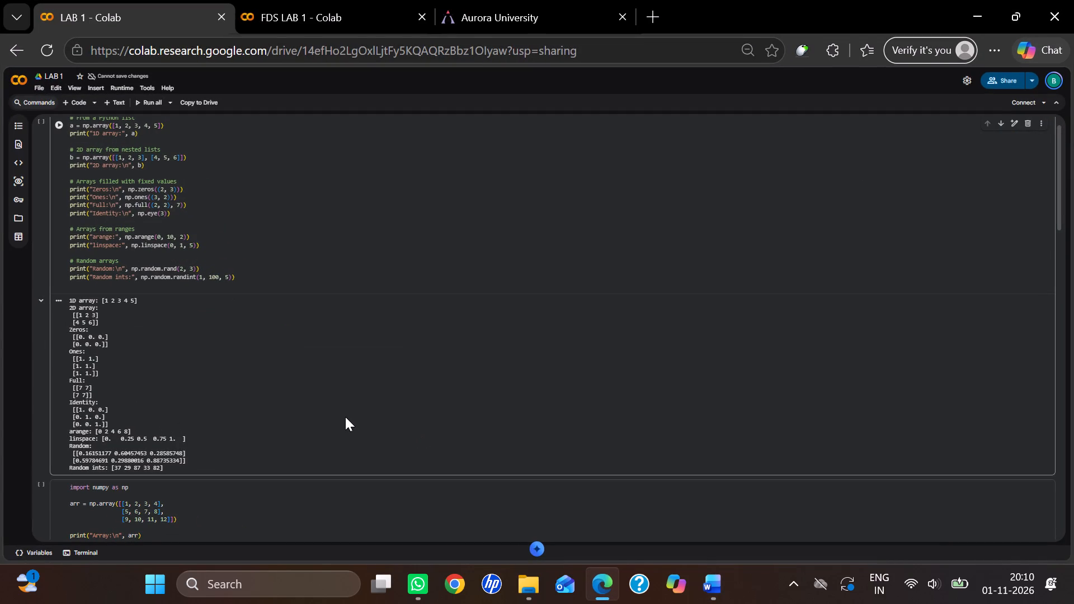
Switch to the FDS LAB 1 notebook in Edge and capture a screenshot from its header through the second cell's complete code and output.
click(323, 0)
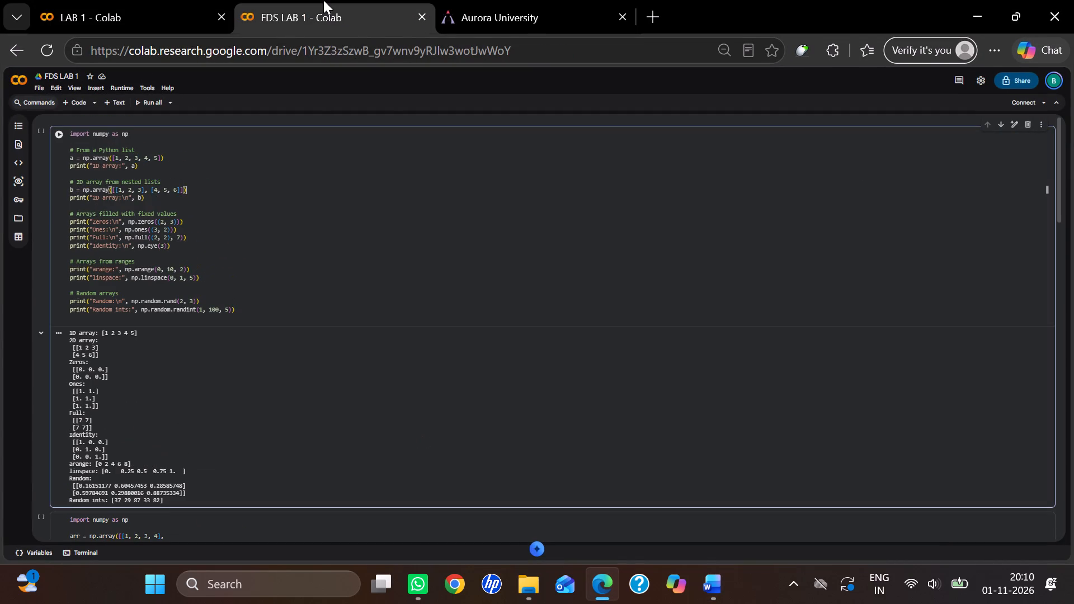
scroll(253, 332, down, 4)
scroll(253, 332, up, 1)
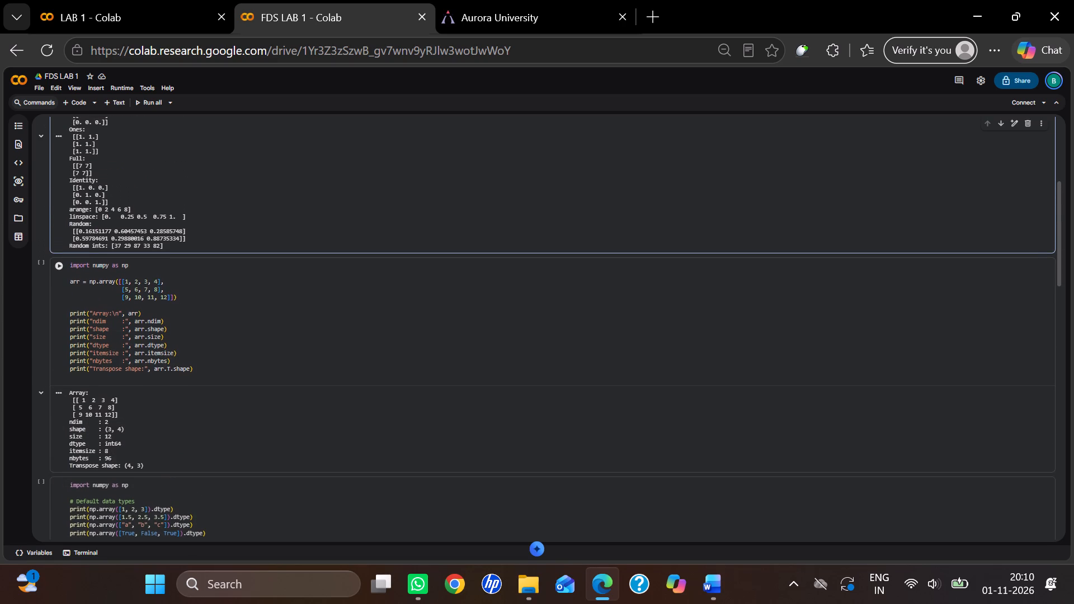
key(ctrl+equal)
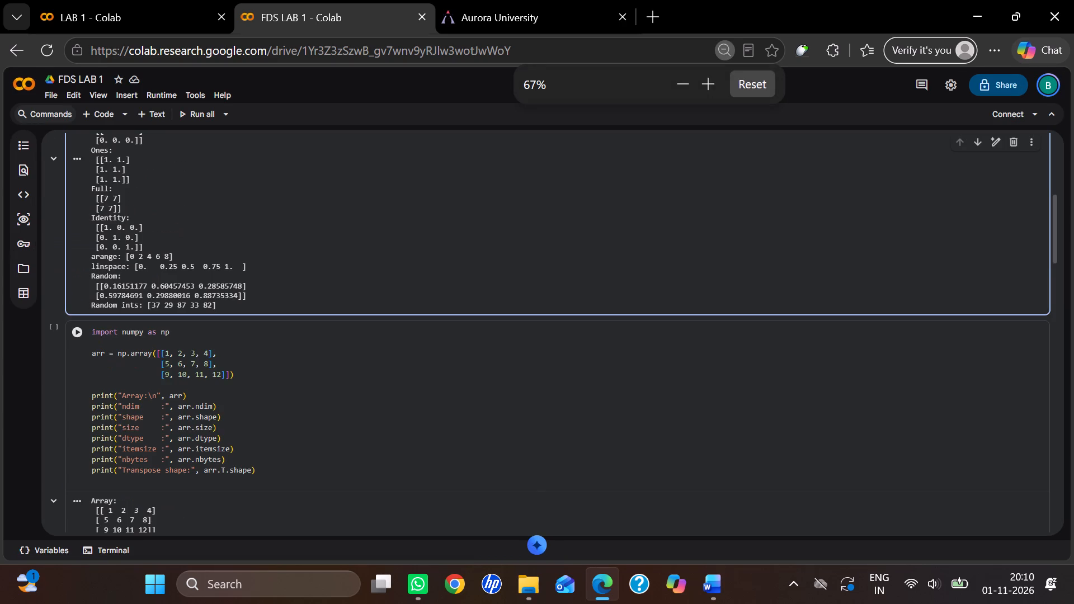
scroll(253, 332, right, 1)
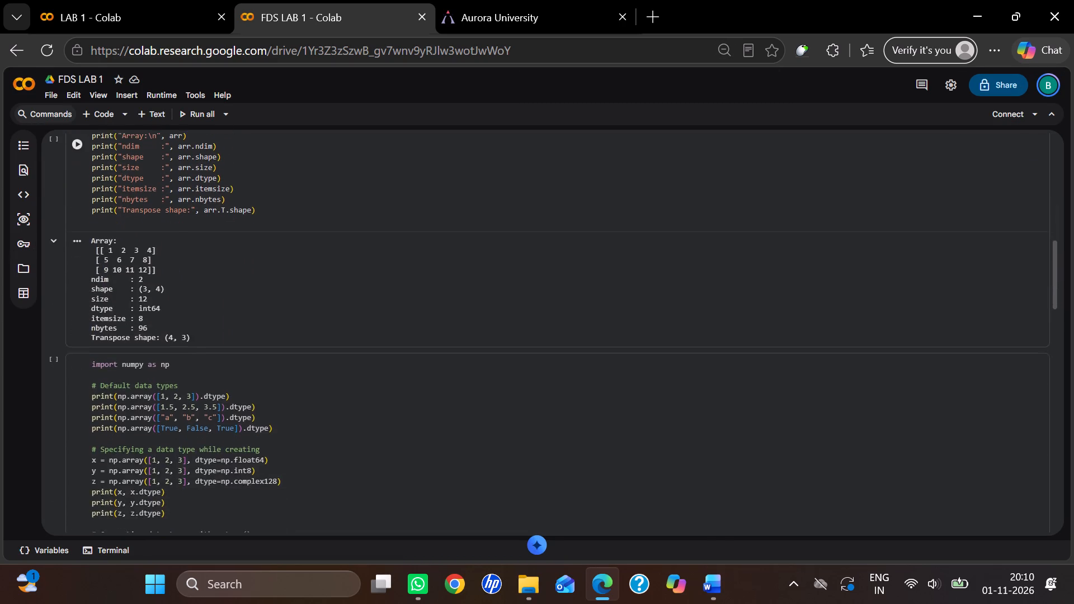
scroll(253, 332, right, 1)
key(ctrl+equal)
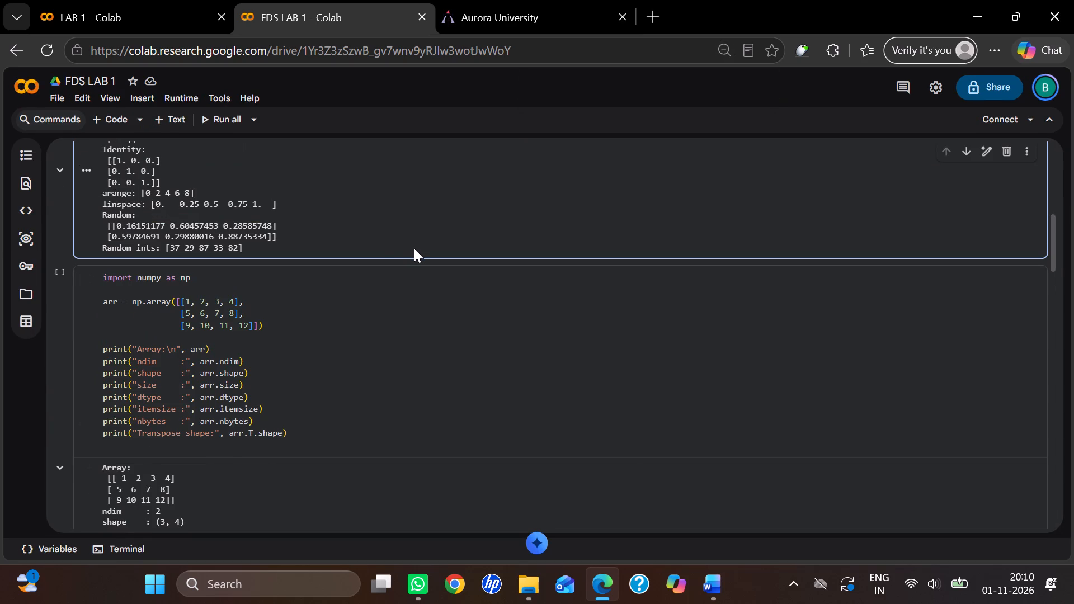
key(ctrl+equal)
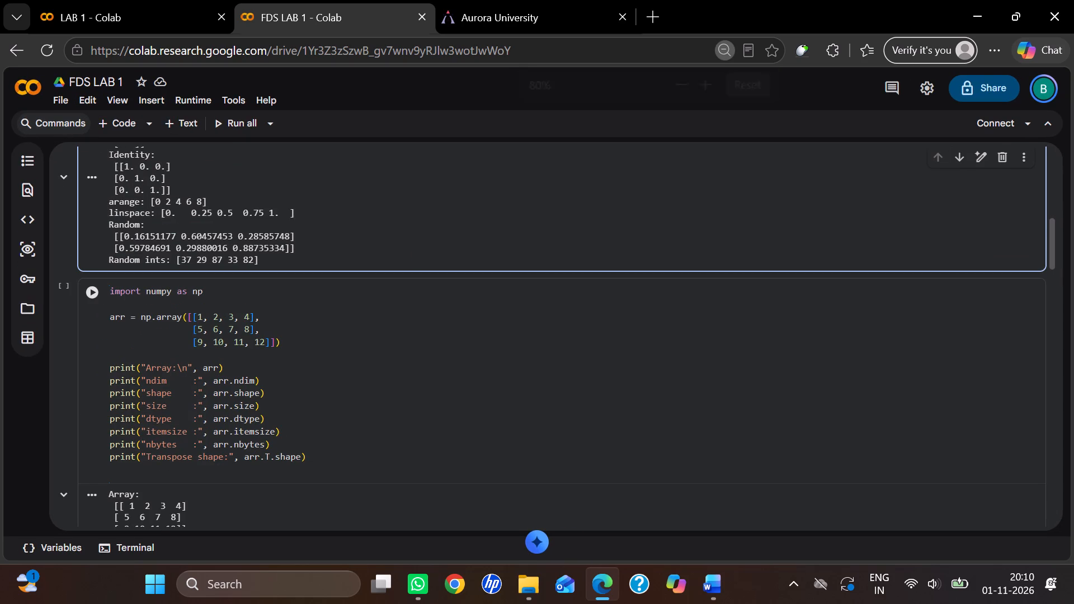
scroll(408, 302, right, 1)
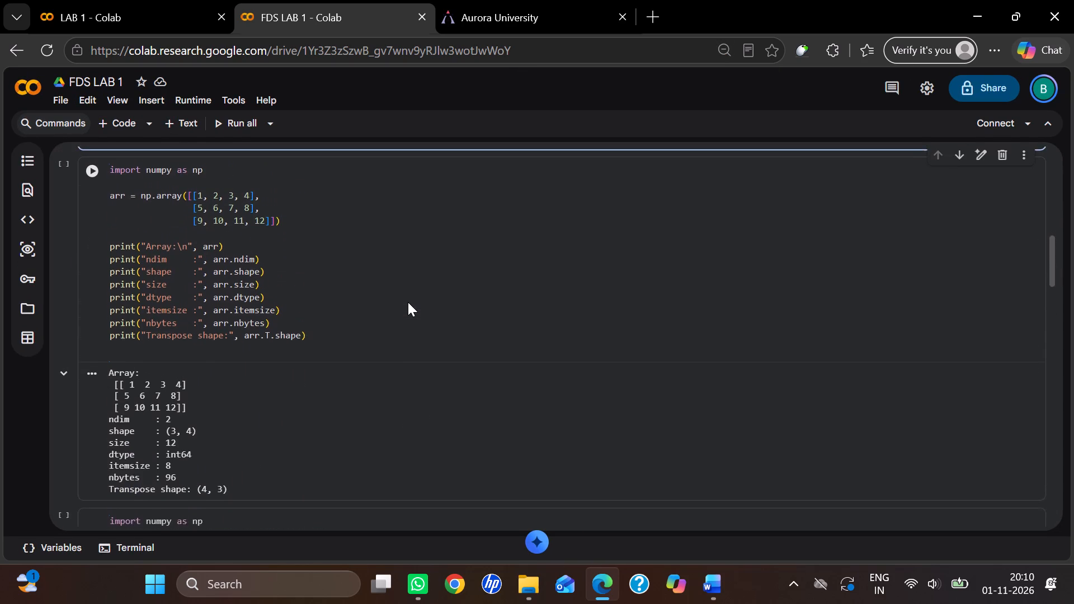
scroll(408, 302, right, 1)
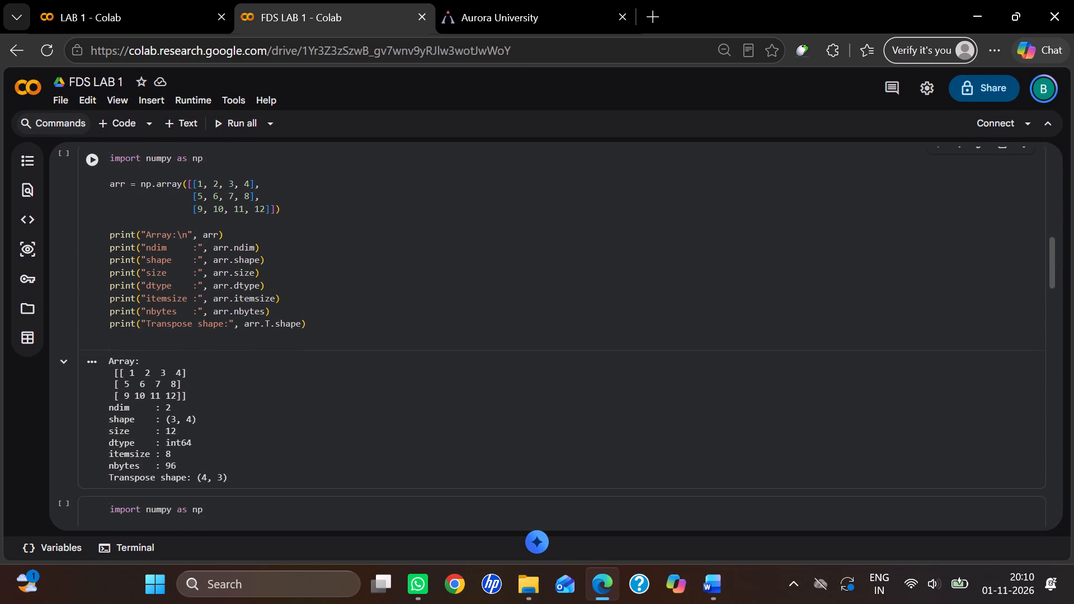
scroll(408, 302, right, 1)
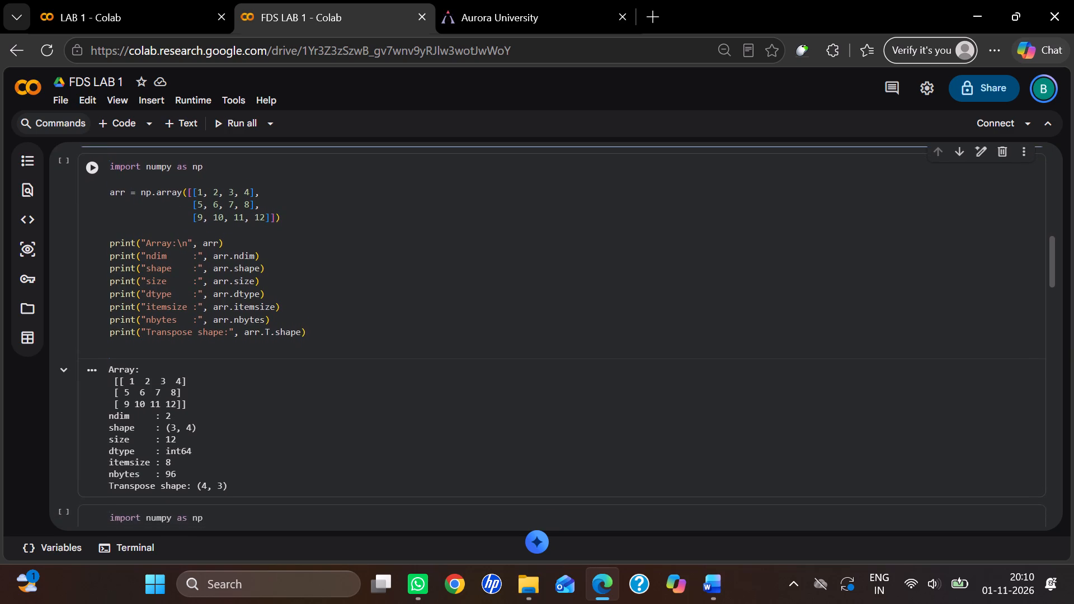
scroll(408, 302, right, 2)
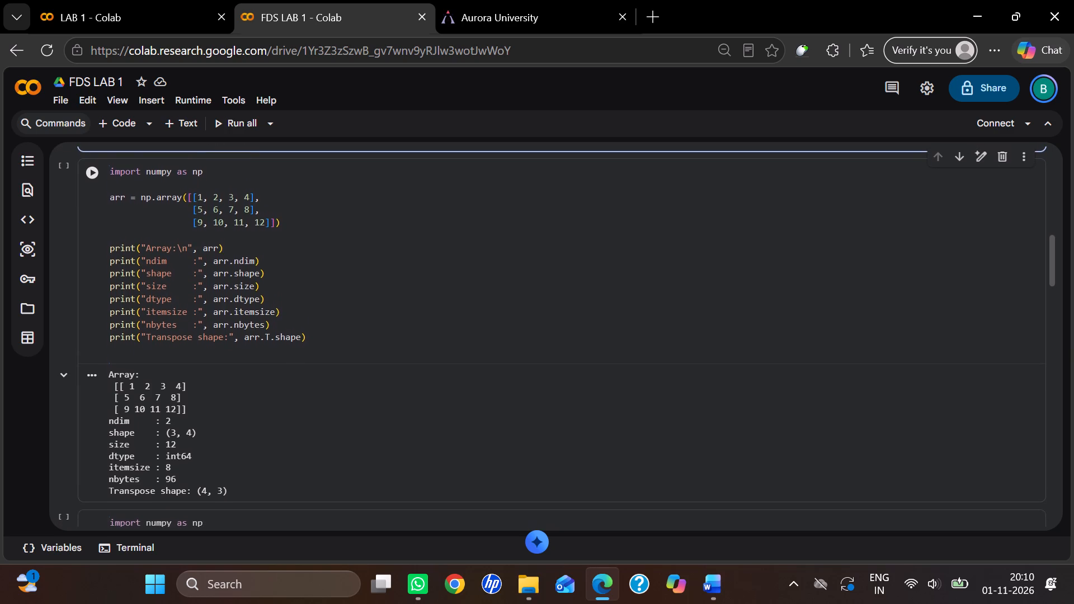
scroll(408, 302, right, 1)
key(minus)
scroll(408, 302, right, 1)
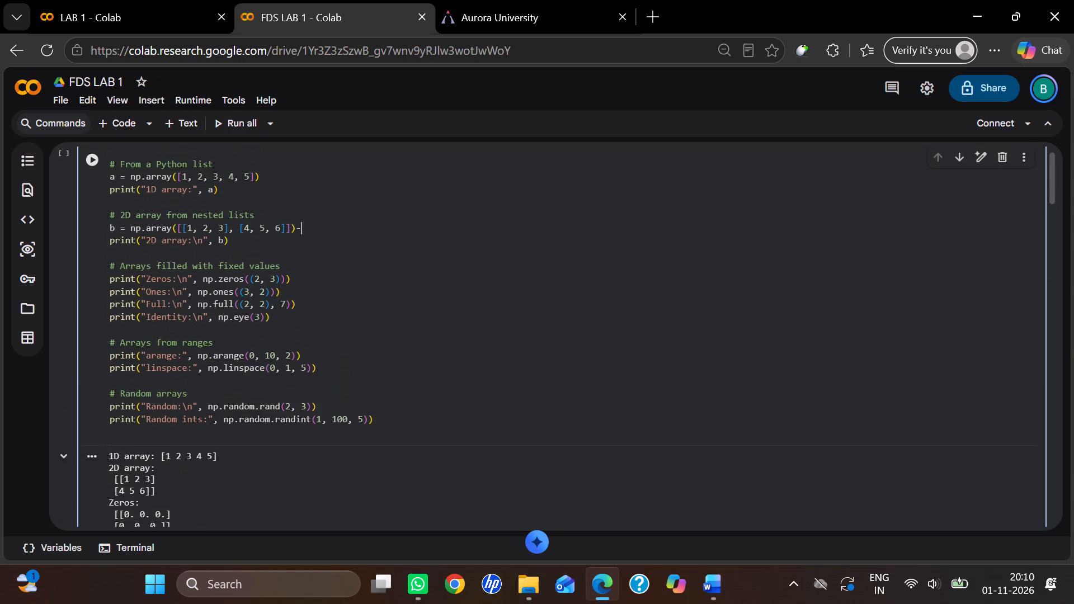
scroll(408, 302, right, 1)
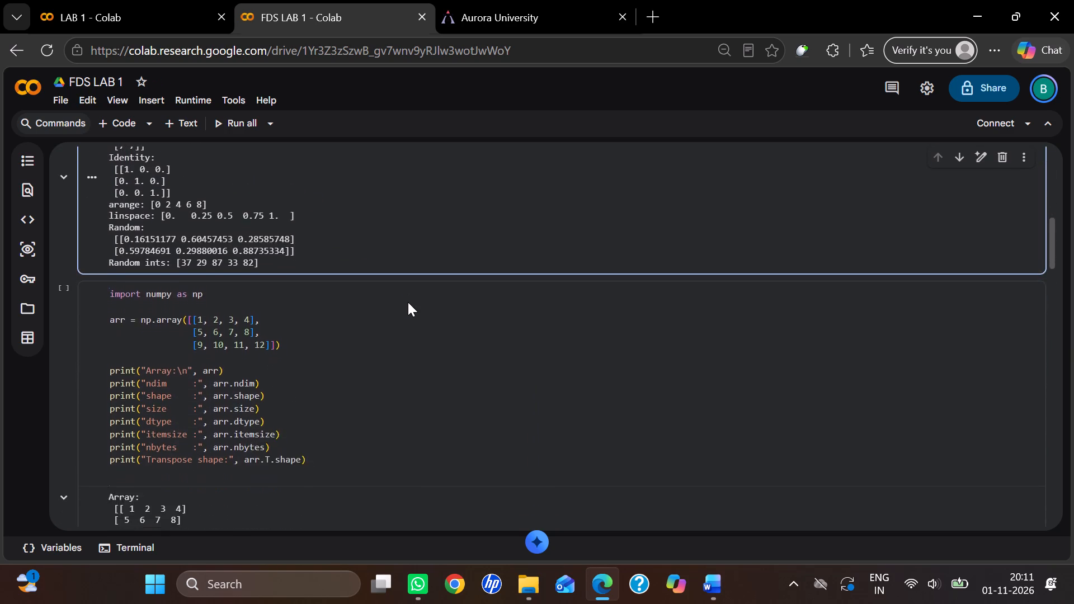
scroll(408, 302, right, 1)
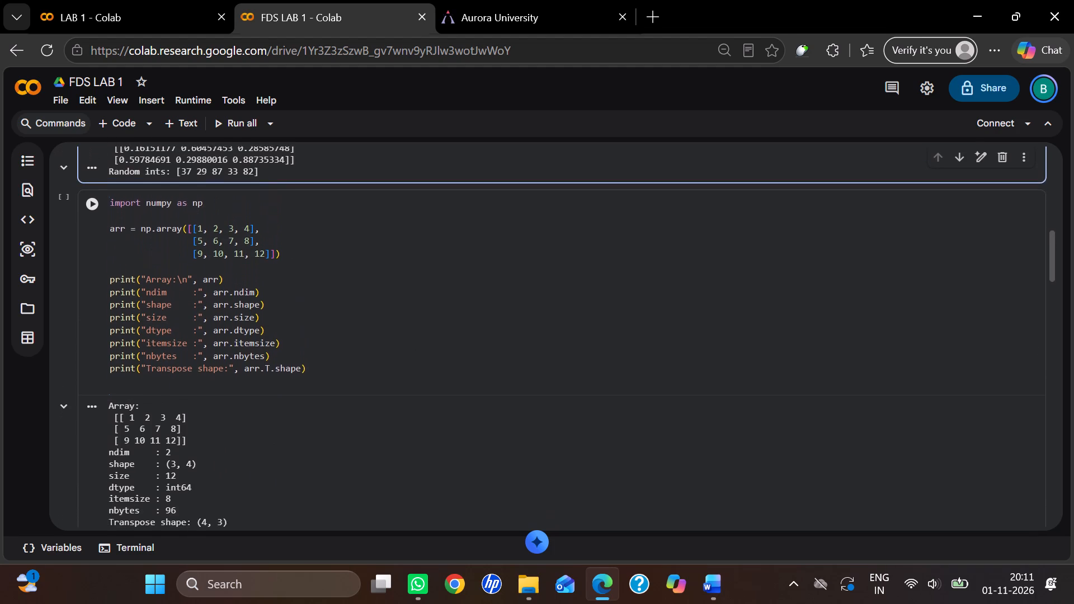
scroll(408, 302, right, 2)
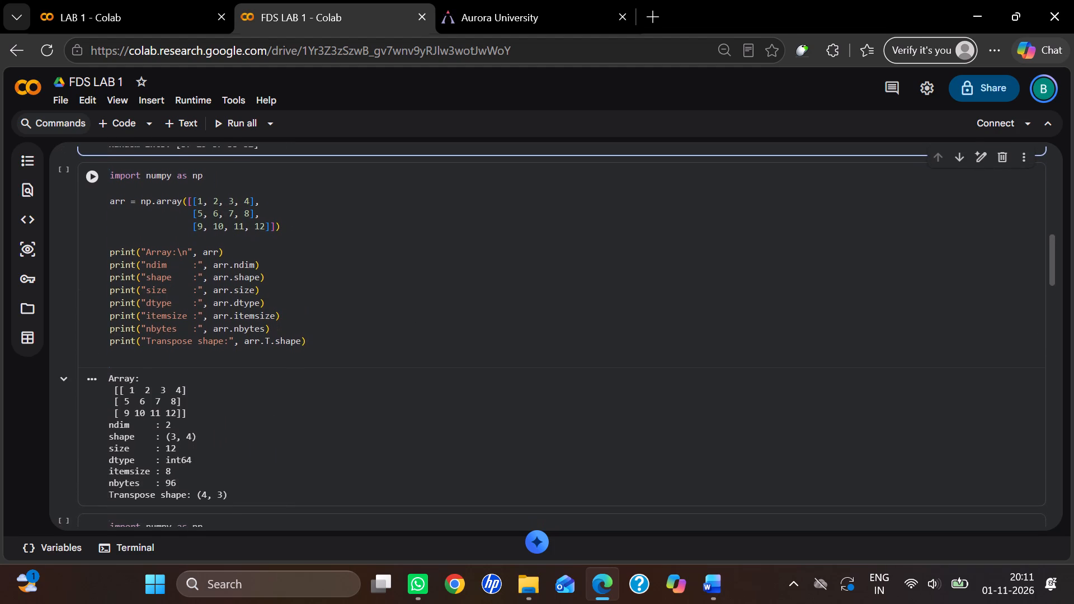
scroll(408, 302, right, 2)
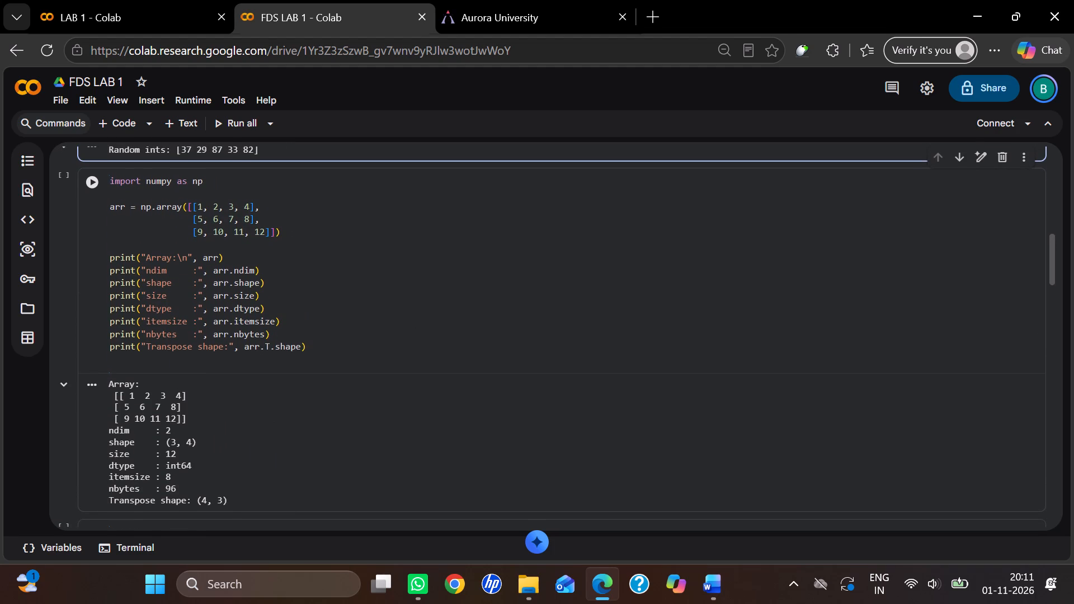
scroll(408, 302, right, 2)
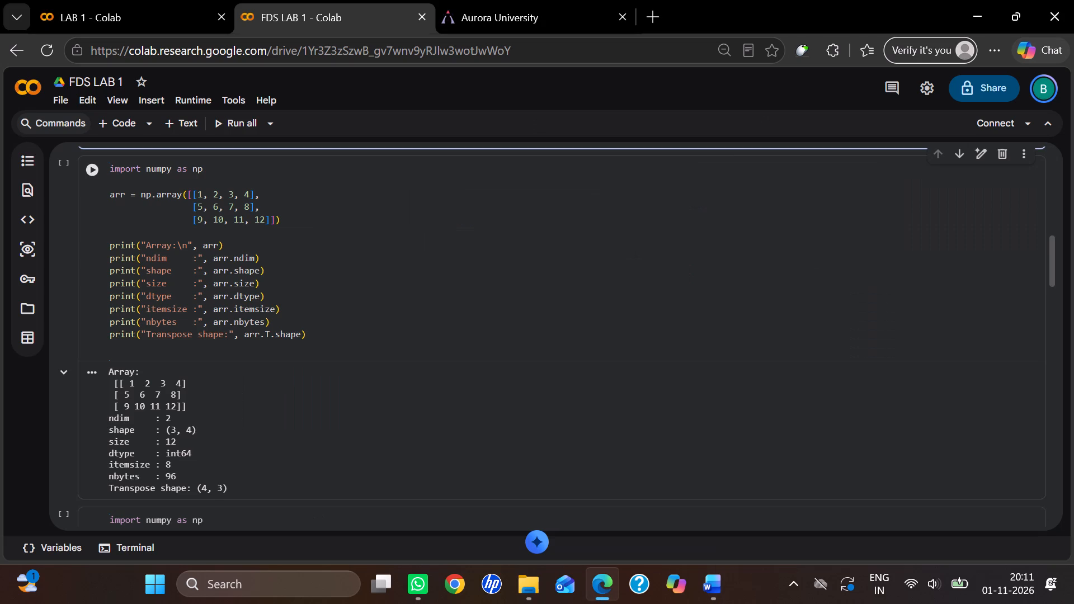
key(Print)
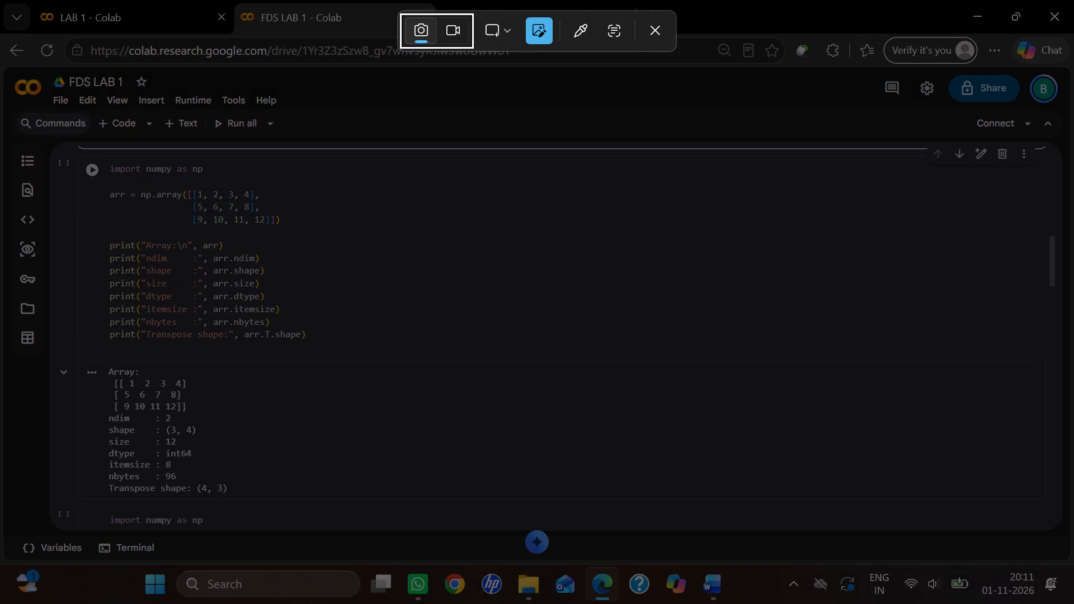
drag(0, 68, 550, 362)
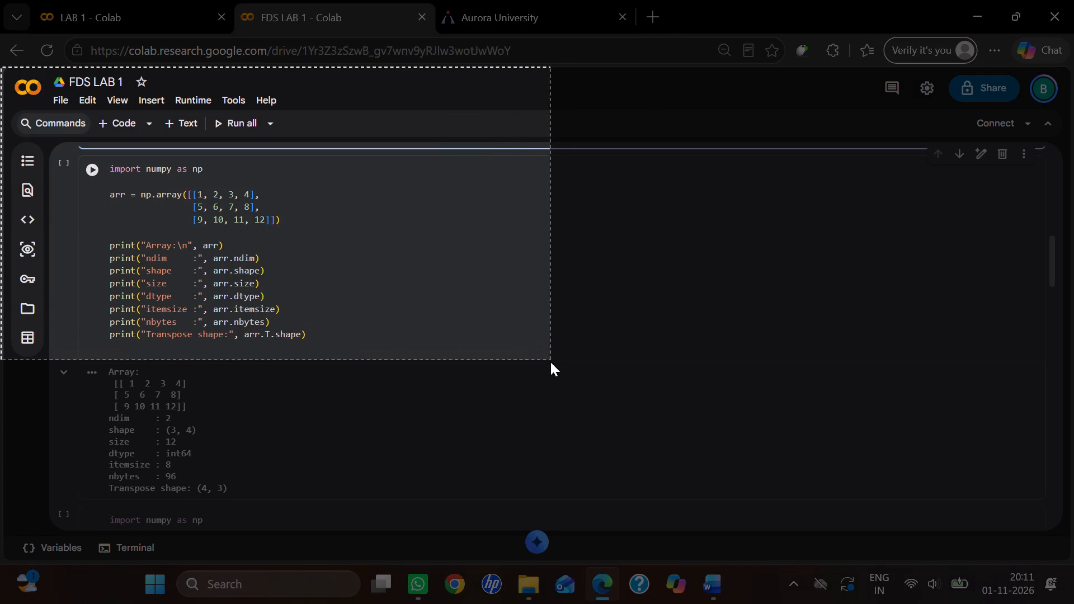
drag(550, 362, 614, 536)
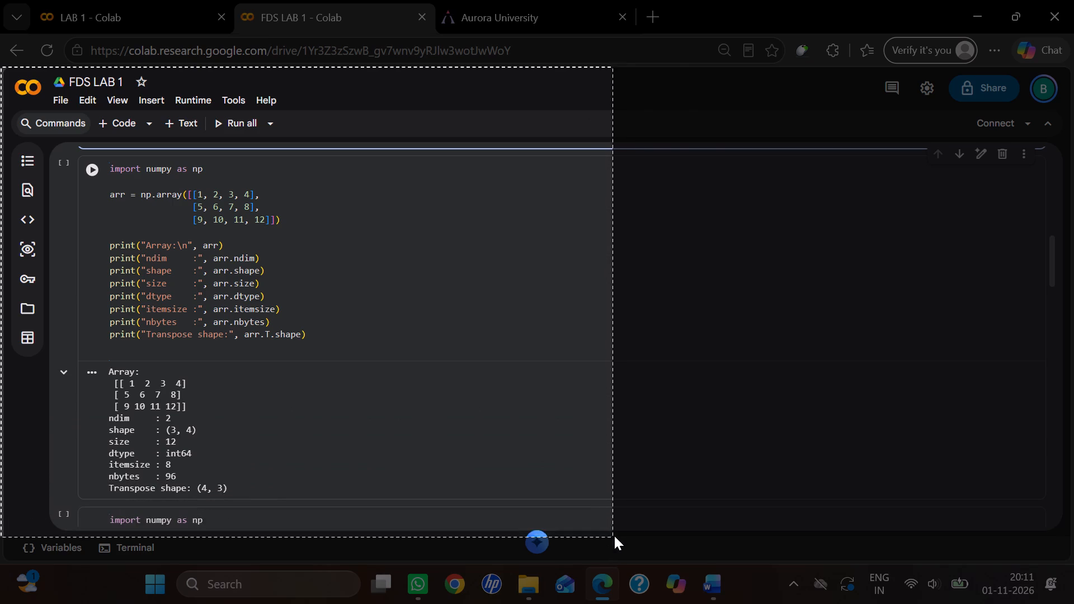
drag(614, 536, 868, 510)
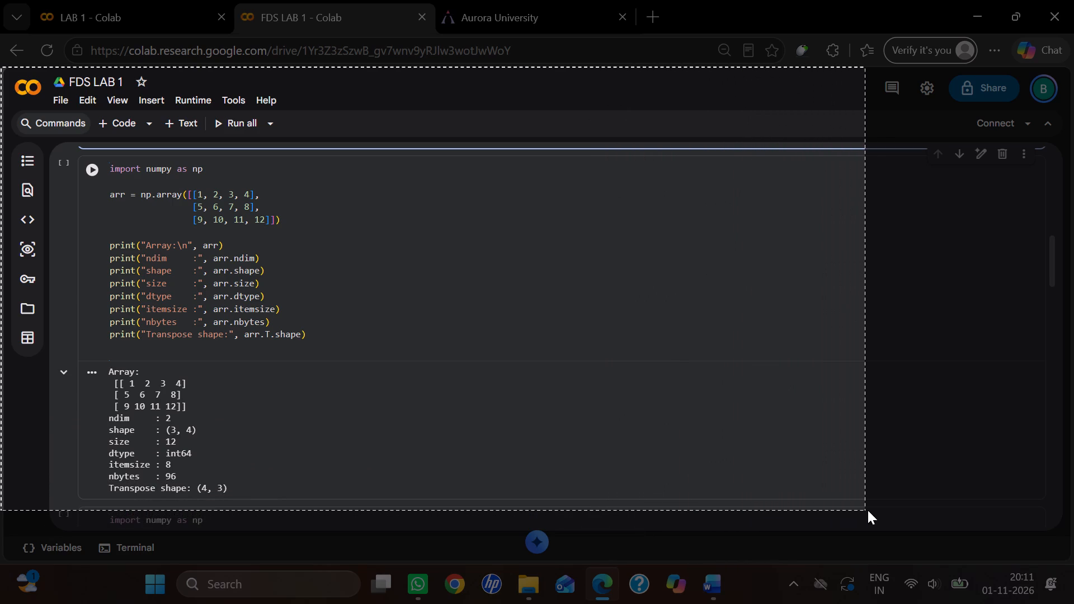
drag(868, 510, 1073, 511)
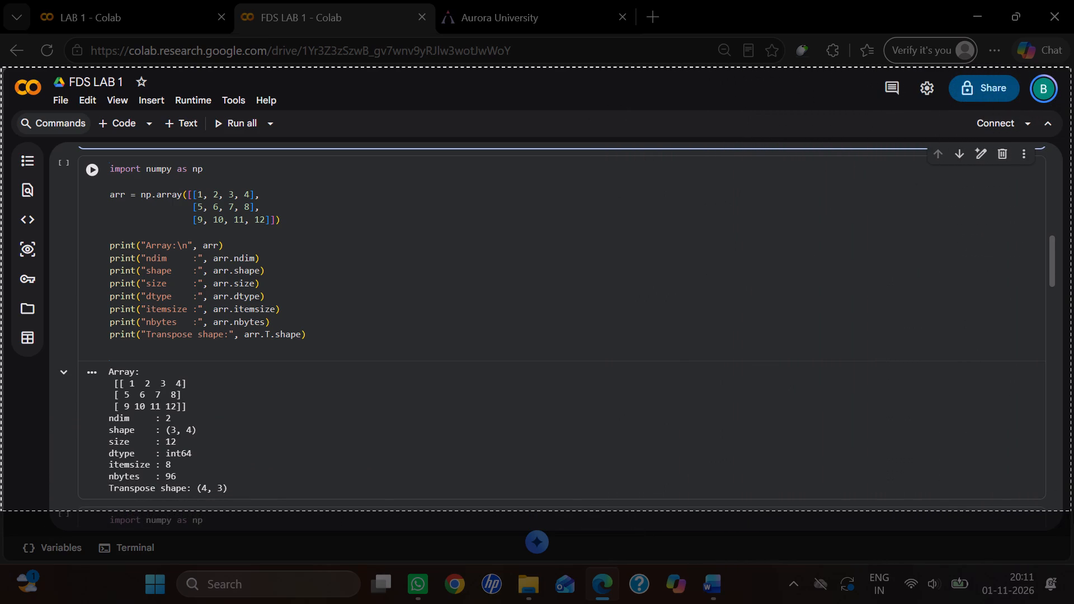
drag(1073, 511, 1073, 511)
click(357, 557)
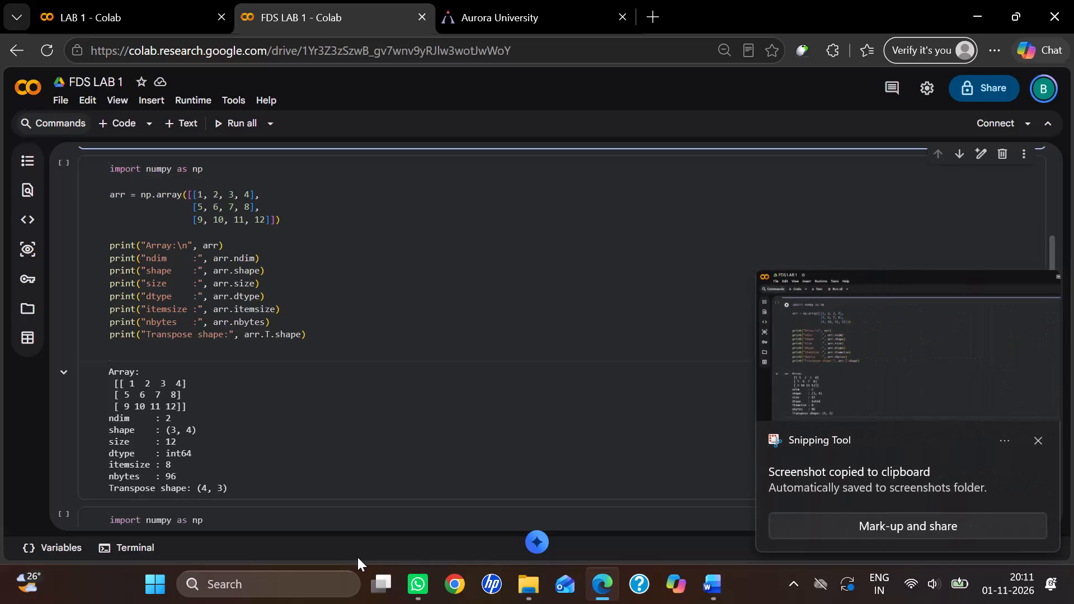
key(ctrl+c)
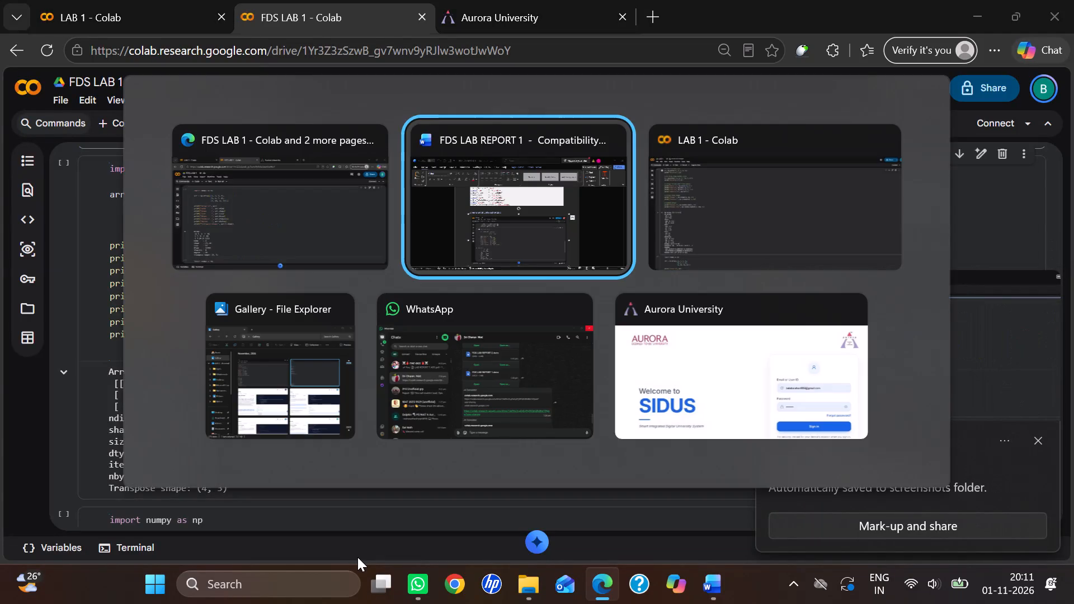
Switch to FDS LAB REPORT 1 in Word and delete the old LAB 1 screenshot from the NumPy Attributes section.
key(Delete)
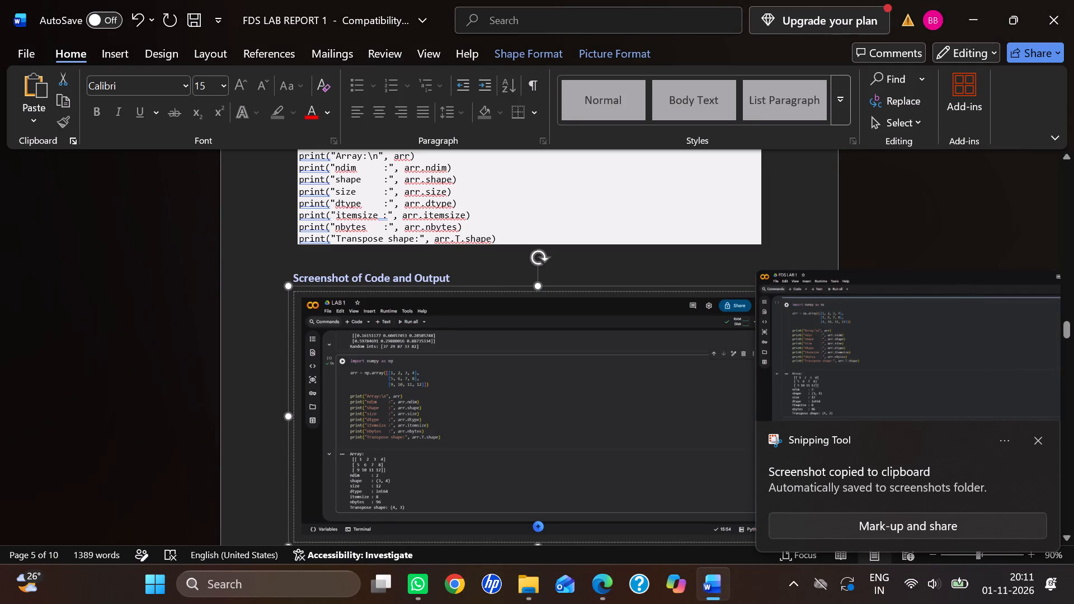
click(356, 336)
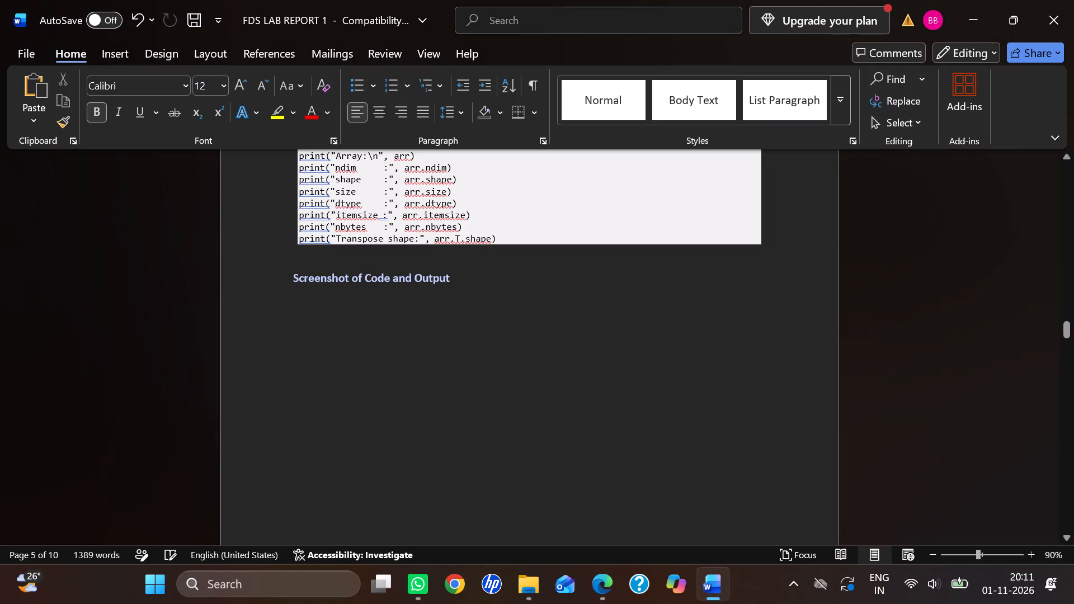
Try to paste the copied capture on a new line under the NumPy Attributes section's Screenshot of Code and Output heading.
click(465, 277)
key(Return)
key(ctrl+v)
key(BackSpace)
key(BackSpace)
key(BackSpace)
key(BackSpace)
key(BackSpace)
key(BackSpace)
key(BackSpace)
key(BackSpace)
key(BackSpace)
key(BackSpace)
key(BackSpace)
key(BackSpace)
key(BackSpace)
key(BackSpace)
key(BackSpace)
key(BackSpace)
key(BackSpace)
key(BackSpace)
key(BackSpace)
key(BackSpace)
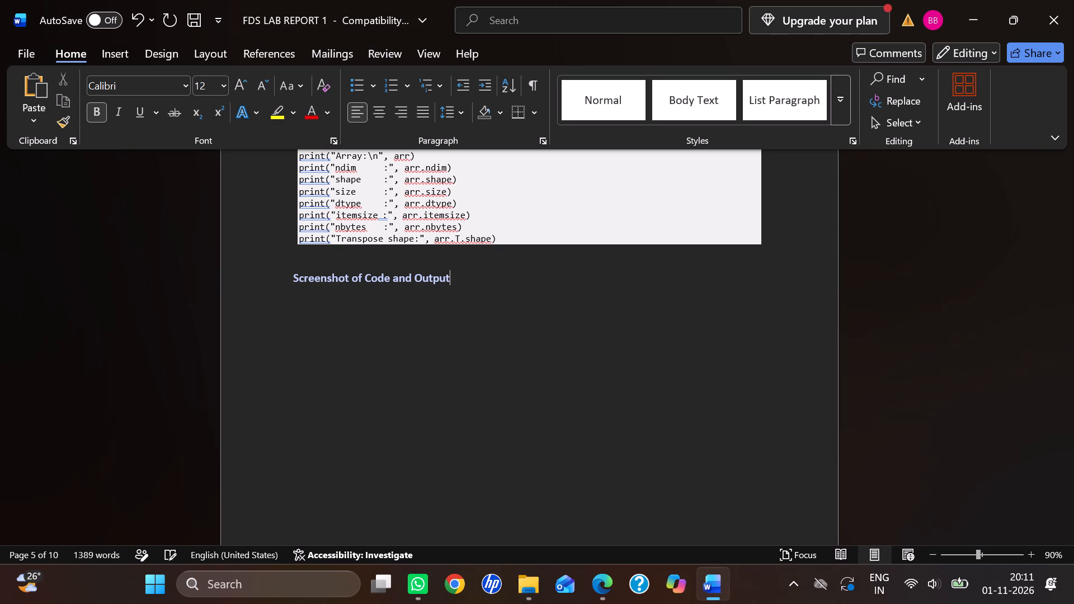
Copy the newest screenshot from File Explorer's Gallery and paste it in Word below the NumPy Attributes section's Screenshot of Code and Output heading.
click(525, 578)
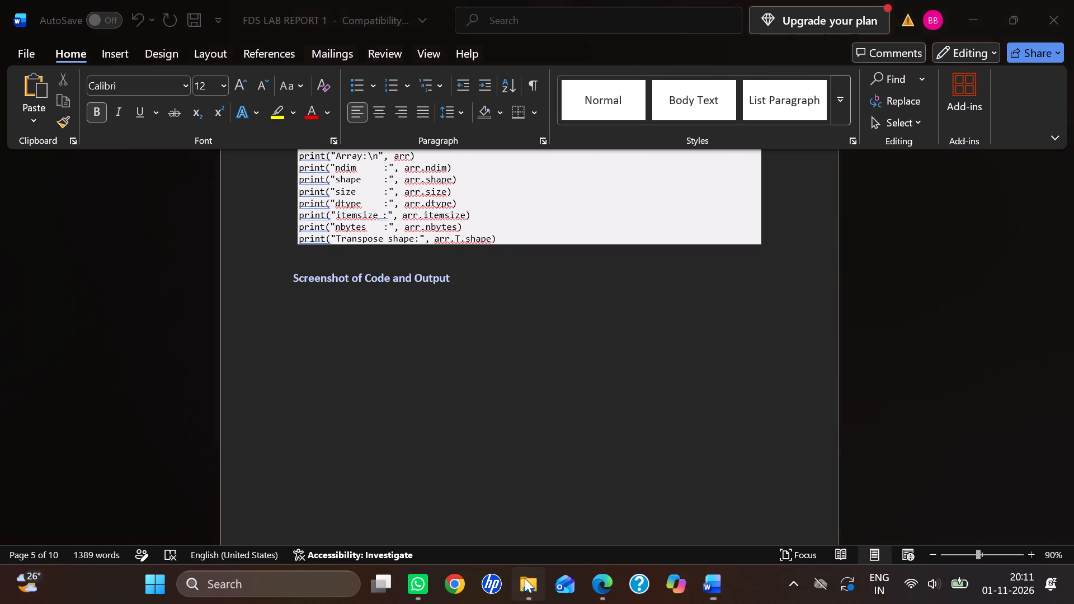
click(534, 244)
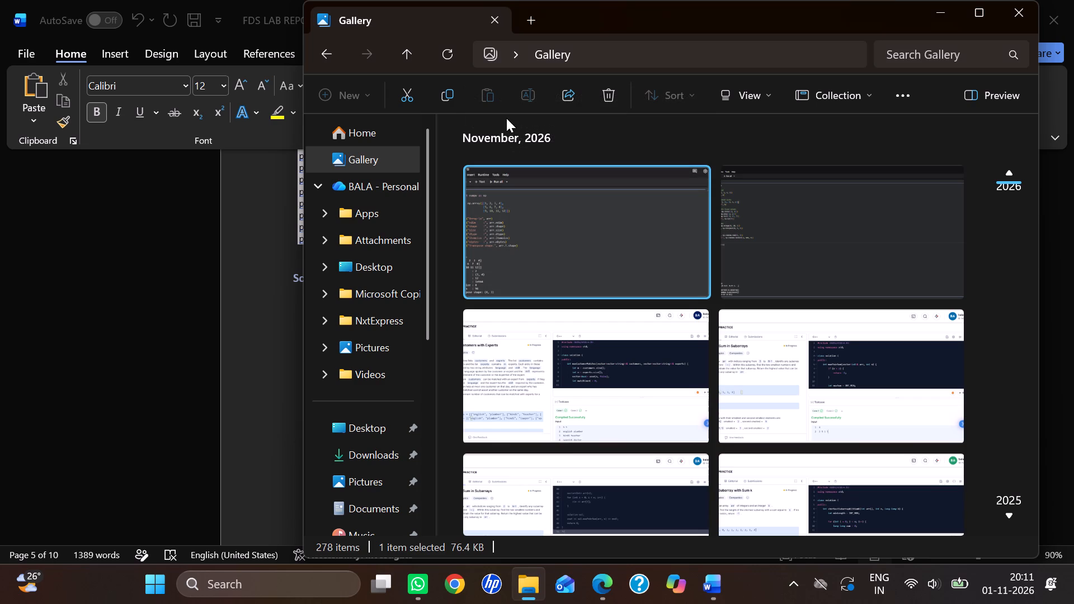
click(448, 97)
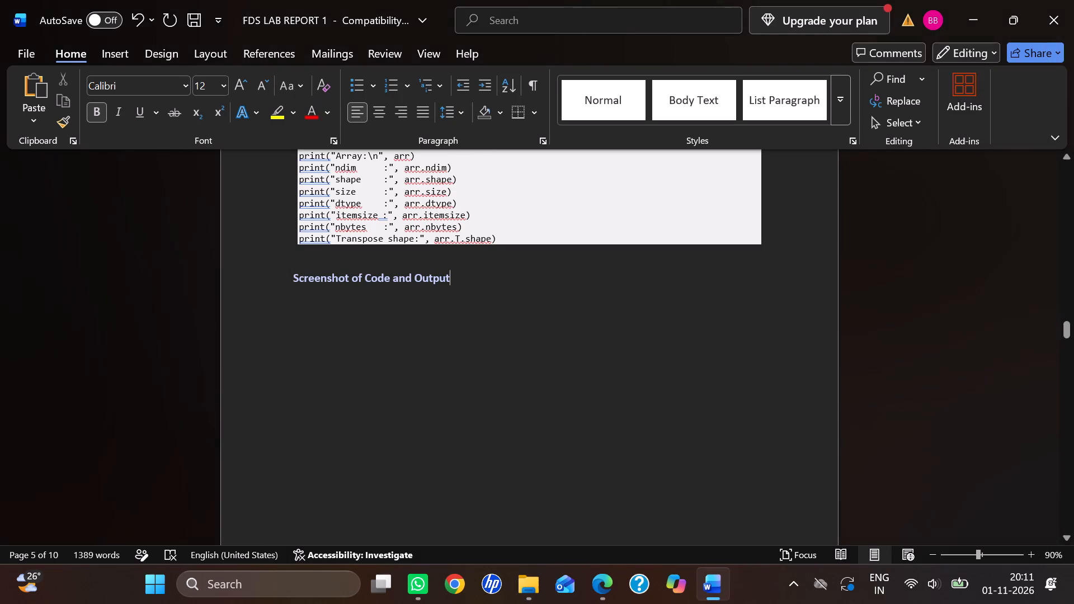
key(Return)
key(Return)
key(Return)
key(ctrl+v)
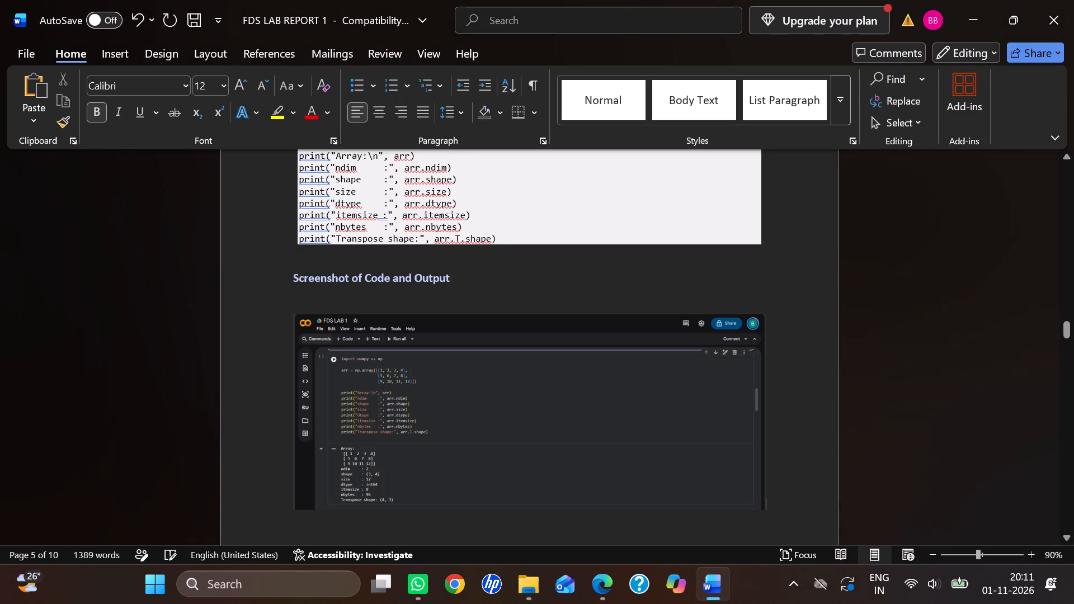
Look through the report around the NumPy Attributes and NumPy Data Types sections to check their screenshots and layout.
scroll(601, 347, up, 2)
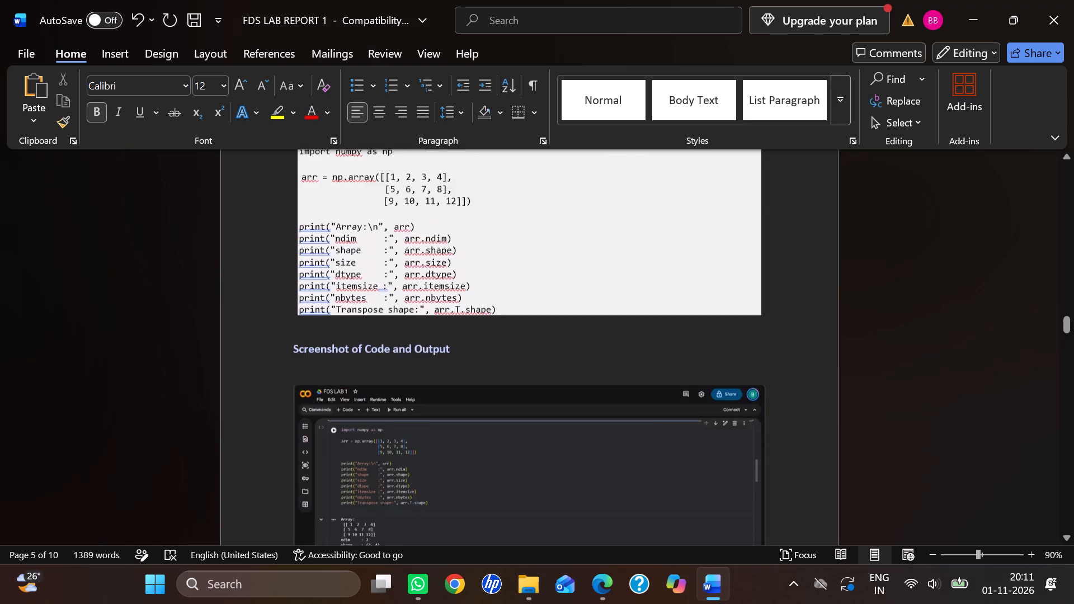
scroll(601, 347, up, 6)
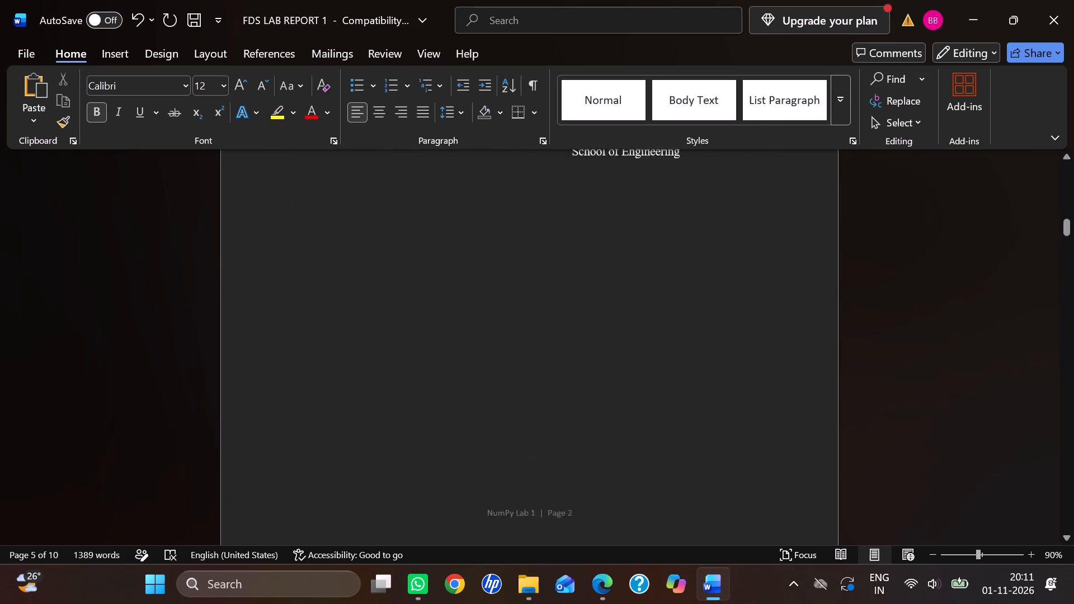
scroll(601, 347, up, 2)
scroll(601, 347, down, 5)
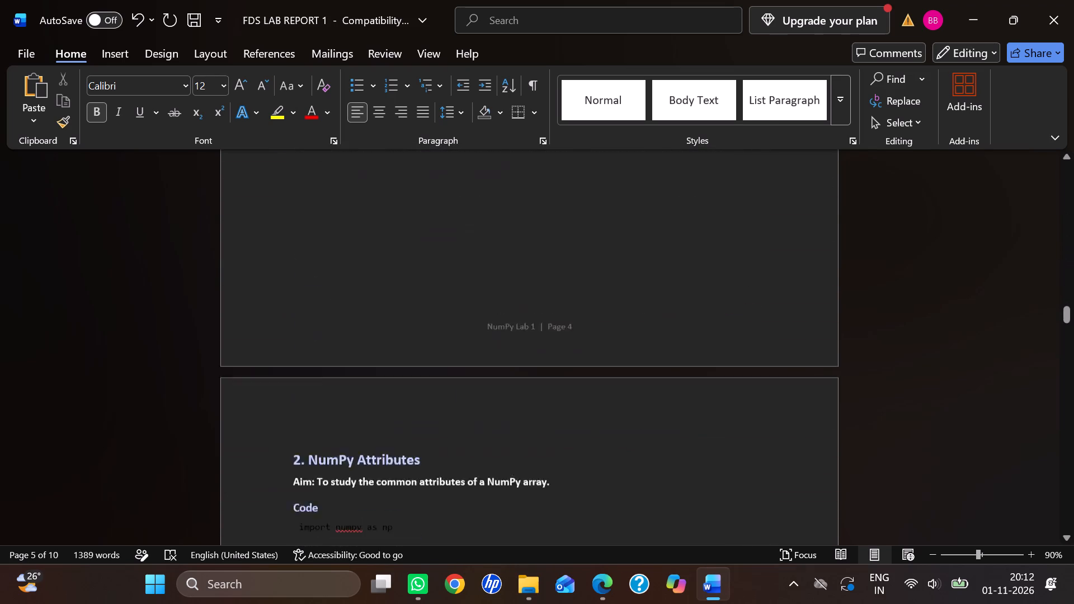
scroll(601, 347, down, 7)
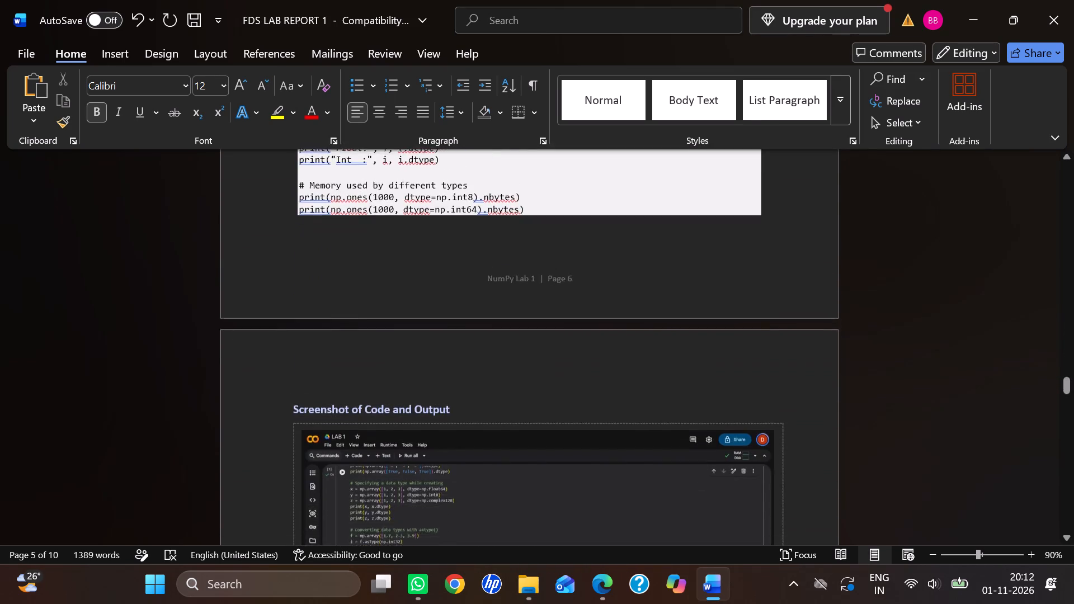
scroll(601, 347, down, 3)
scroll(661, 319, up, 2)
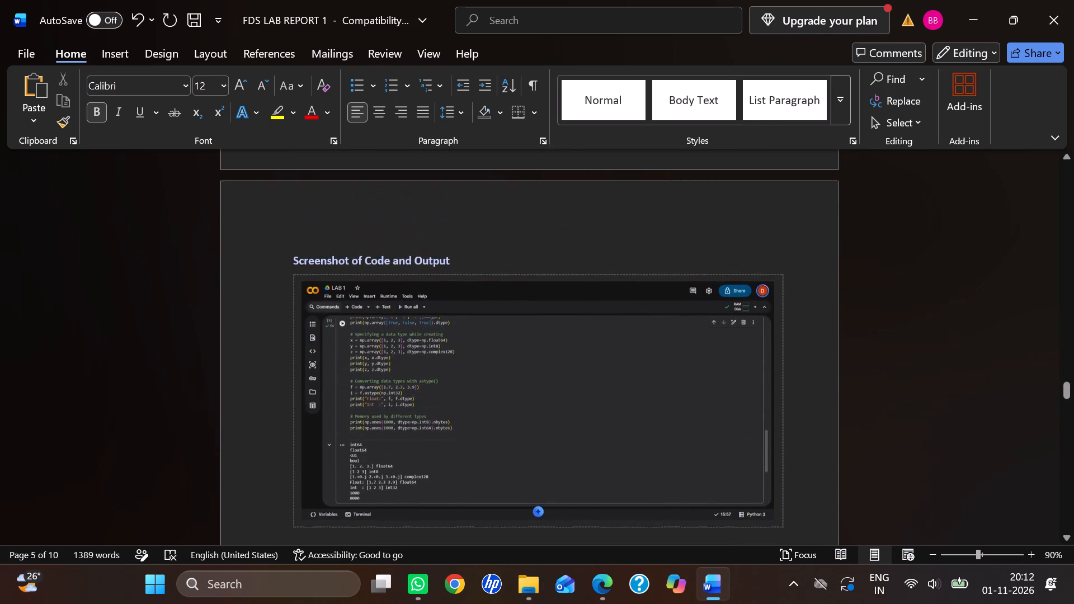
scroll(661, 319, up, 4)
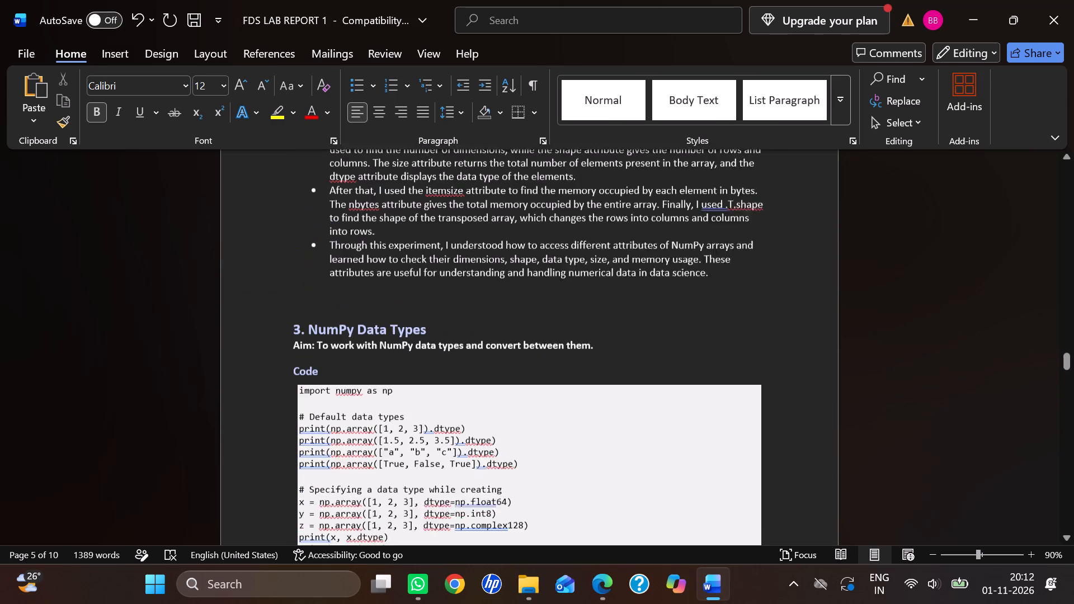
scroll(661, 319, up, 1)
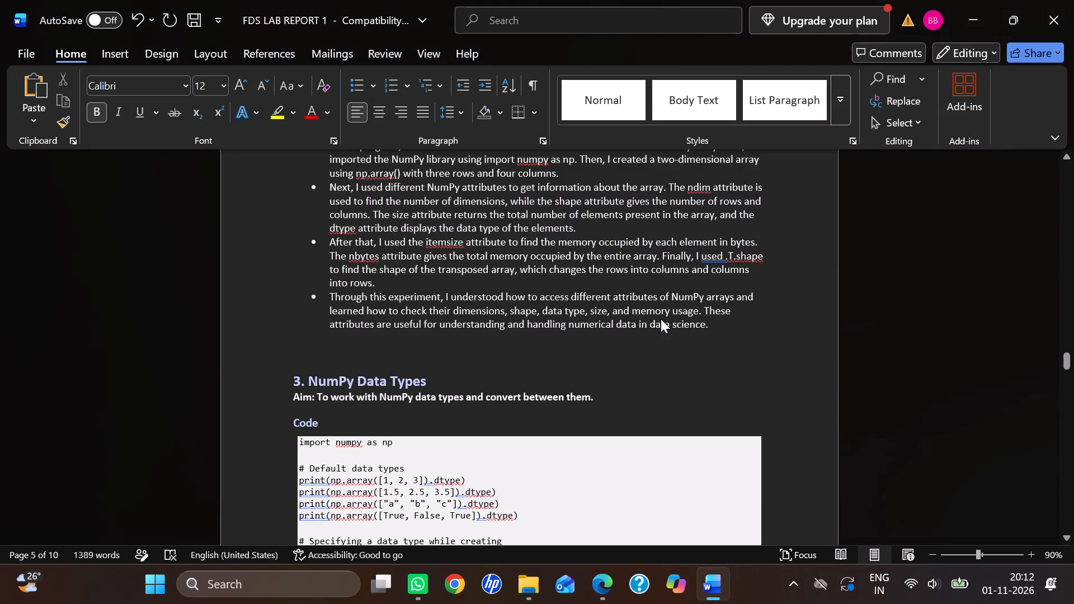
scroll(661, 319, down, 4)
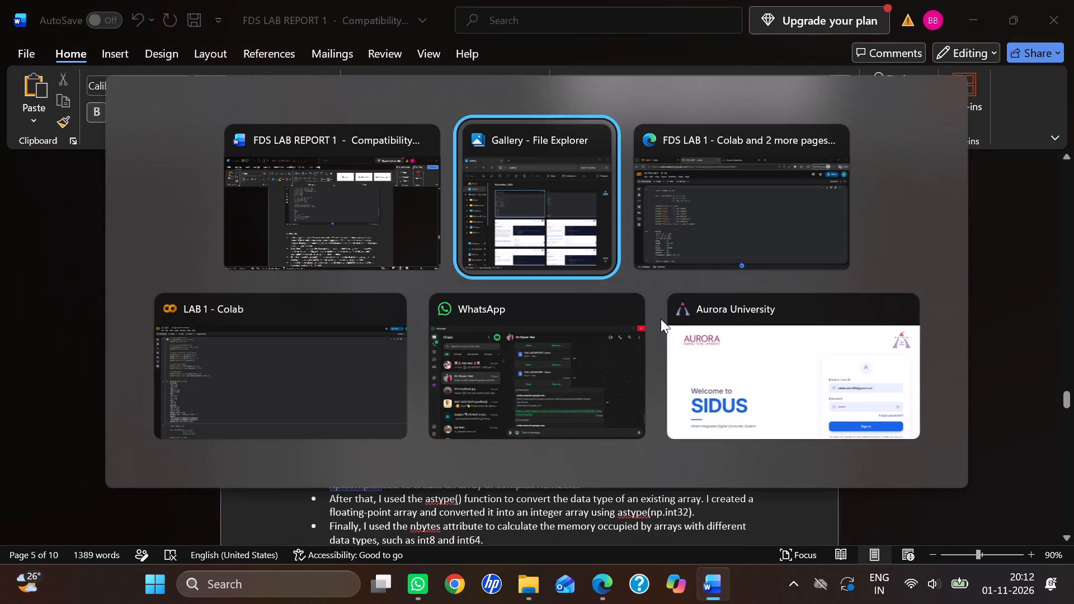
Switch to the FDS LAB 1 notebook in Edge and capture a screenshot from its header through the data types cell's complete code and output.
scroll(380, 383, down, 2)
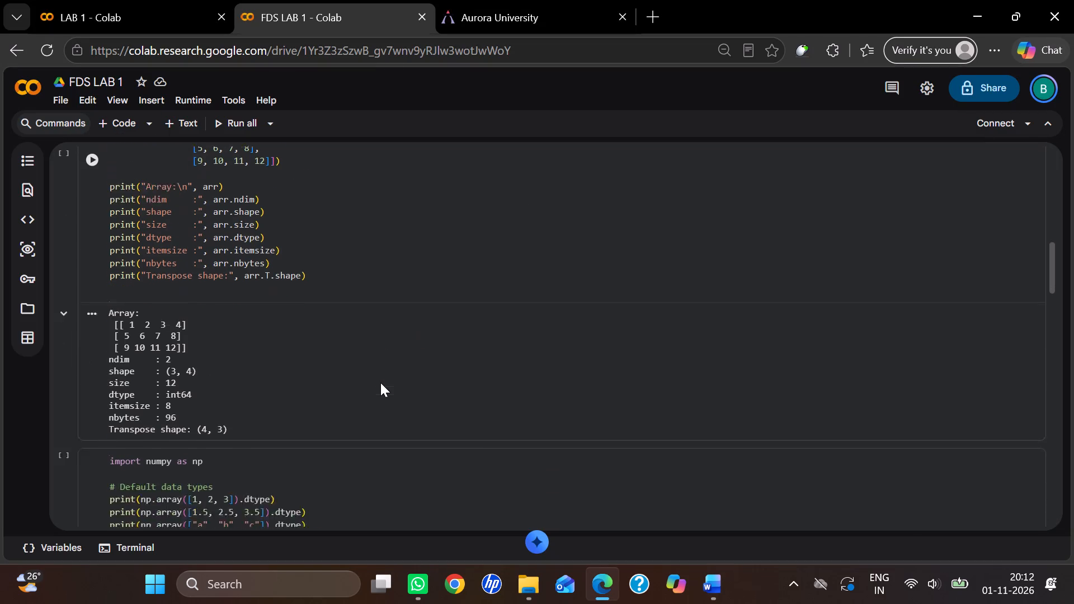
scroll(380, 383, down, 4)
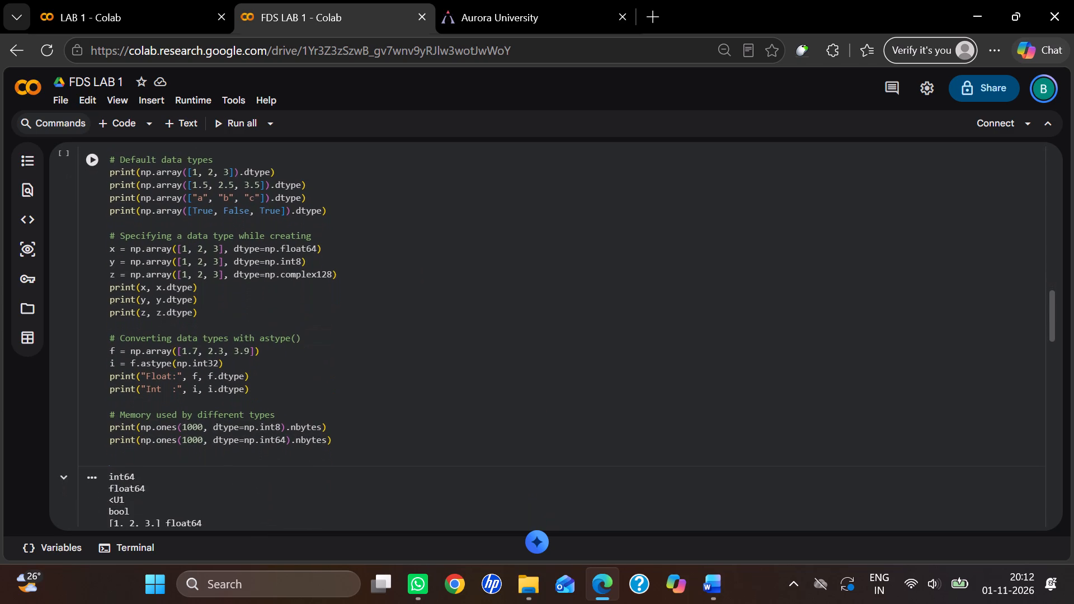
scroll(380, 383, down, 1)
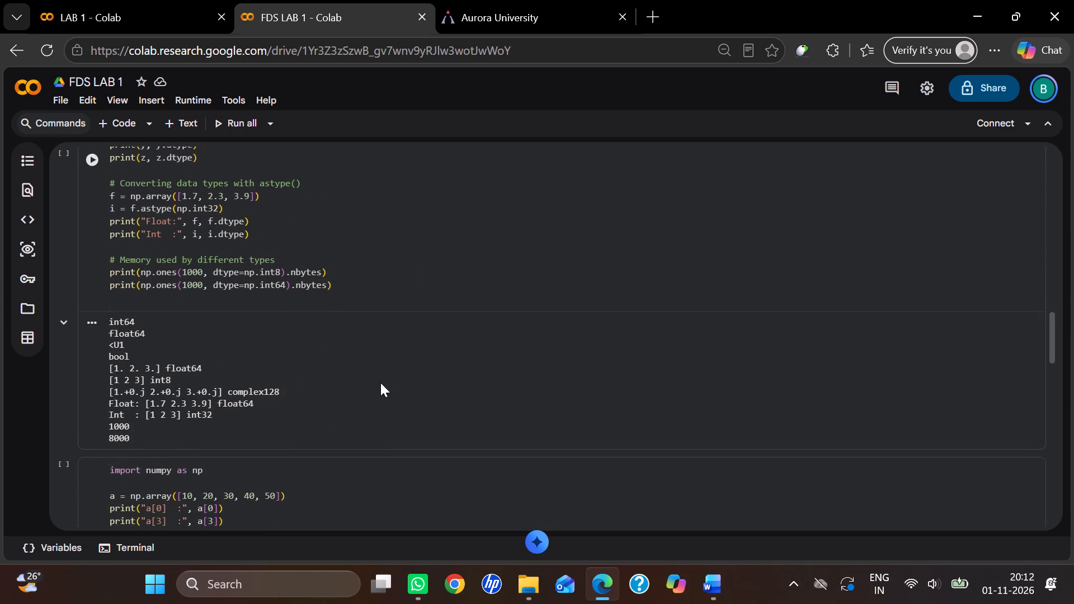
key(ctrl+minus)
key(ctrl+minus)
scroll(380, 383, right, 1)
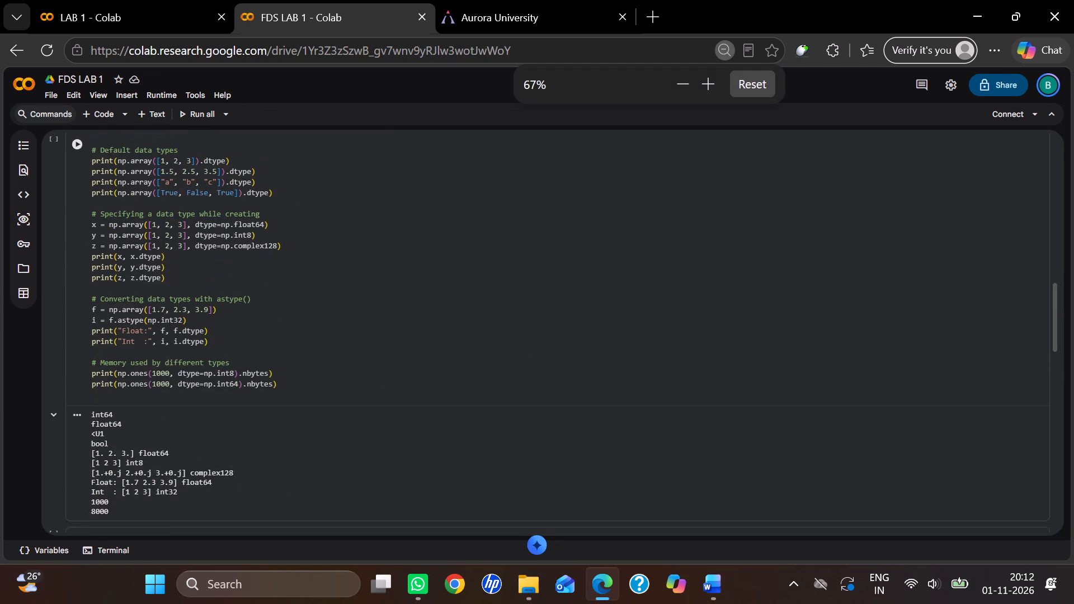
scroll(380, 383, right, 2)
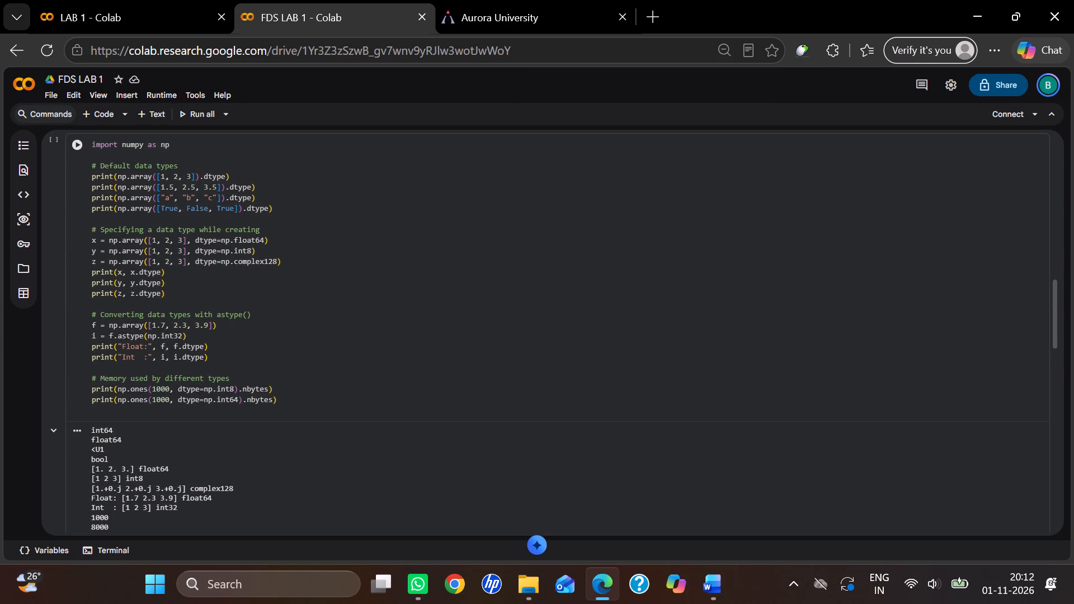
scroll(380, 383, right, 1)
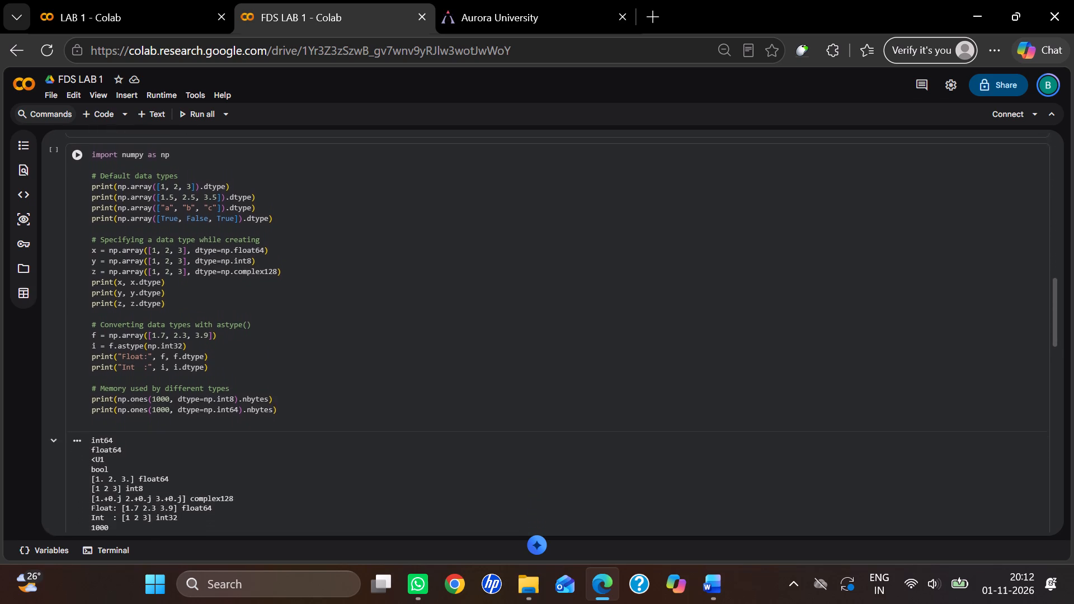
scroll(380, 383, right, 1)
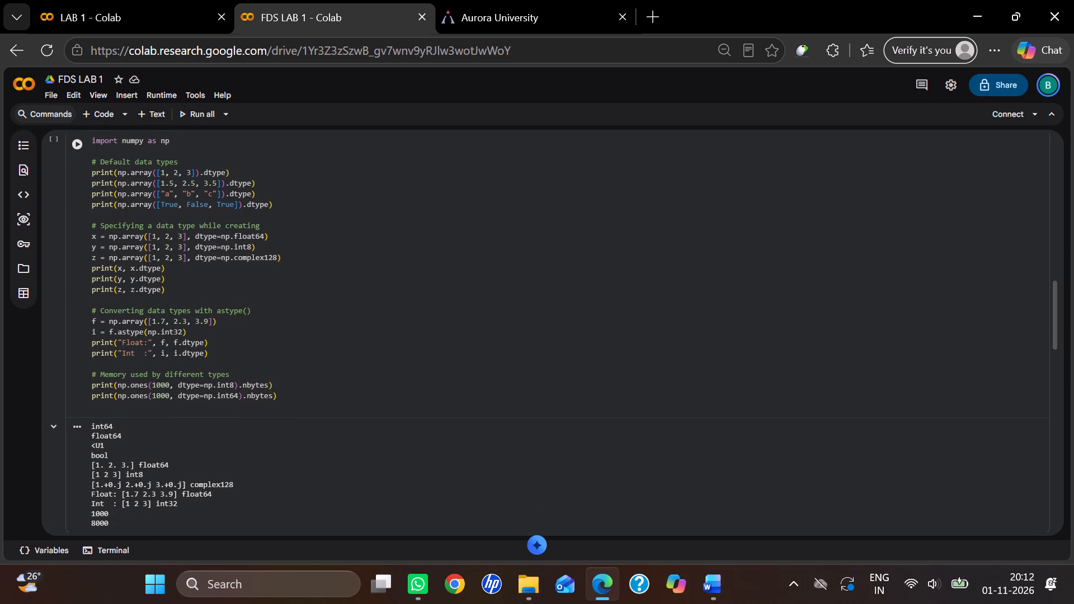
key(Print)
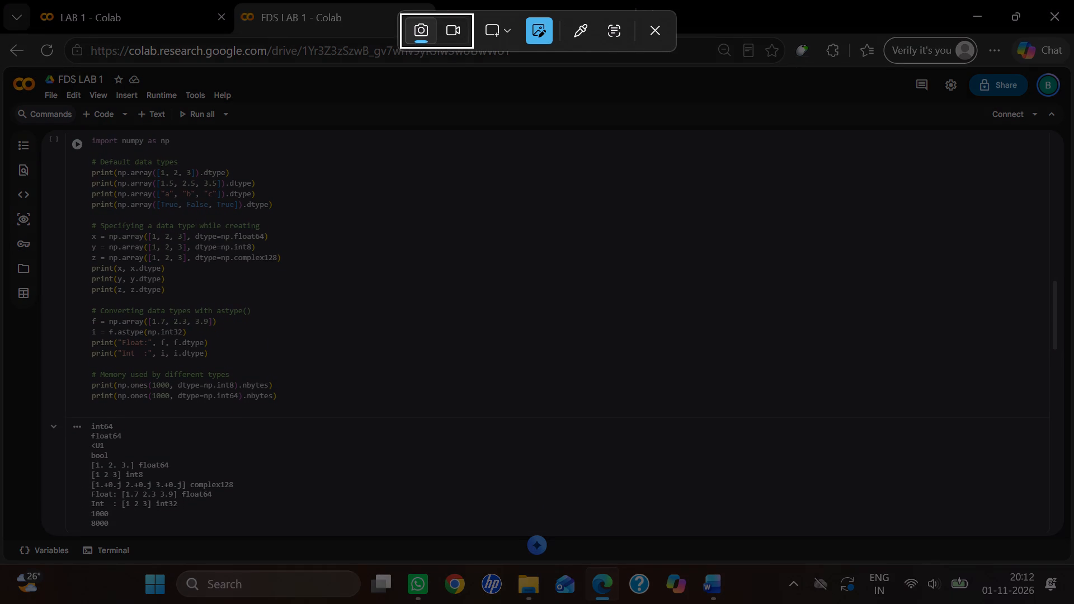
drag(0, 60, 658, 477)
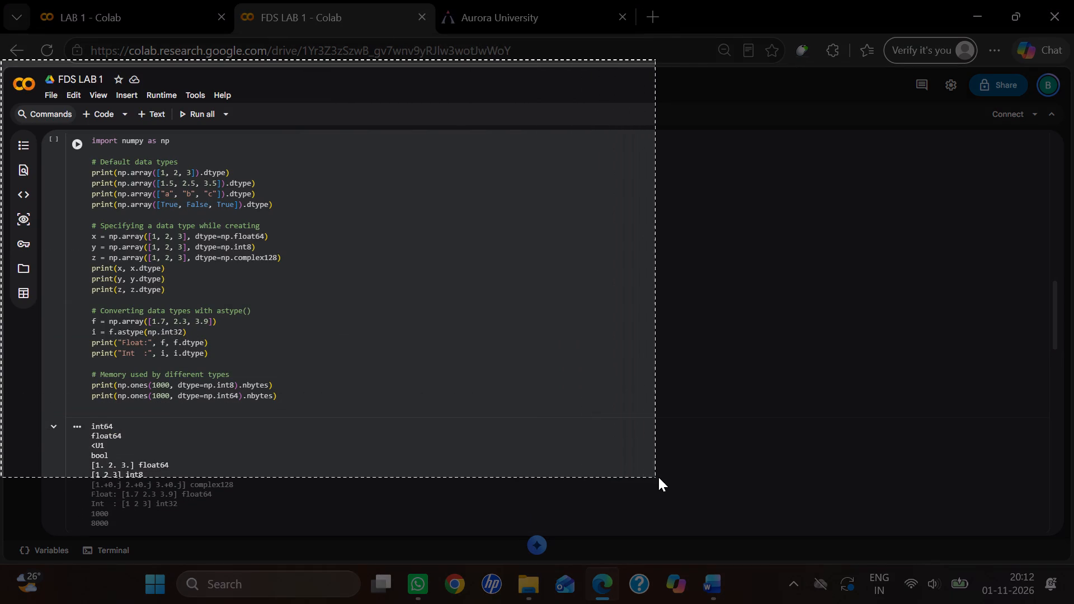
drag(658, 477, 901, 501)
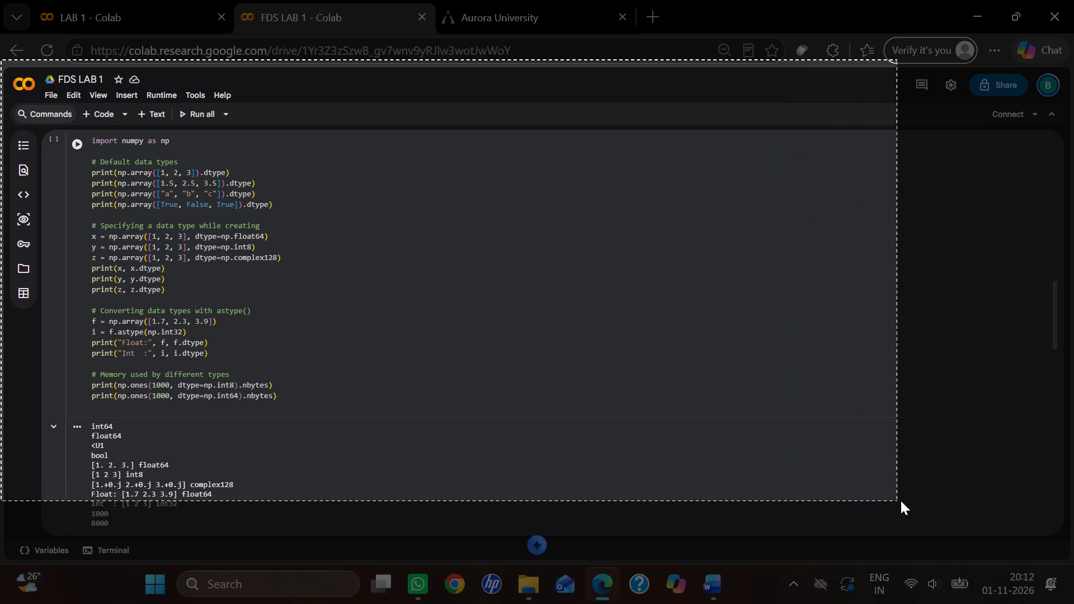
drag(901, 501, 1073, 563)
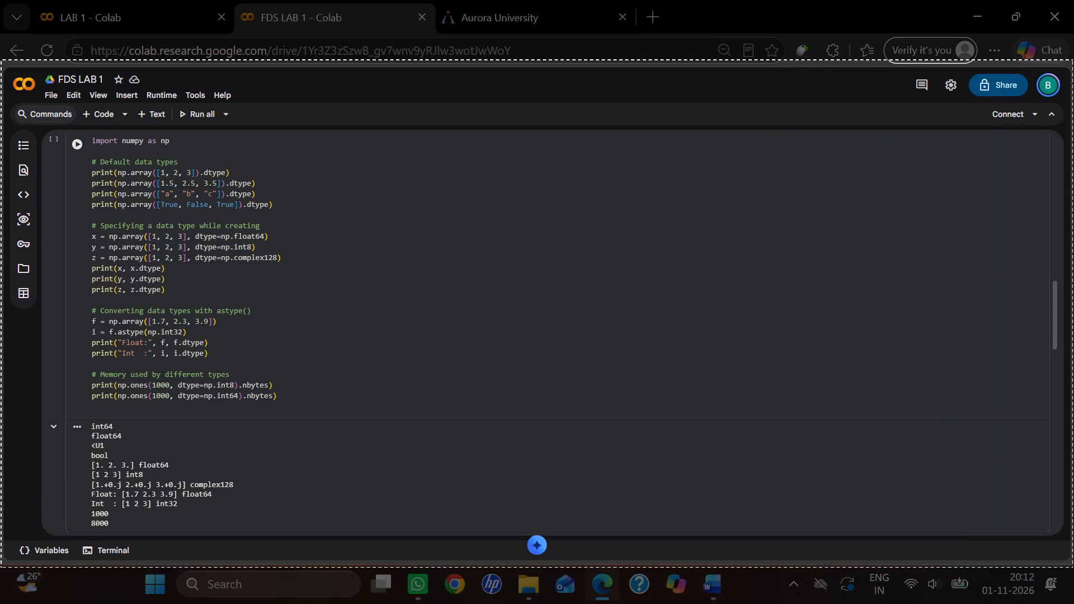
drag(1073, 563, 1070, 539)
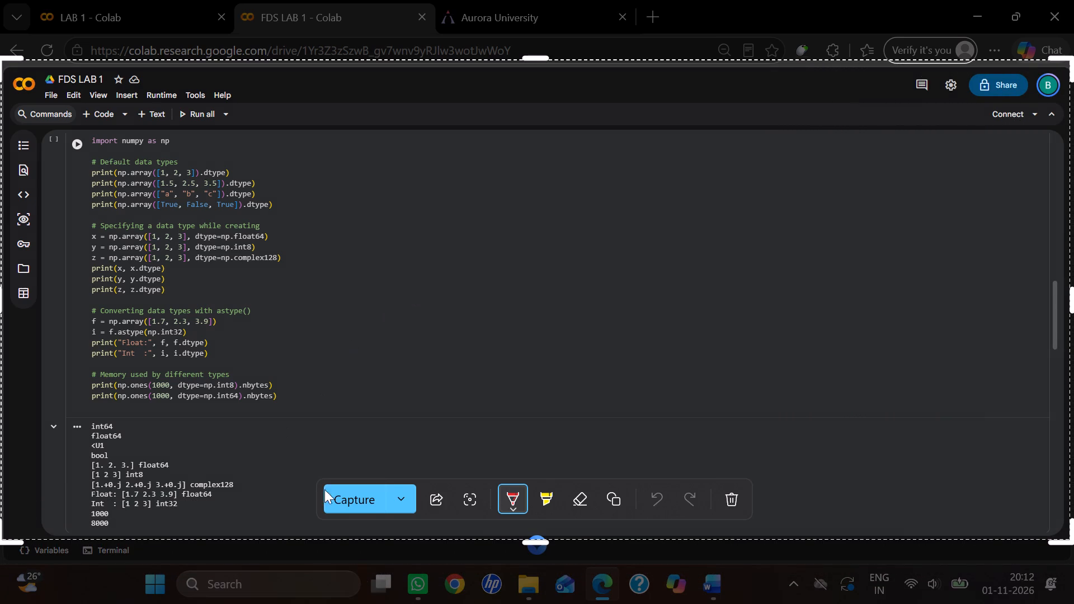
click(343, 507)
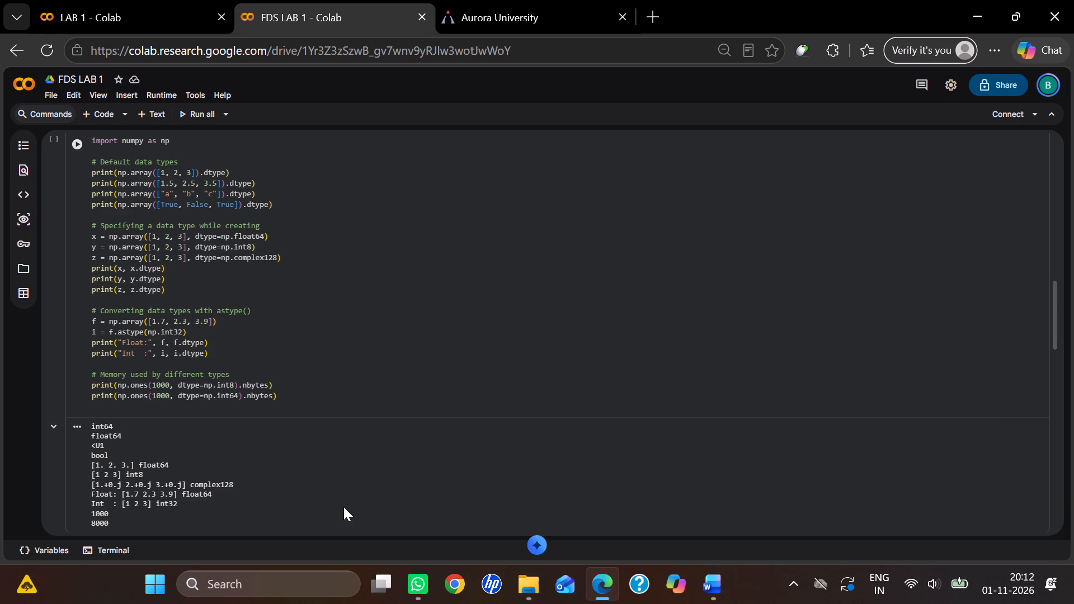
key(ctrl+c)
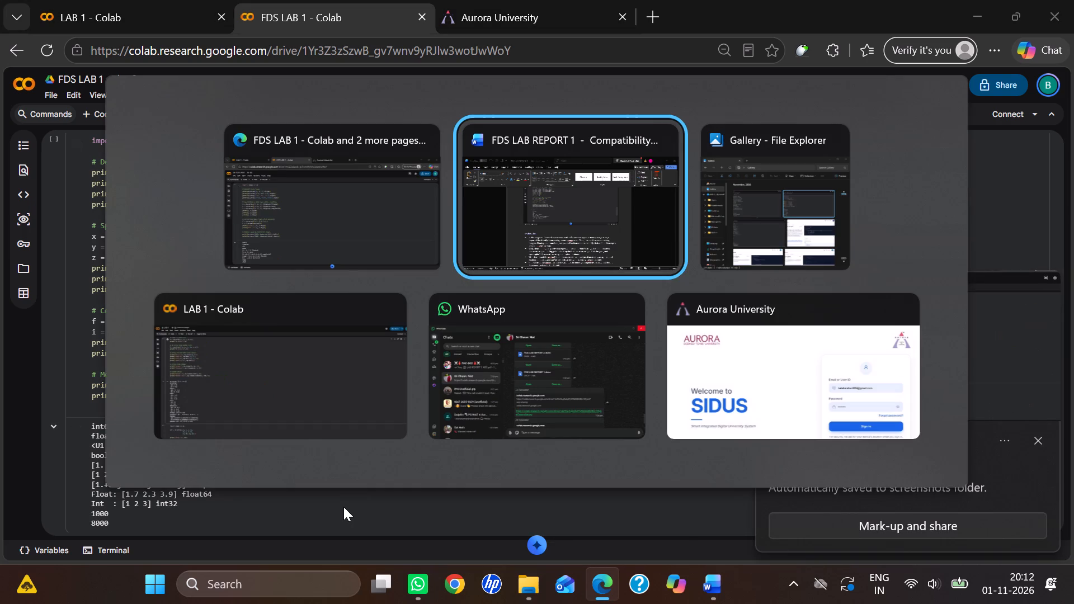
Switch back to the report in Word and delete the old LAB 1 screenshot from the NumPy Data Types section on page 7.
scroll(497, 419, up, 1)
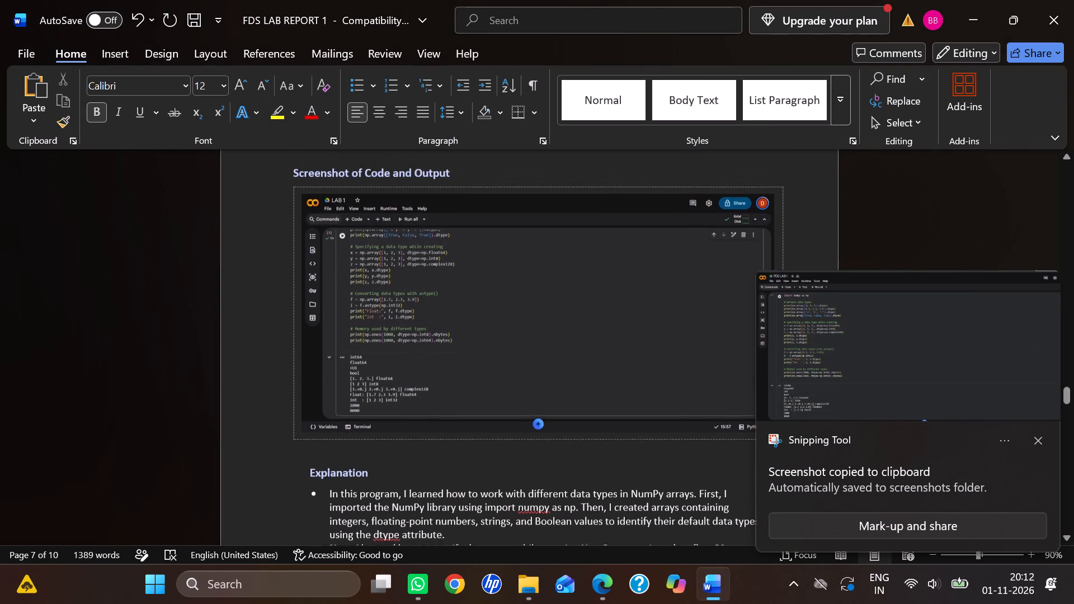
scroll(497, 419, up, 1)
click(497, 419)
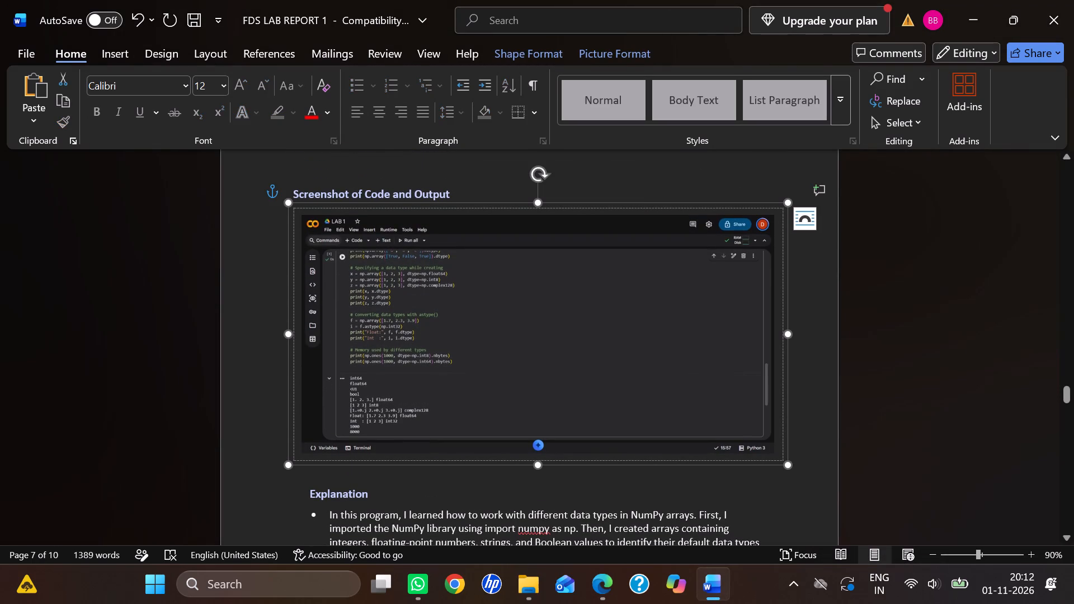
key(Delete)
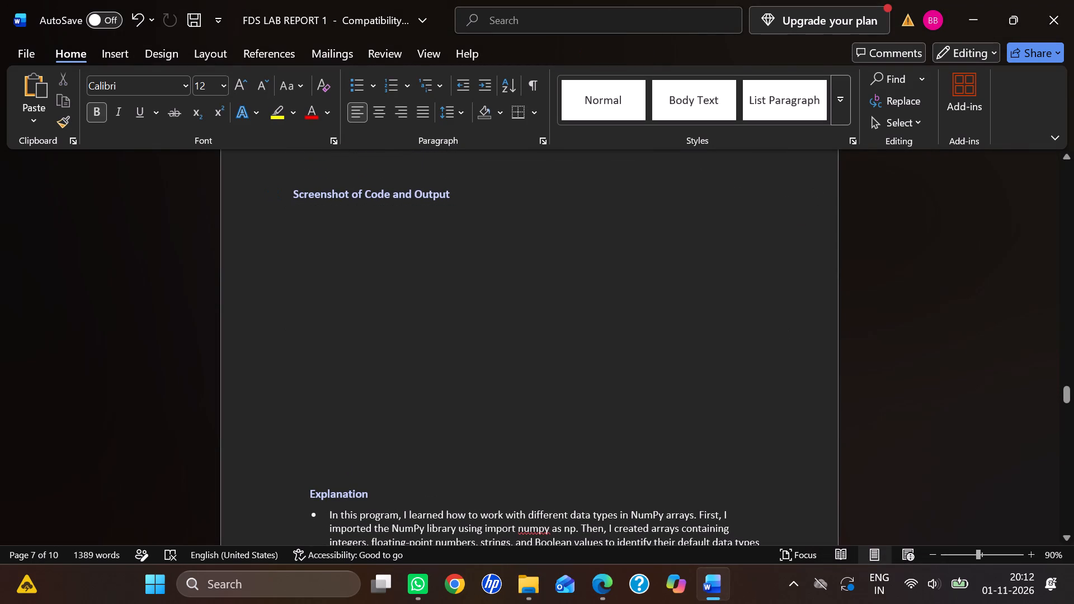
Add an empty line below the NumPy Data Types section's Screenshot of Code and Output heading.
click(466, 192)
key(Return)
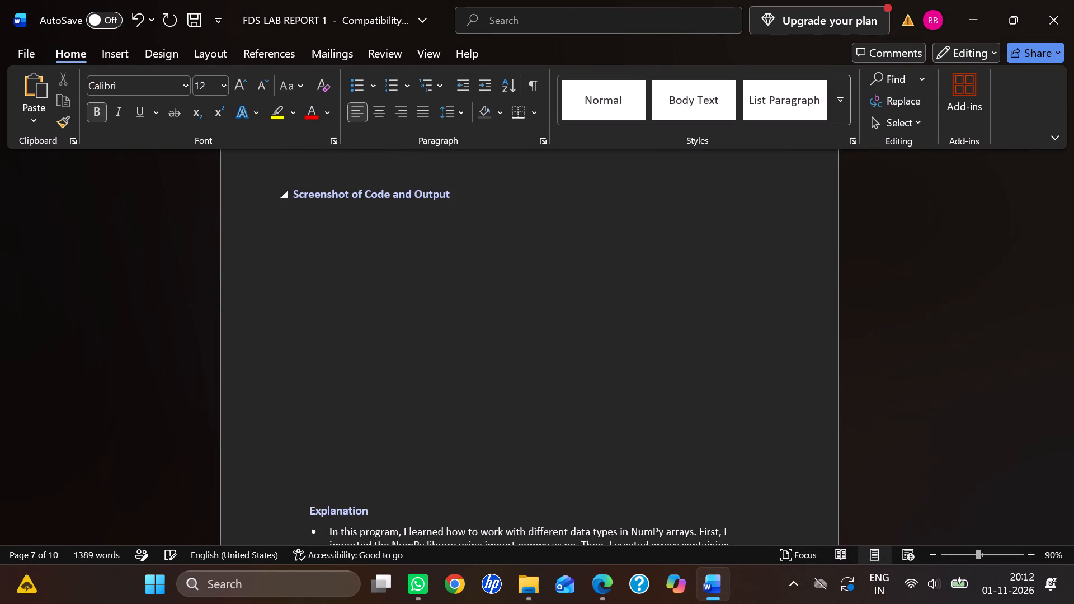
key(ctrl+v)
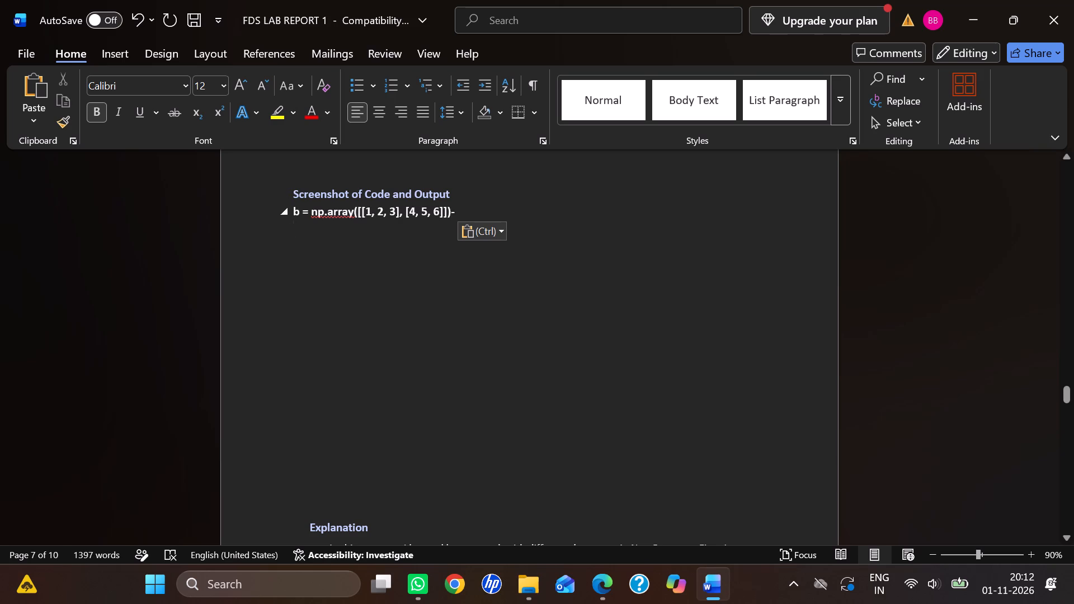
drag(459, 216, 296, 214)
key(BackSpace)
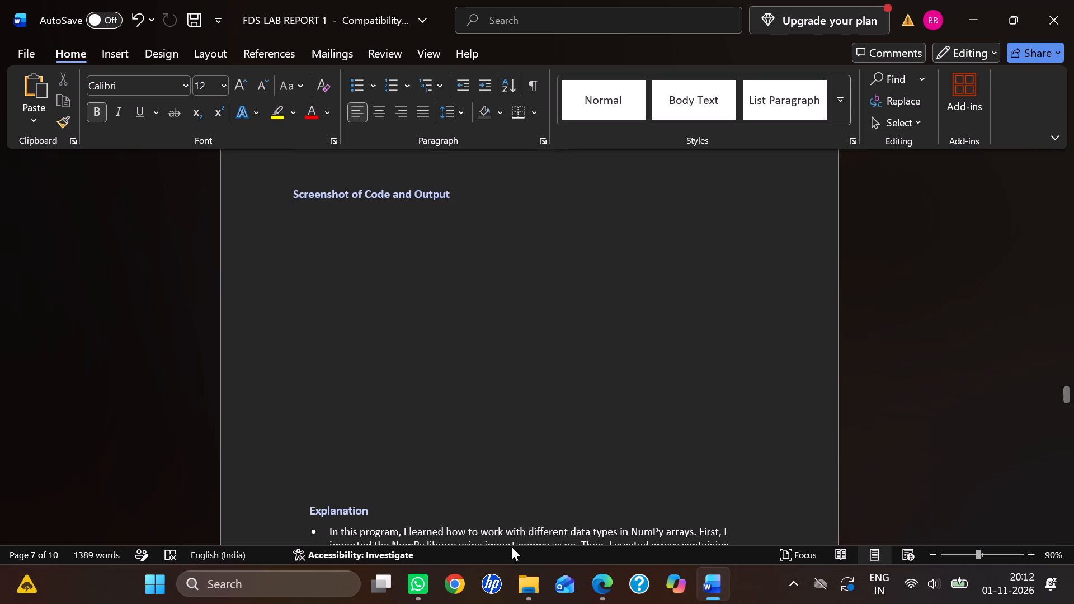
Copy the newest screenshot from File Explorer's Gallery, paste it in Word under the NumPy Data Types screenshot heading, and add a line after it.
click(529, 601)
click(520, 251)
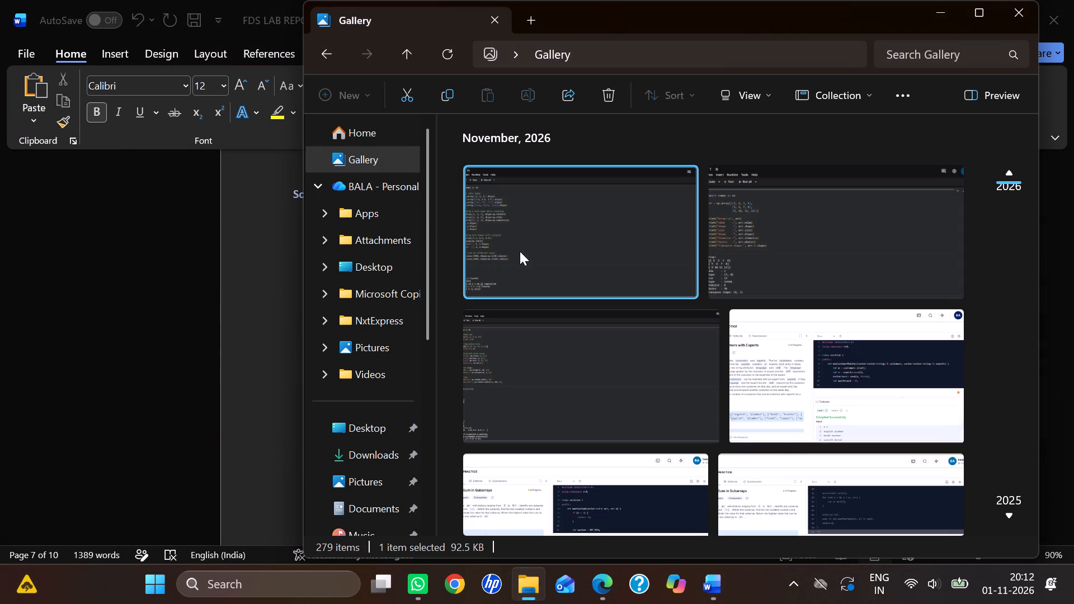
click(445, 78)
click(450, 90)
key(ctrl+v)
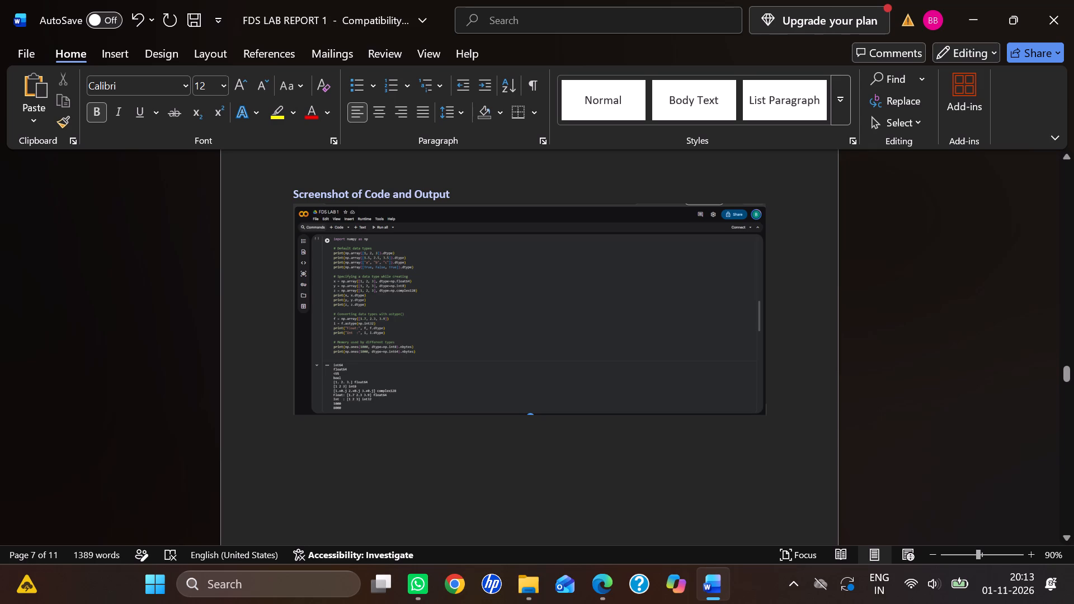
key(Return)
Delete the surplus blank lines above the NumPy Data Types section's Explanation heading to move the explanation up beneath the new screenshot.
scroll(776, 360, down, 2)
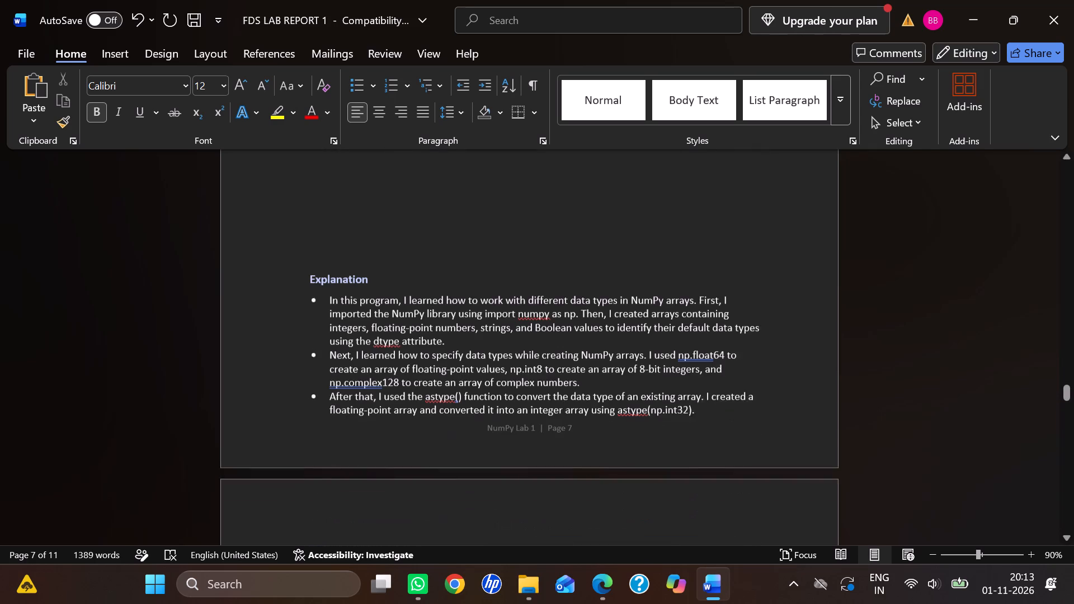
click(305, 265)
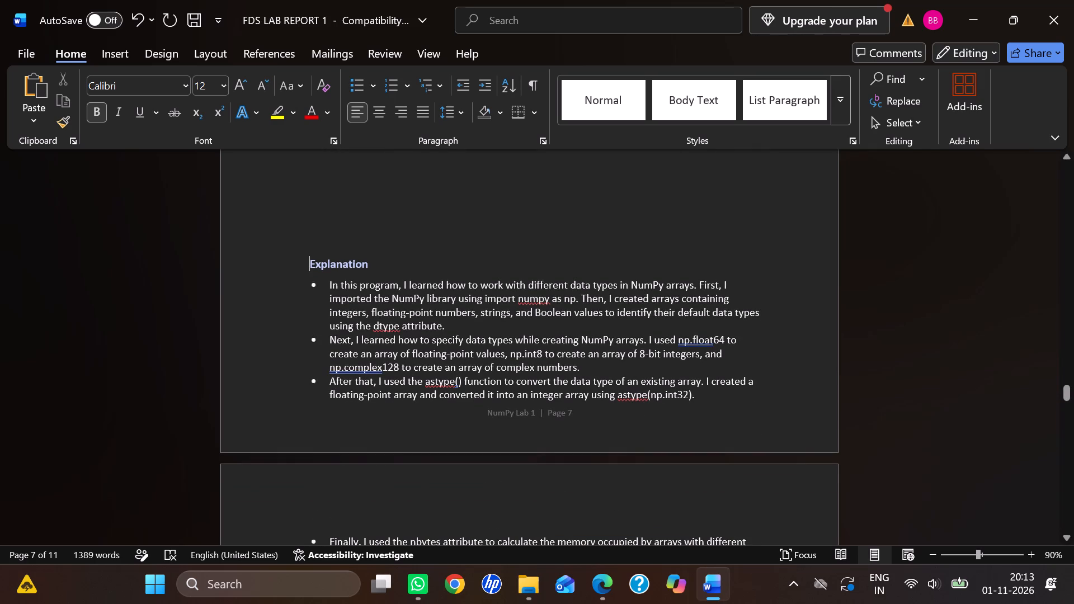
key(BackSpace)
key(BackSpace)
key(BackSpace)
key(BackSpace)
key(BackSpace)
scroll(305, 265, up, 1)
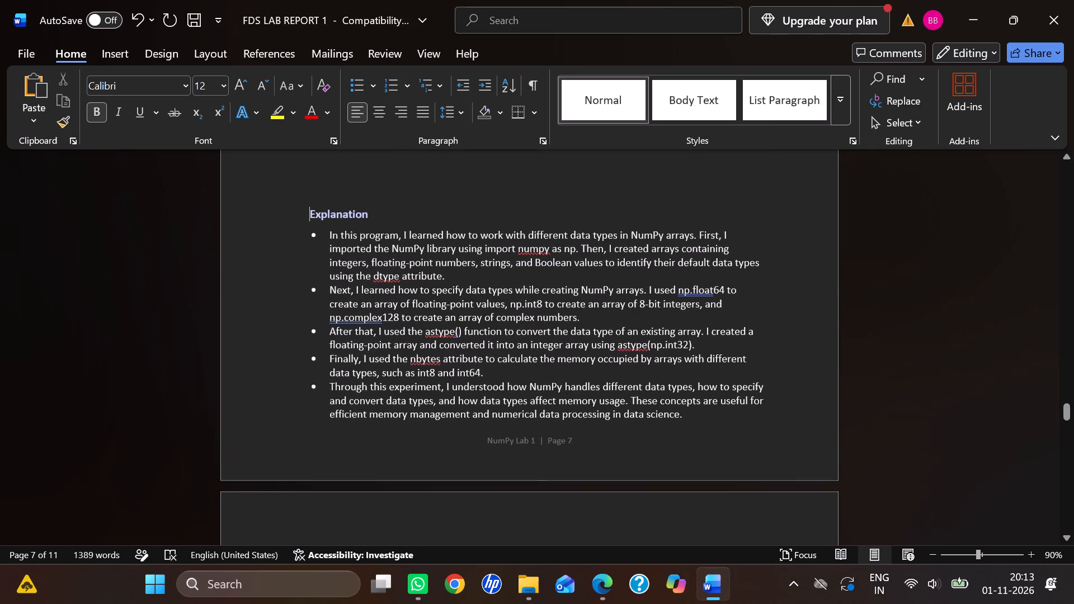
scroll(305, 265, up, 2)
key(BackSpace)
key(BackSpace)
key(BackSpace)
key(BackSpace)
key(BackSpace)
key(BackSpace)
key(BackSpace)
key(BackSpace)
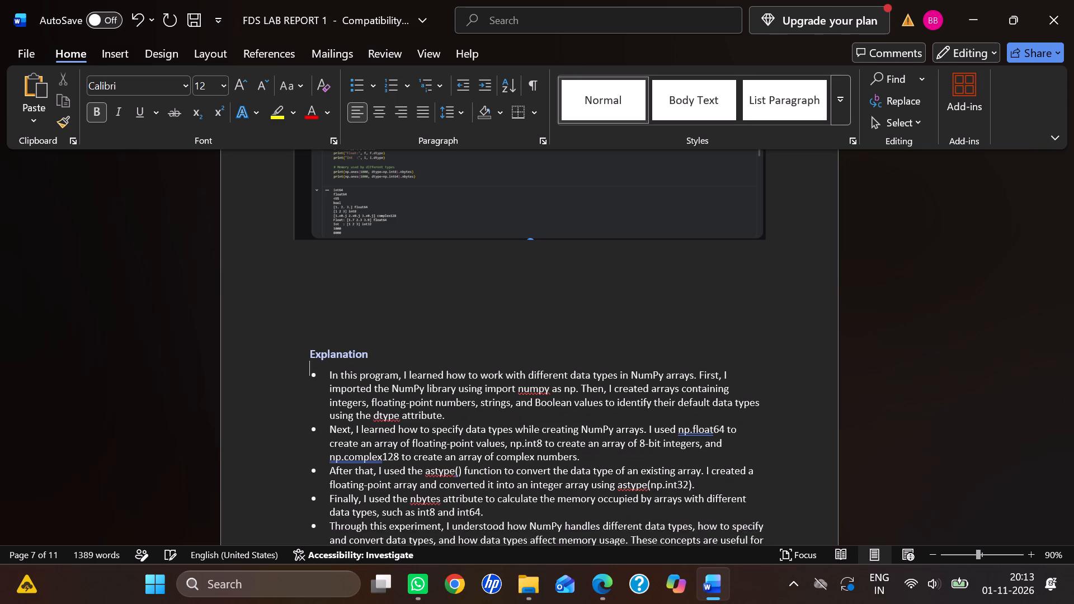
key(BackSpace)
key(BackSpace)
key(BackSpace)
scroll(462, 296, up, 1)
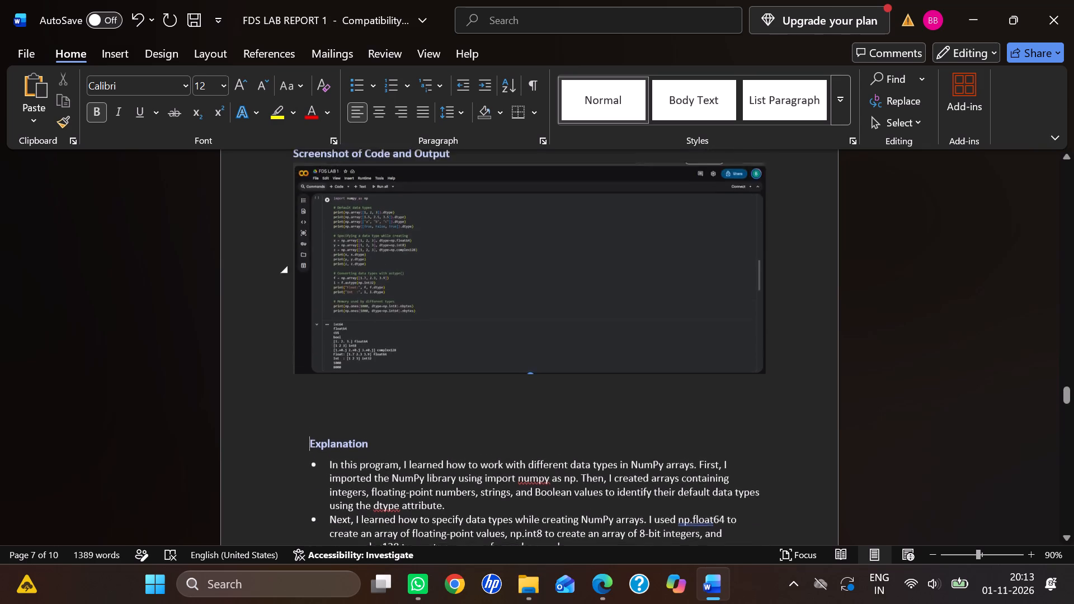
scroll(462, 296, up, 1)
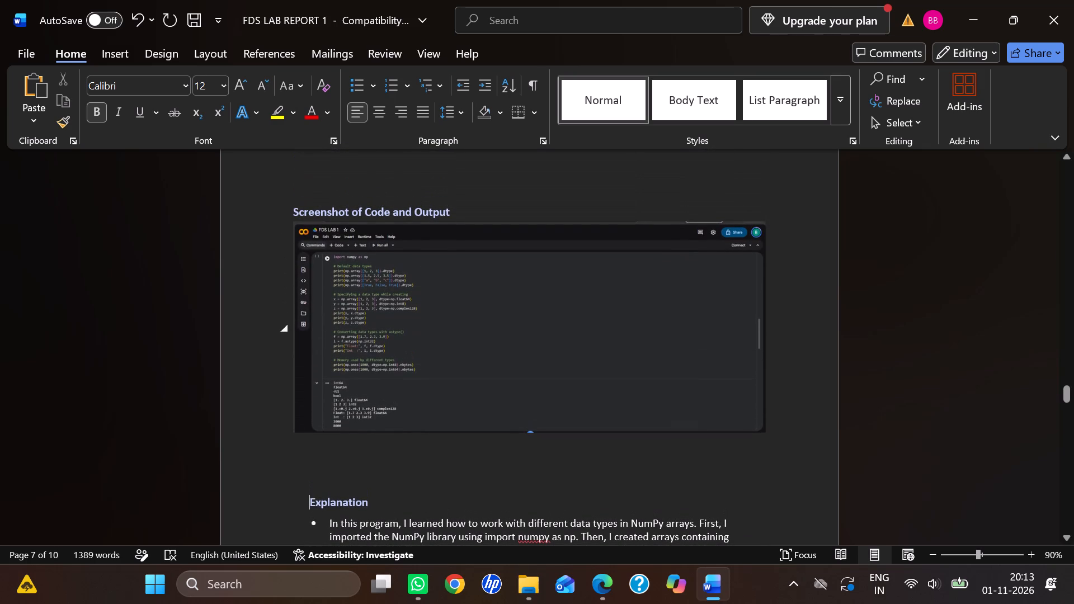
Delete the old LAB 1 screenshot from the Indexing section on page 8.
scroll(462, 296, down, 3)
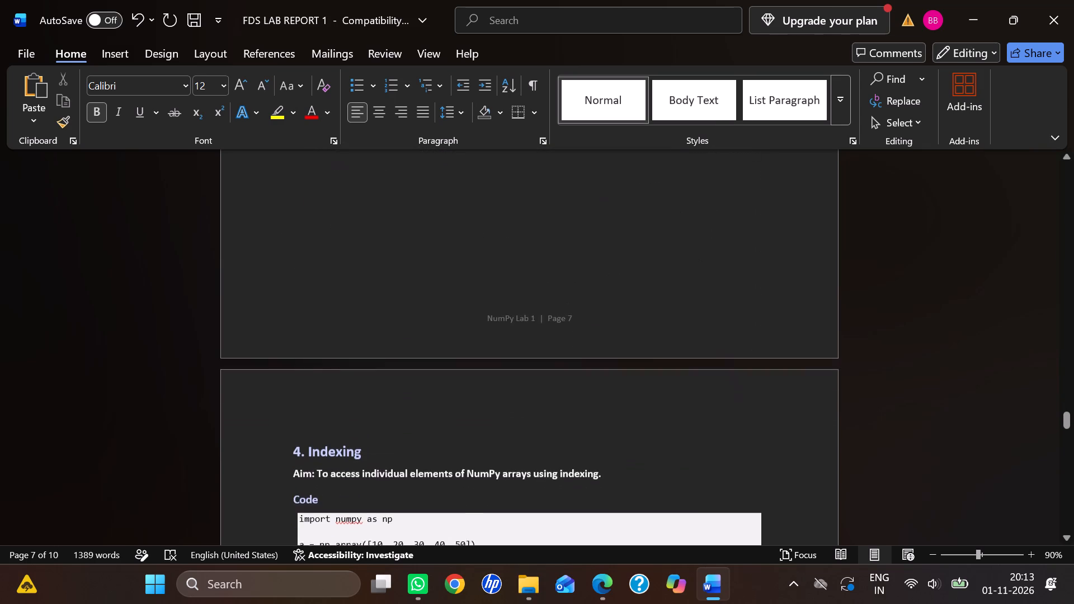
scroll(462, 296, down, 3)
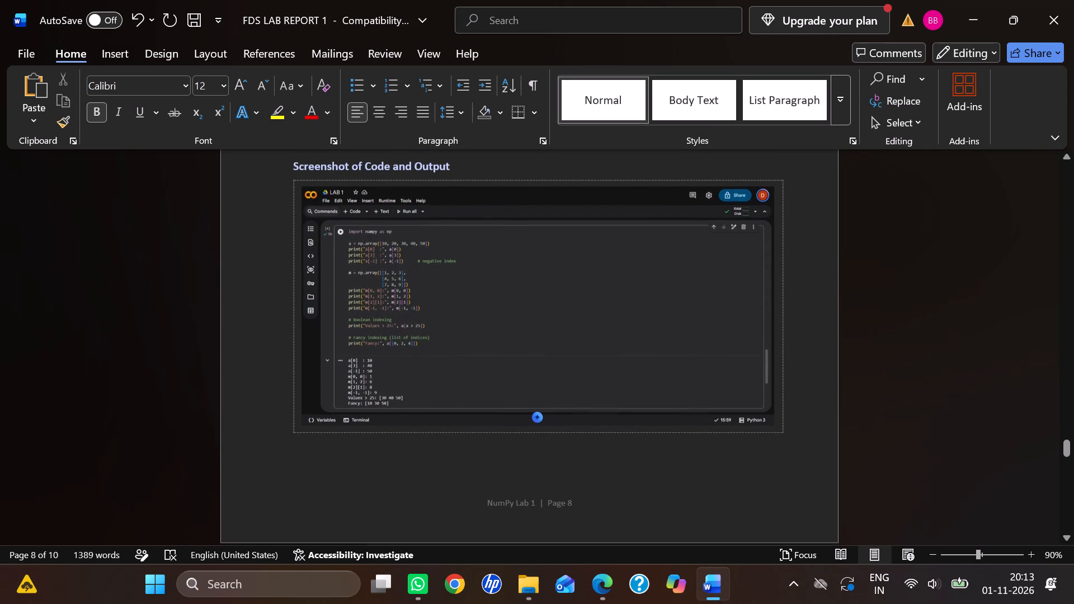
click(509, 290)
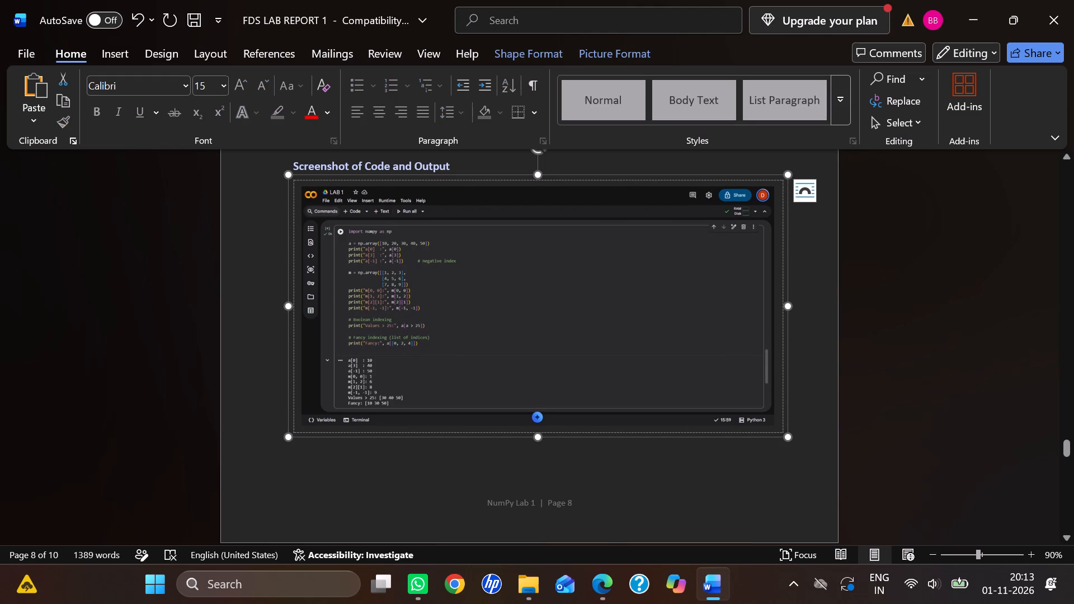
key(Delete)
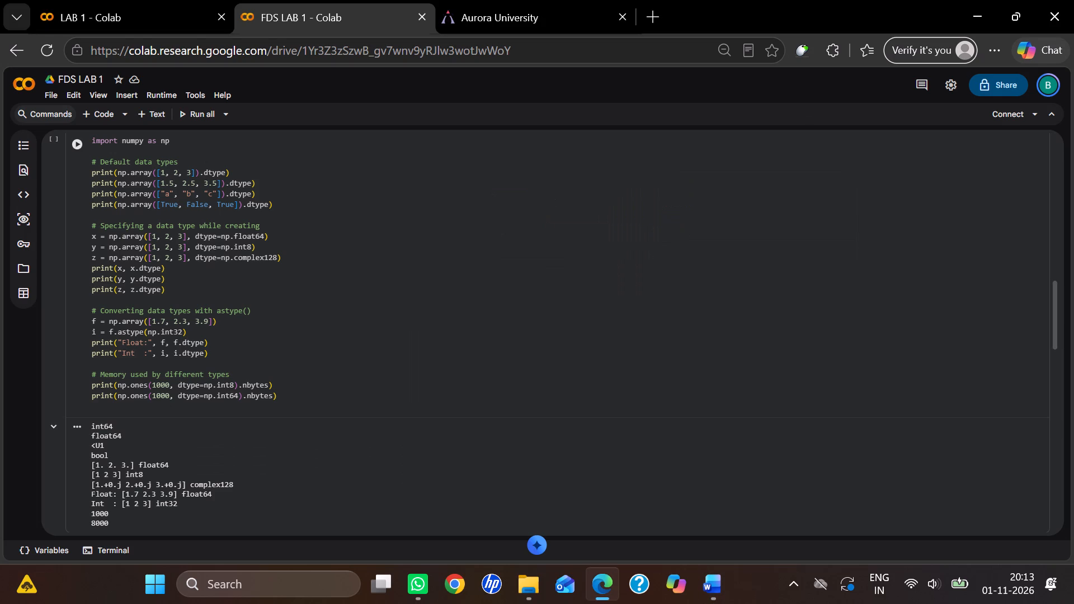
Switch to the FDS LAB 1 notebook in Edge and, at 75% zoom, capture its header through the indexing cell's complete code and output.
scroll(414, 306, down, 1)
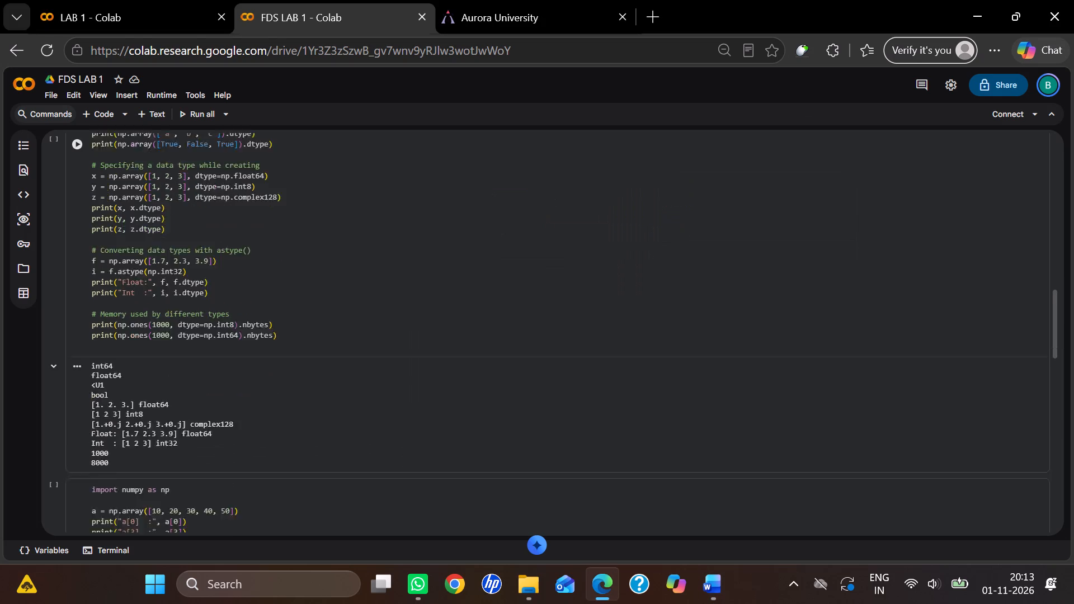
scroll(414, 306, down, 1)
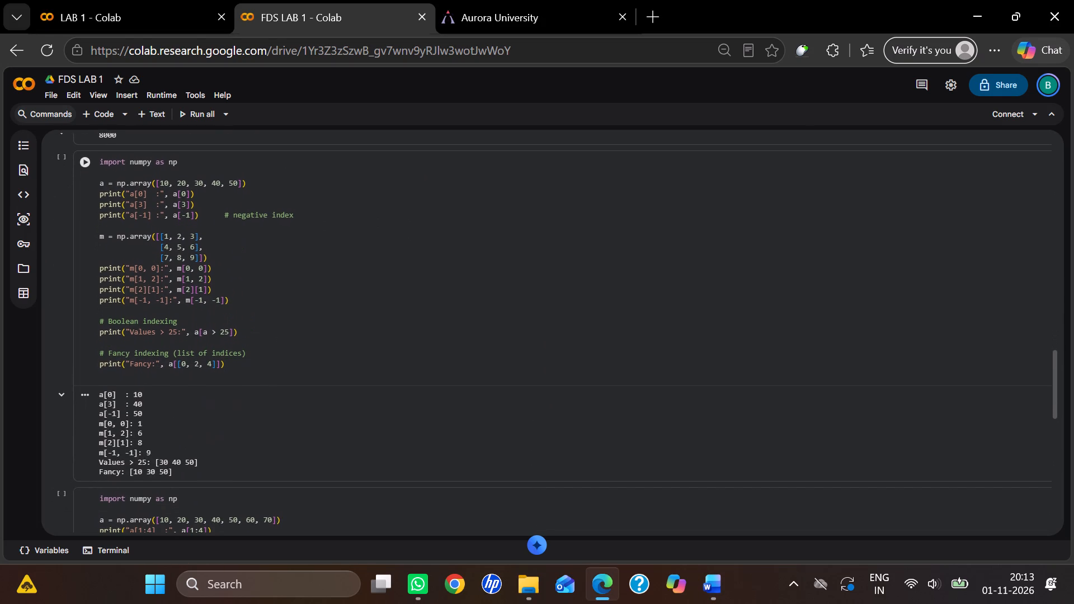
scroll(414, 306, down, 1)
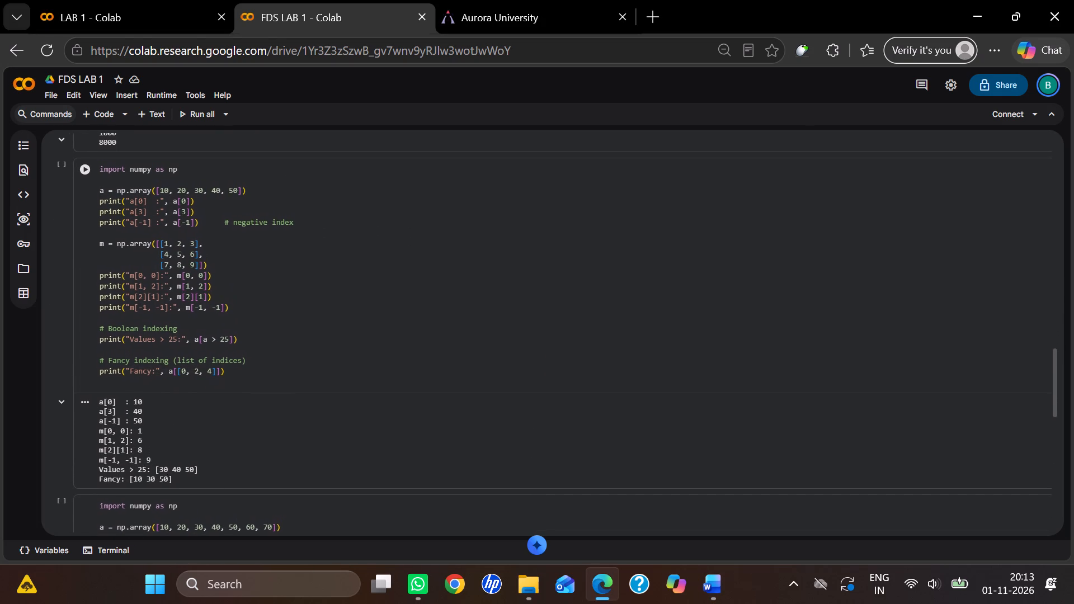
key(ctrl+equal)
scroll(414, 306, down, 1)
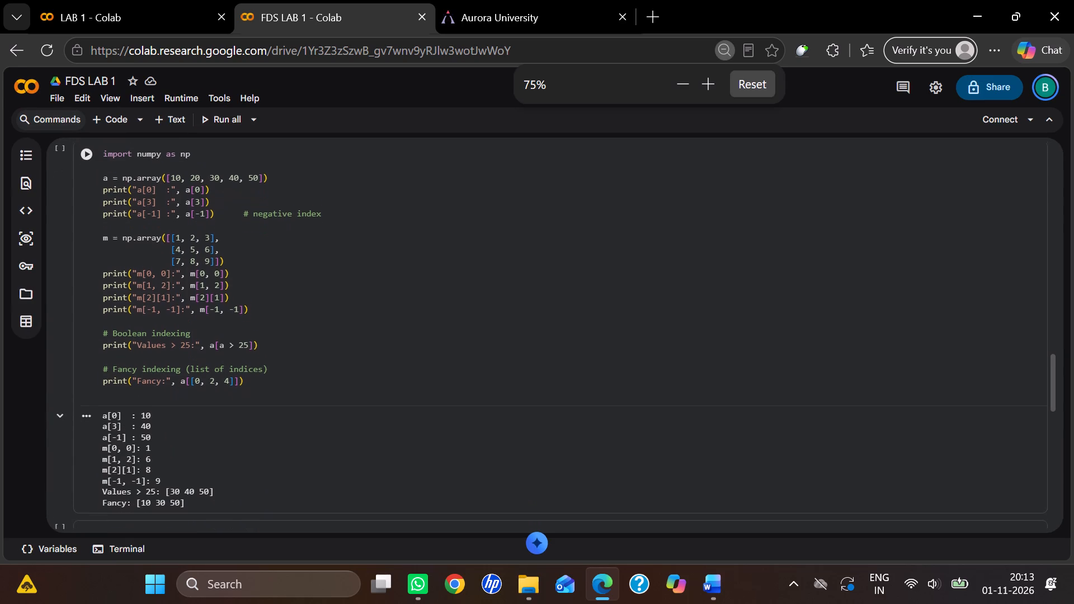
scroll(414, 306, down, 1)
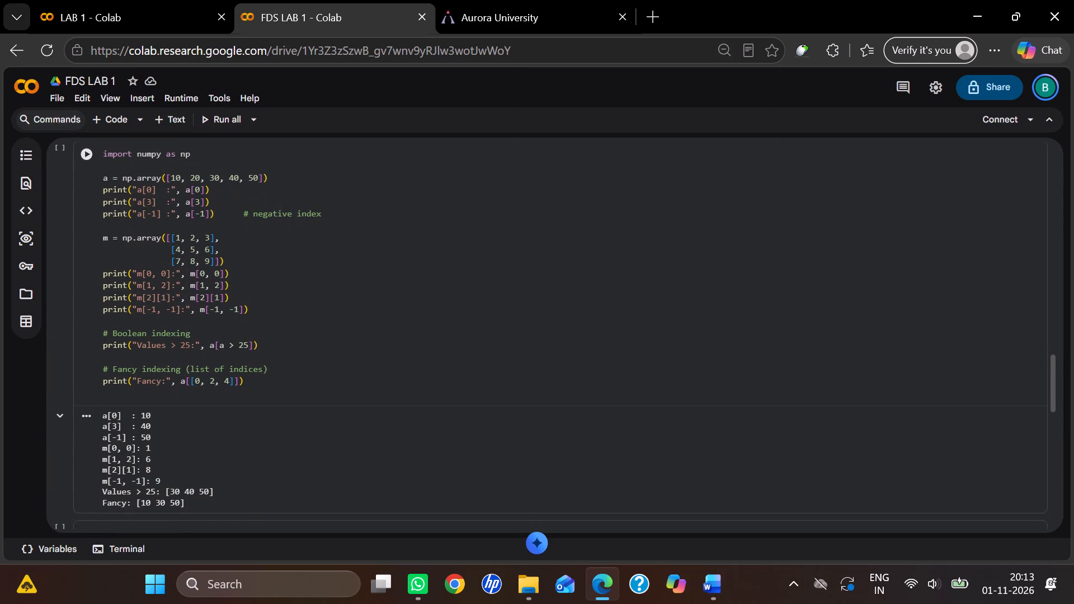
key(Print)
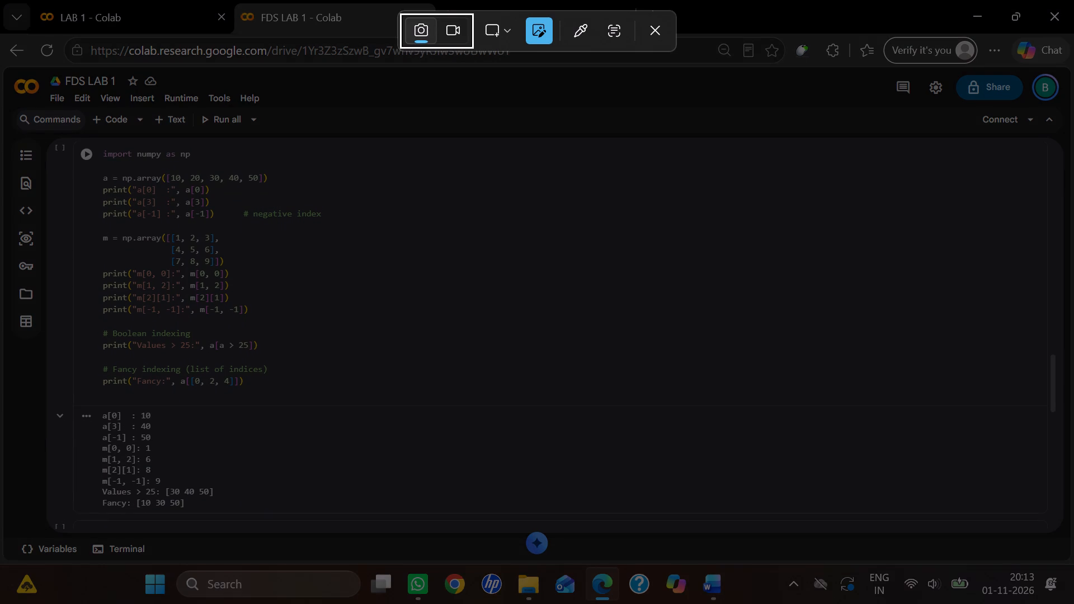
drag(4, 63, 739, 424)
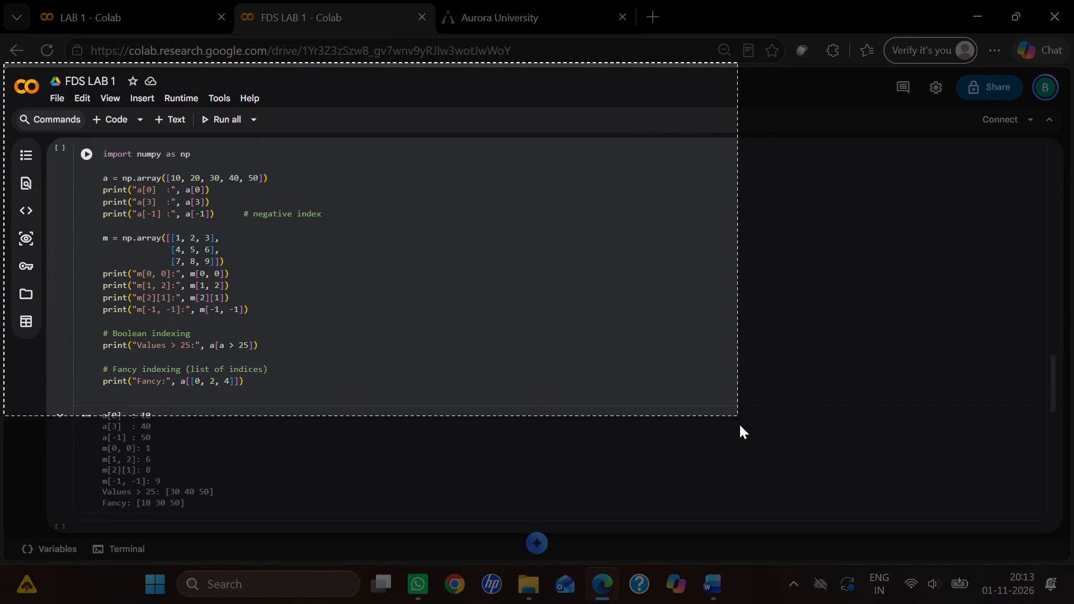
drag(739, 424, 922, 542)
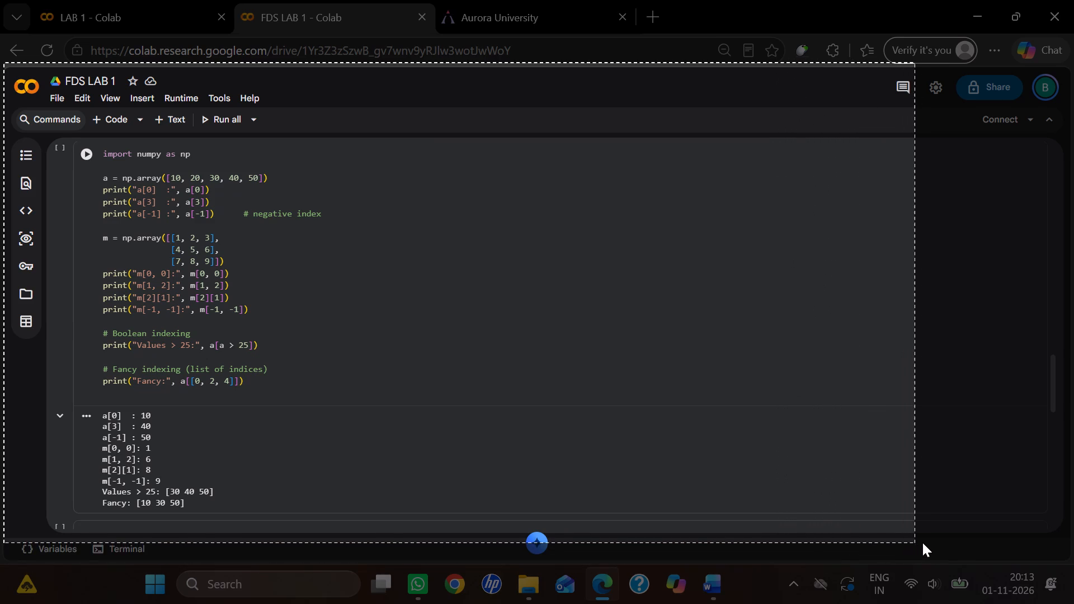
drag(922, 542, 1073, 537)
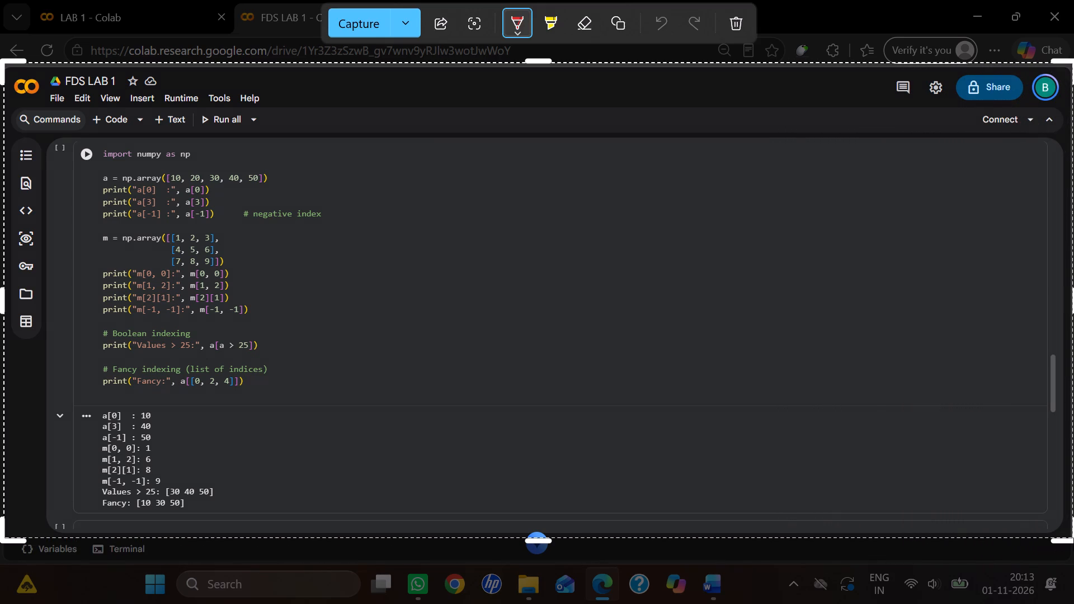
click(344, 22)
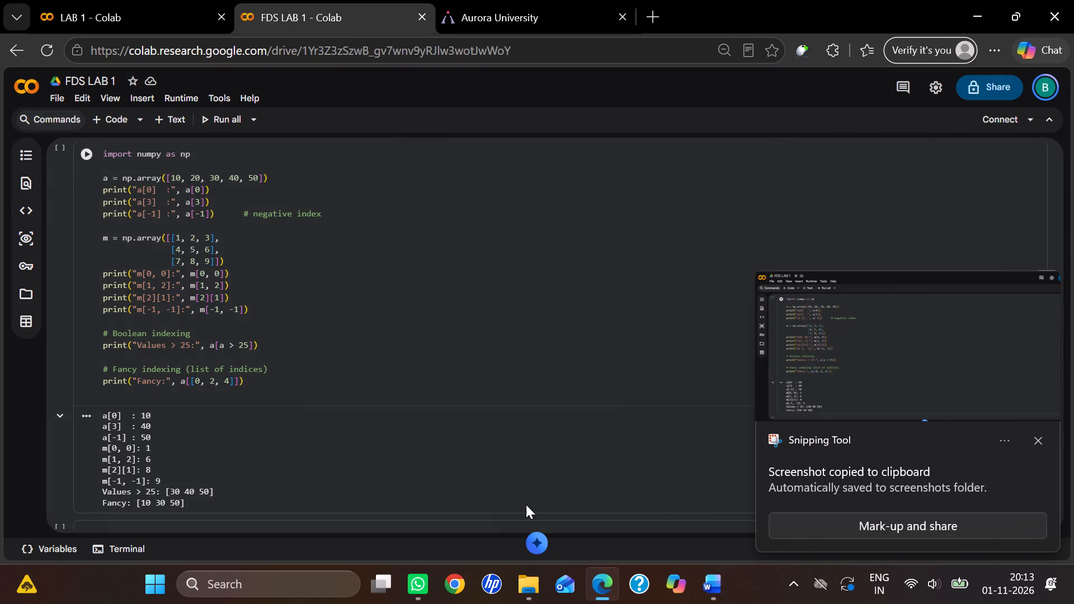
Copy the newest screenshot from File Explorer's Gallery and paste it in Word below the Indexing section's Screenshot of Code and Output heading.
click(535, 579)
click(524, 219)
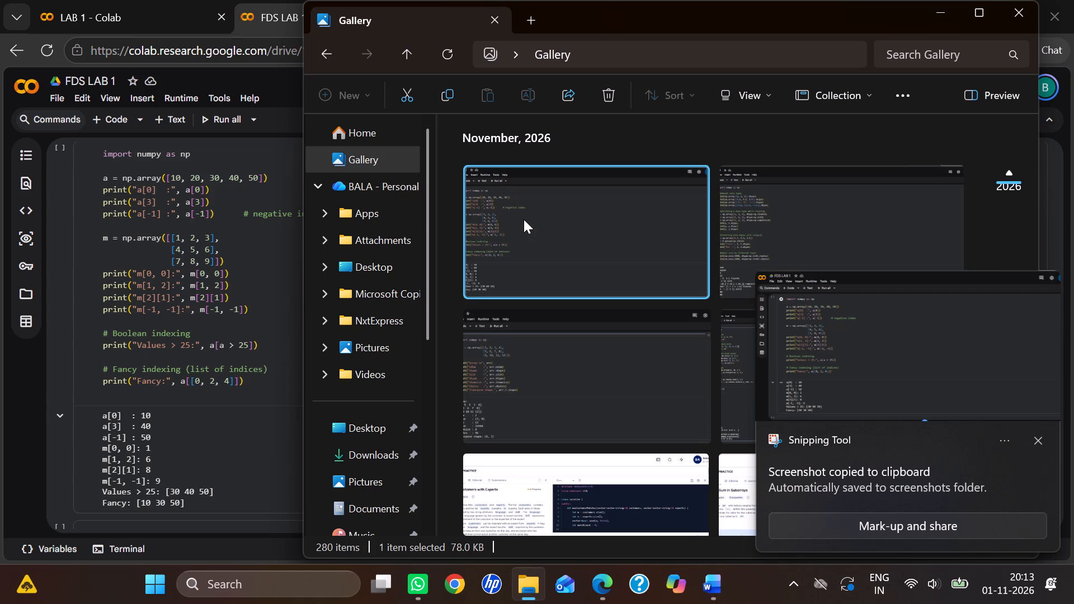
click(443, 103)
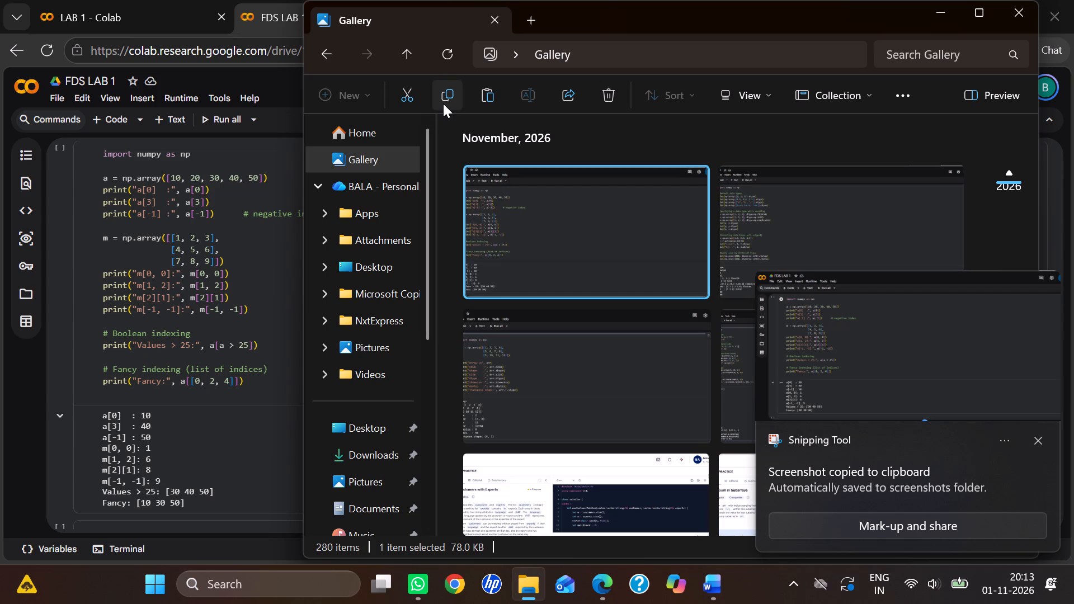
click(444, 97)
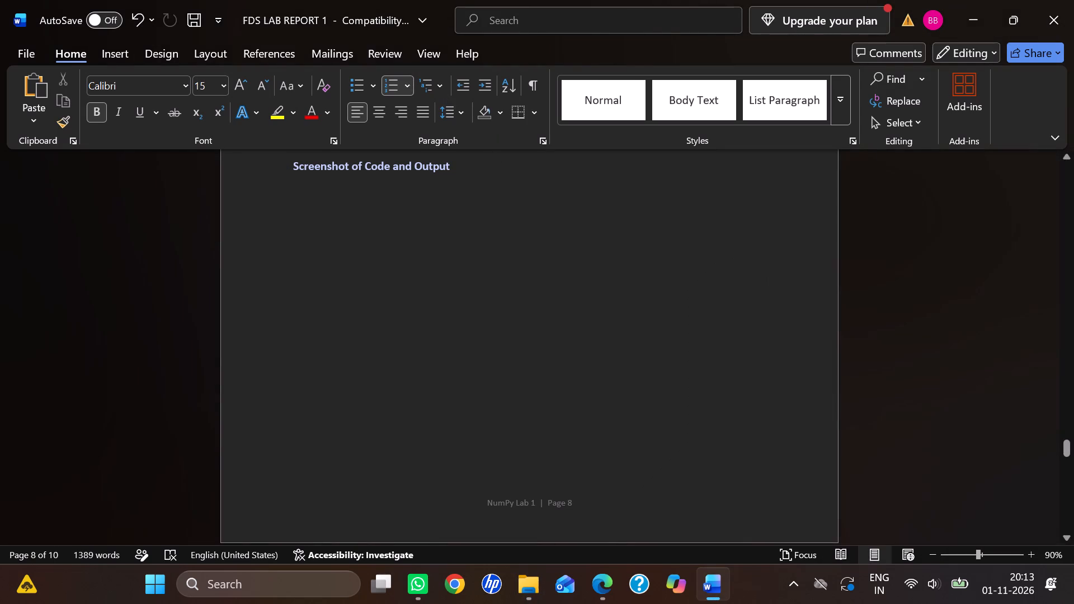
click(461, 178)
key(Return)
key(ctrl+v)
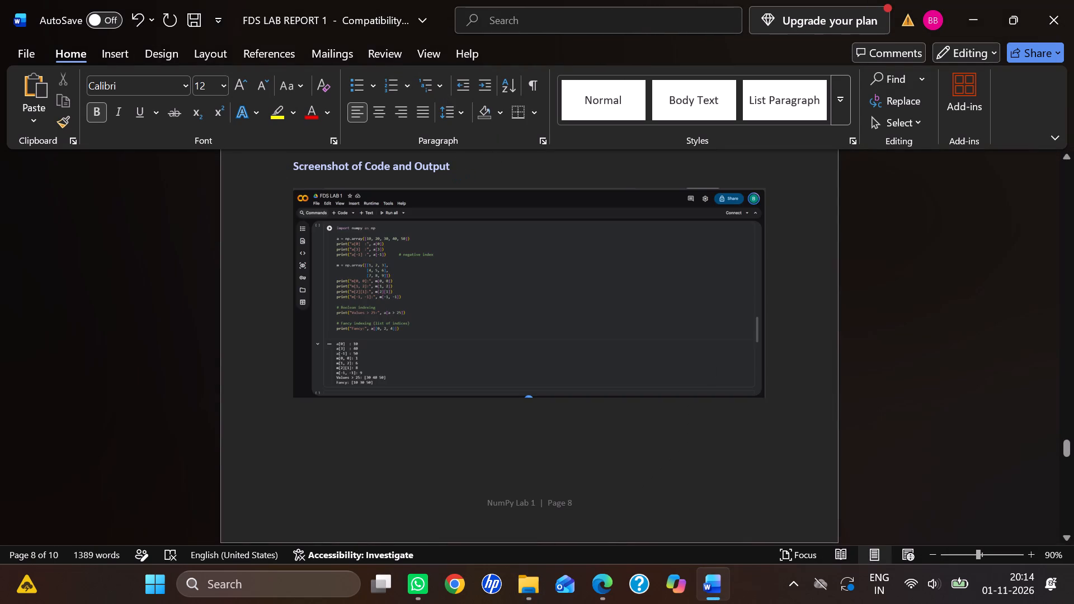
Look over the Indexing and NumPy Data Types sections to check their screenshots and layout.
scroll(606, 353, up, 1)
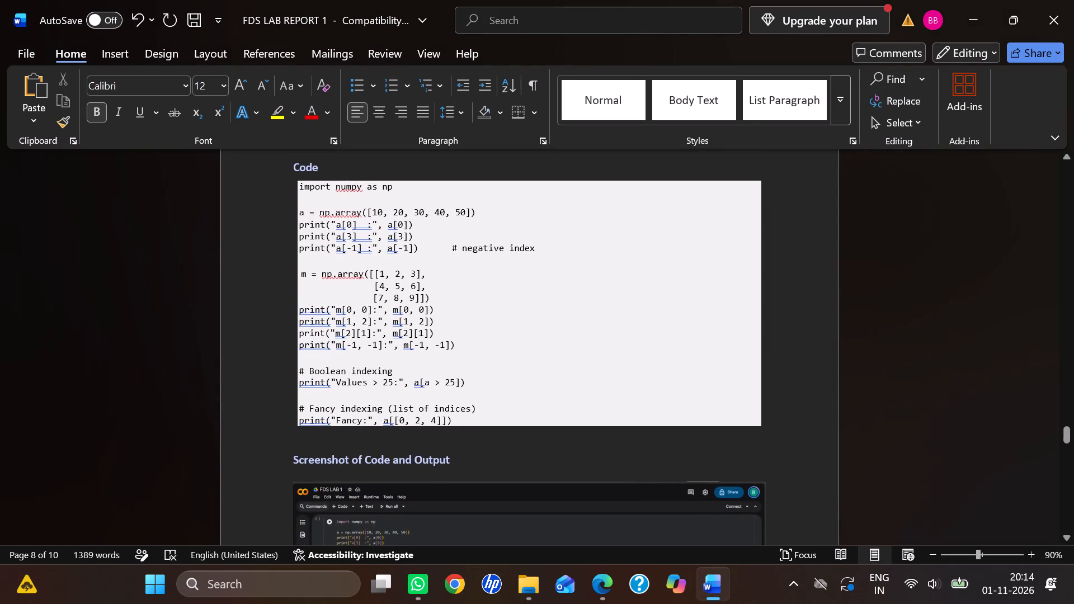
scroll(540, 319, down, 2)
scroll(540, 319, up, 1)
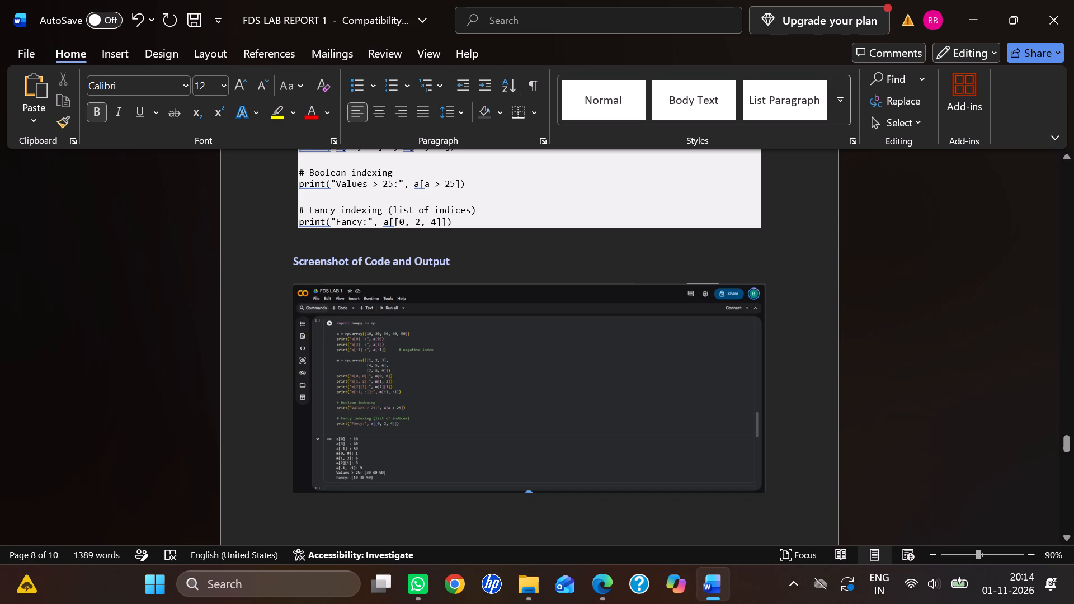
scroll(540, 319, up, 4)
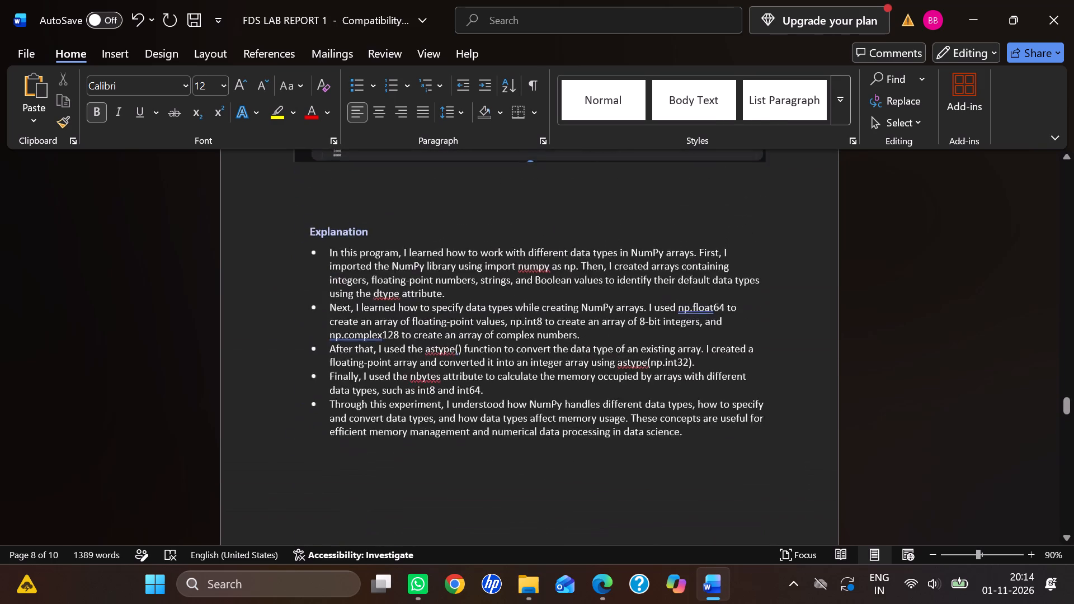
scroll(540, 319, up, 2)
scroll(540, 319, down, 3)
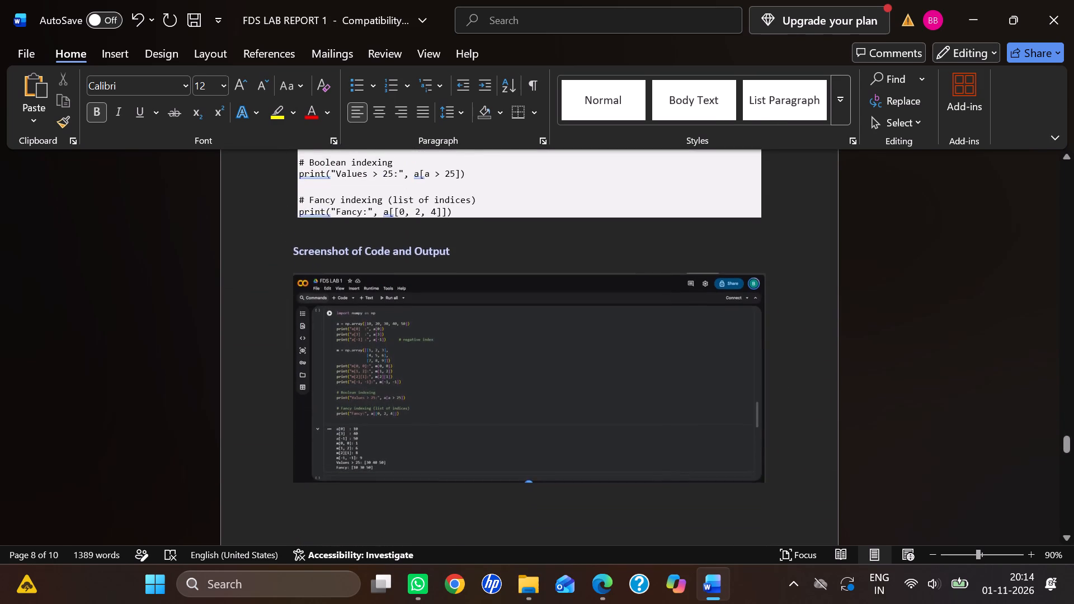
Examine the Indexing and Slicing sections on pages 8 and 9, and check the indexing code against the FDS LAB 1 notebook in Edge.
scroll(540, 319, down, 6)
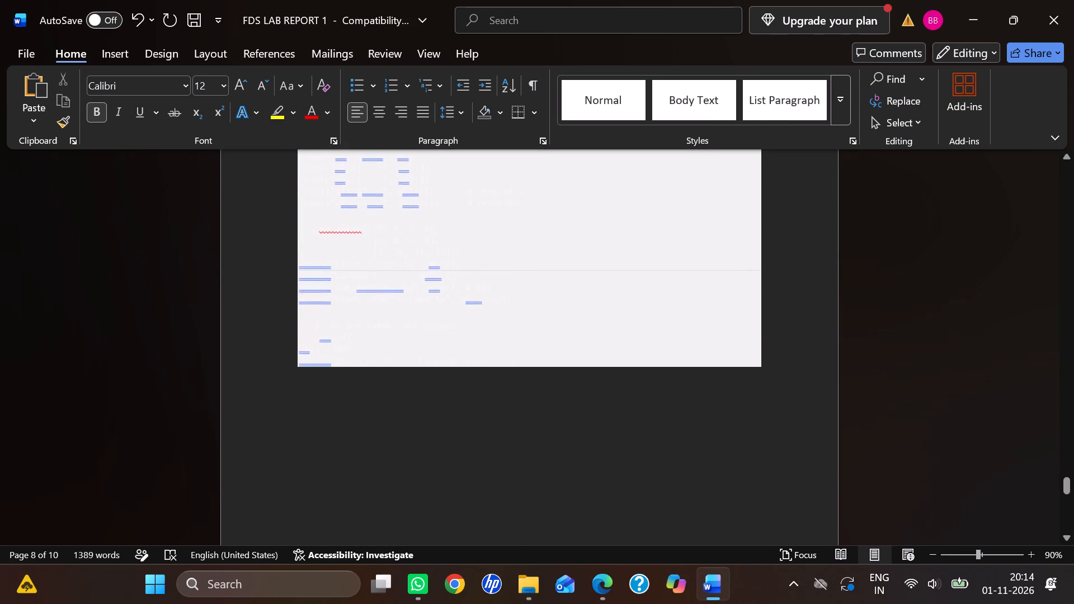
scroll(540, 319, down, 1)
scroll(540, 319, up, 1)
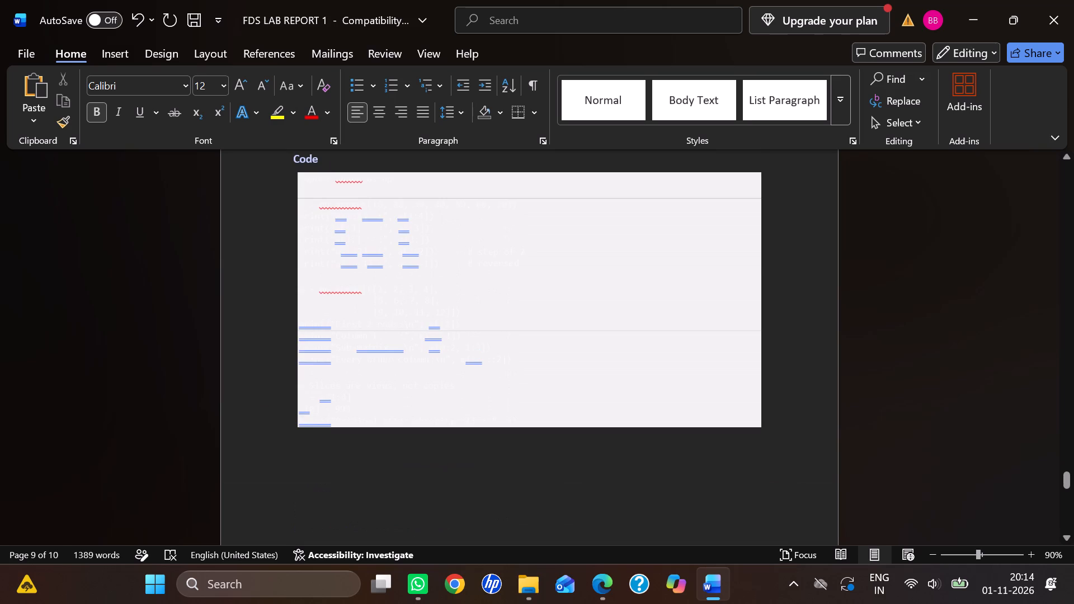
scroll(540, 319, right, 1)
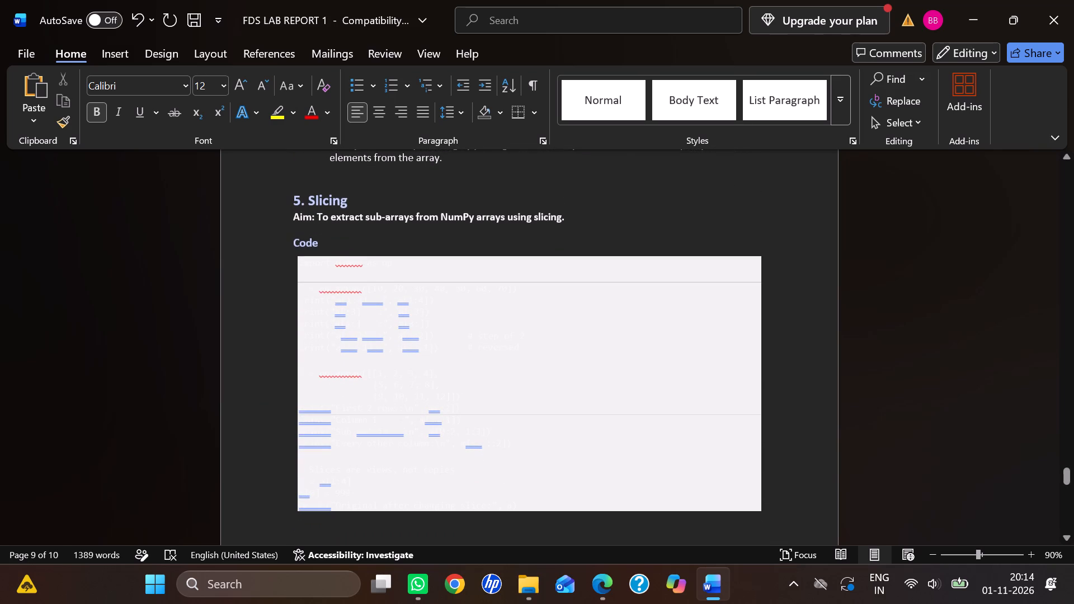
scroll(540, 319, up, 2)
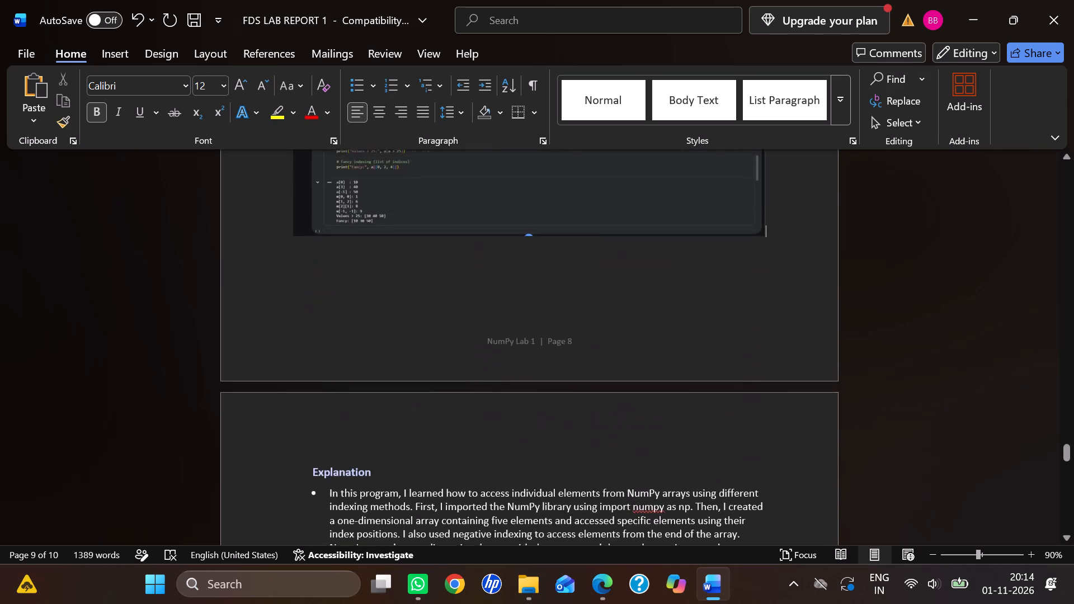
scroll(540, 319, up, 4)
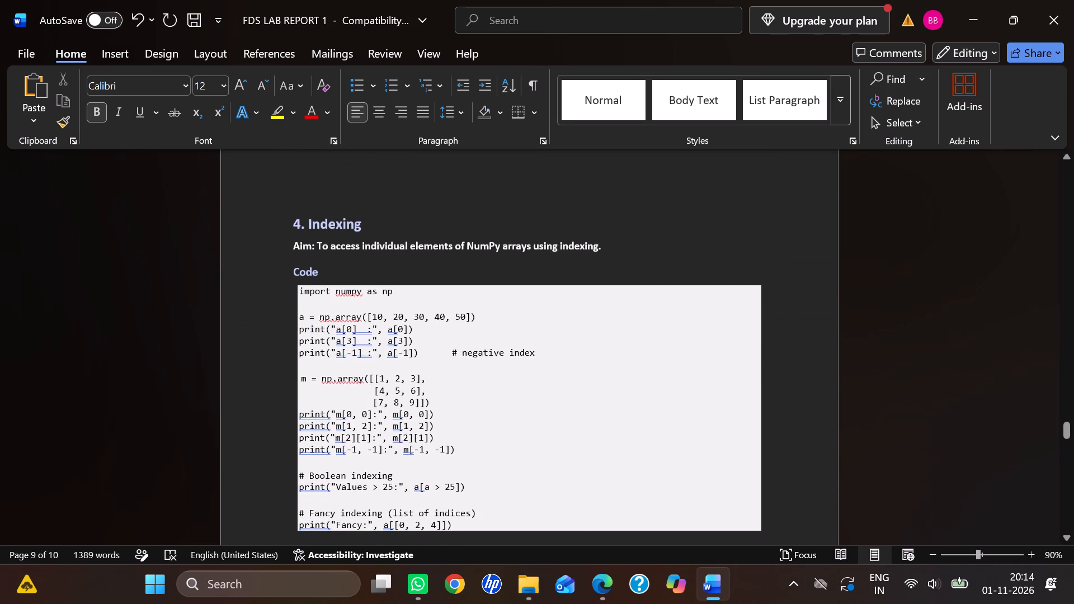
scroll(540, 319, up, 2)
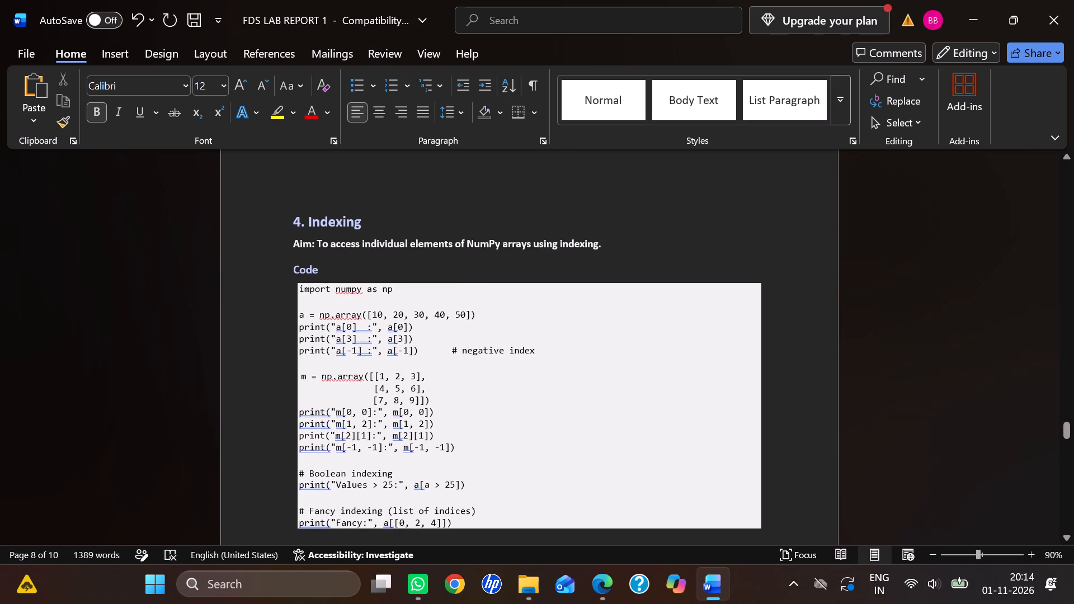
scroll(540, 319, up, 2)
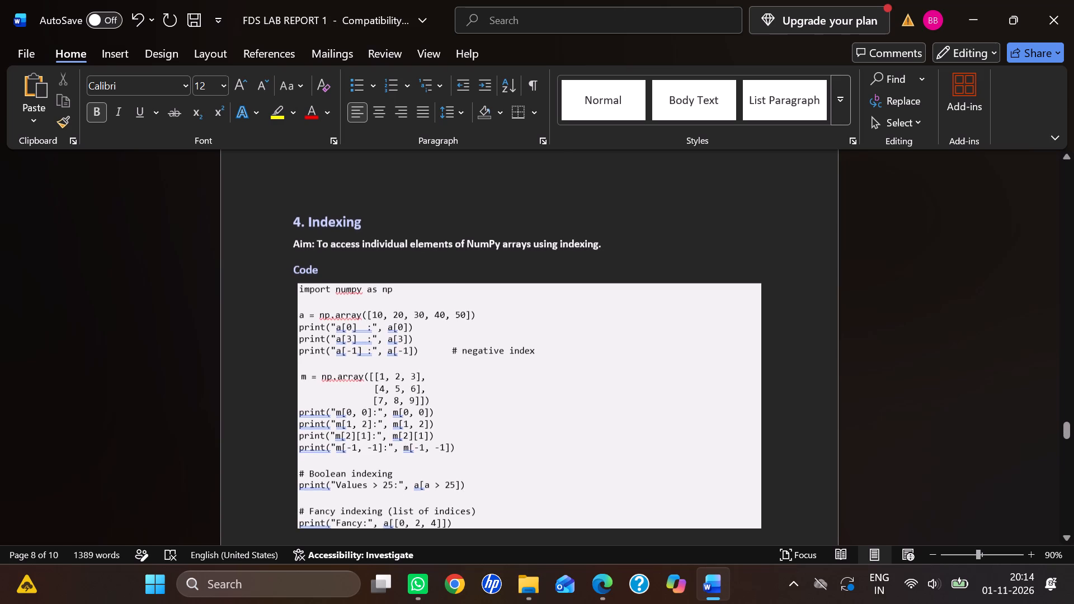
scroll(540, 319, up, 1)
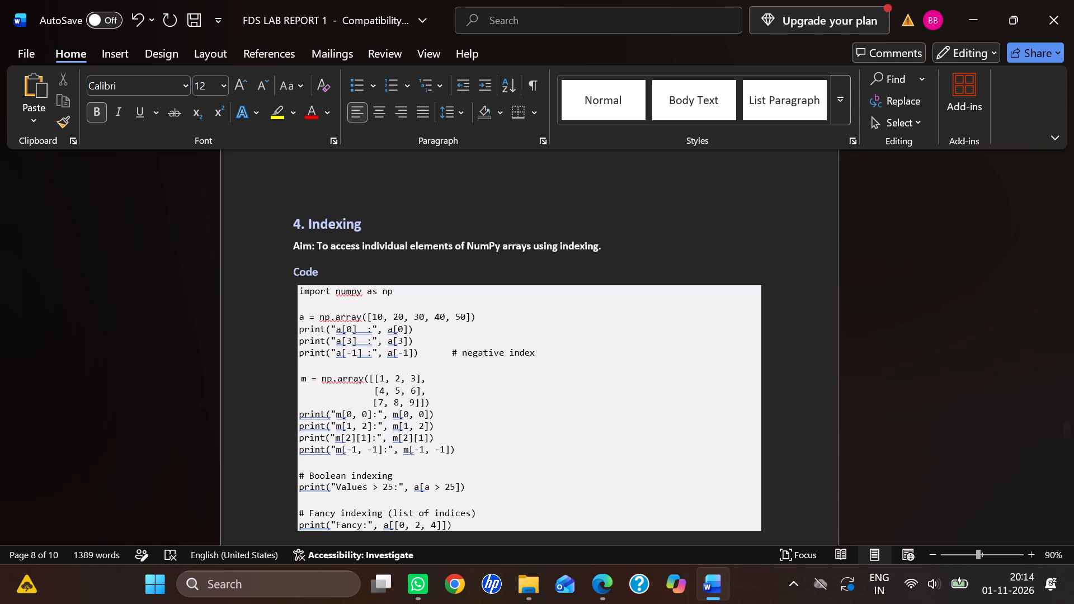
scroll(540, 319, down, 1)
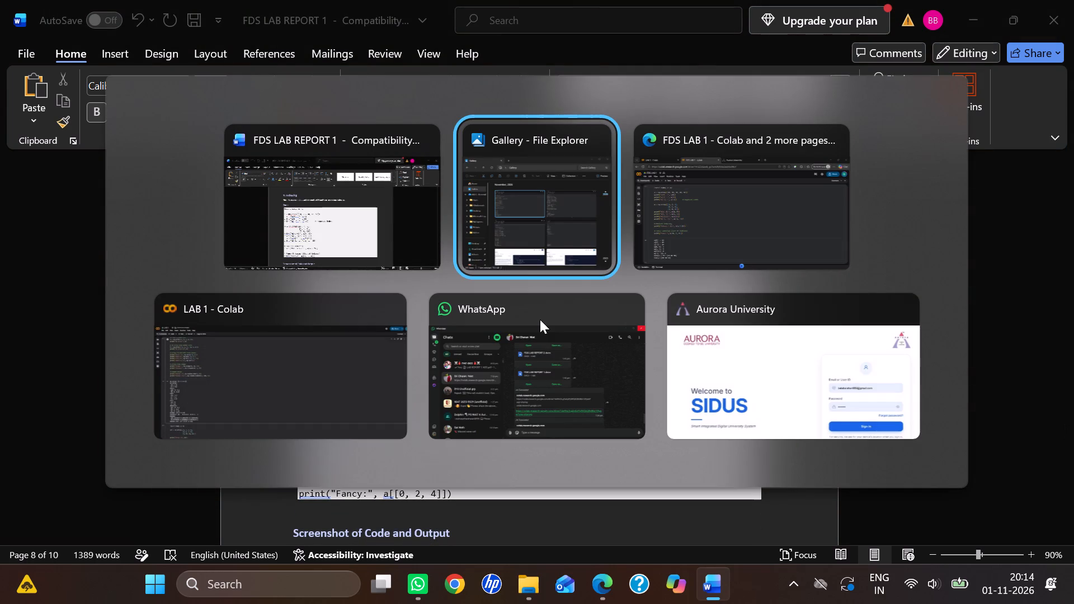
scroll(335, 339, up, 1)
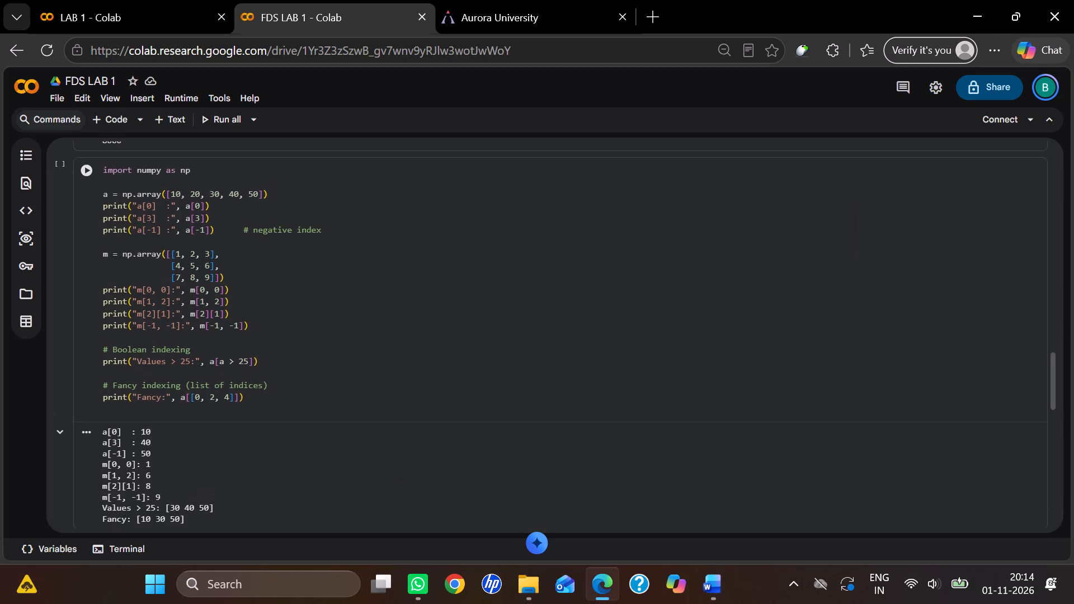
scroll(335, 339, up, 1)
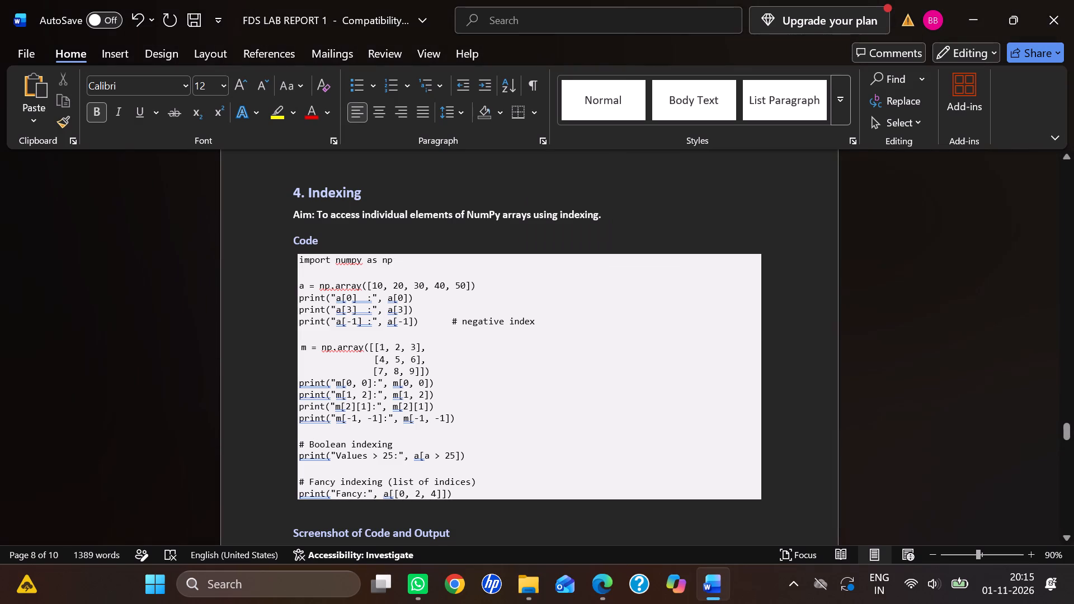
Return to Word and look through the report's earlier screenshots and the Slicing section's code box and explanation on pages 9 and 10.
scroll(346, 474, up, 5)
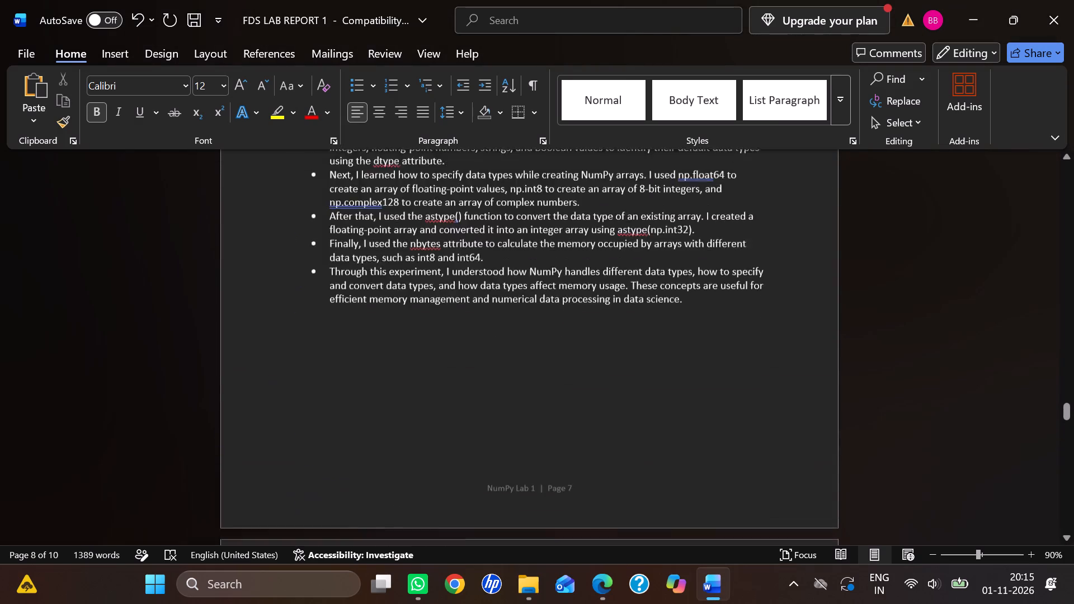
scroll(346, 474, up, 3)
scroll(346, 474, down, 5)
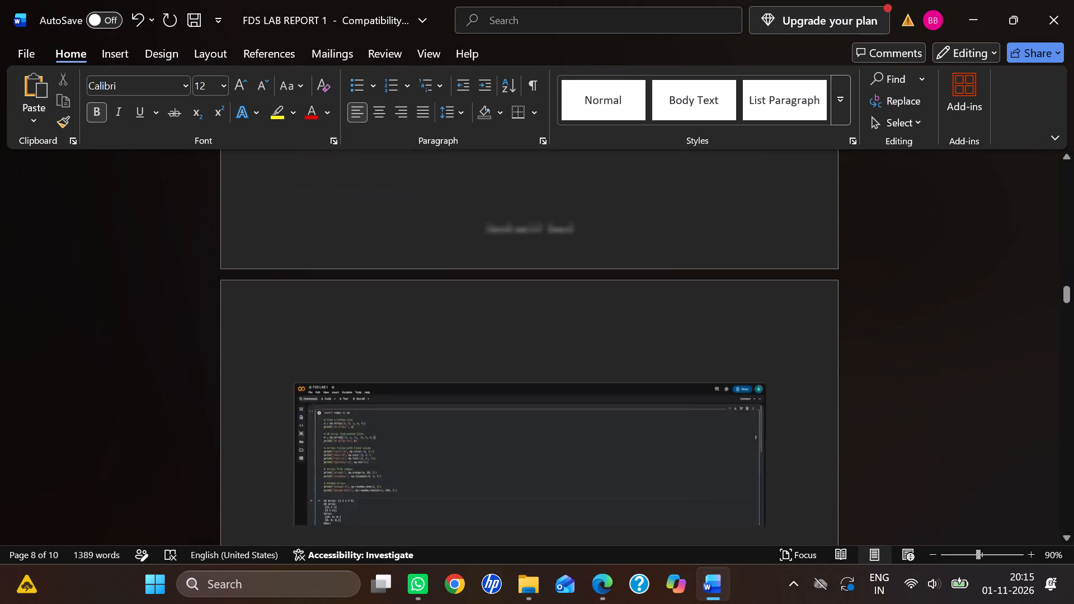
scroll(346, 474, down, 7)
scroll(346, 474, up, 1)
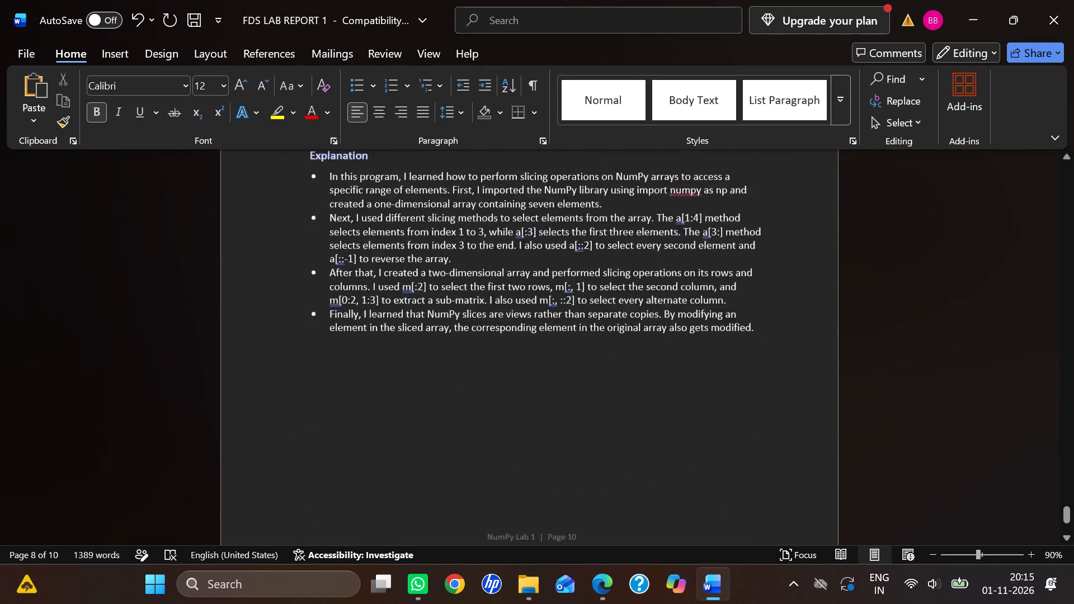
scroll(346, 474, up, 3)
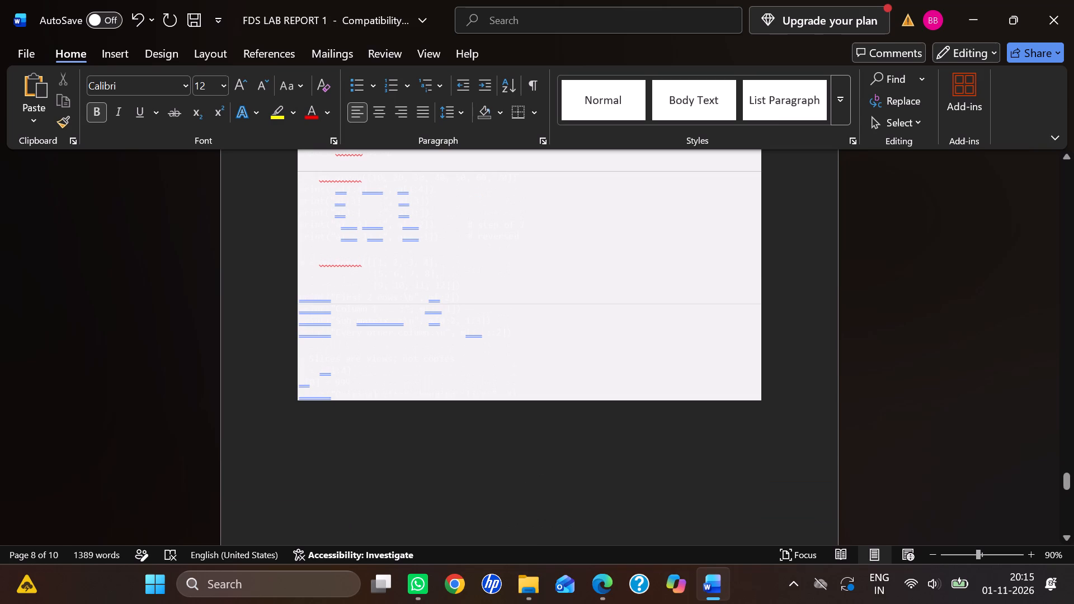
Place the cursor in the lower code text of the Slicing section's code box on page 9.
click(440, 388)
scroll(440, 388, up, 1)
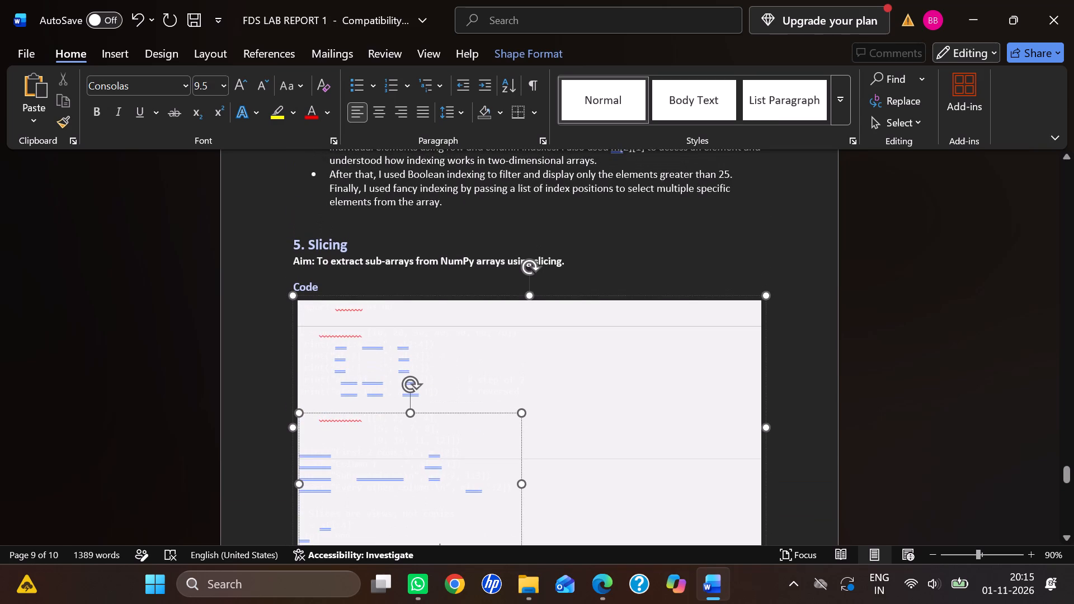
Select the entire code box under the Code heading of the Slicing section on page 9.
click(799, 360)
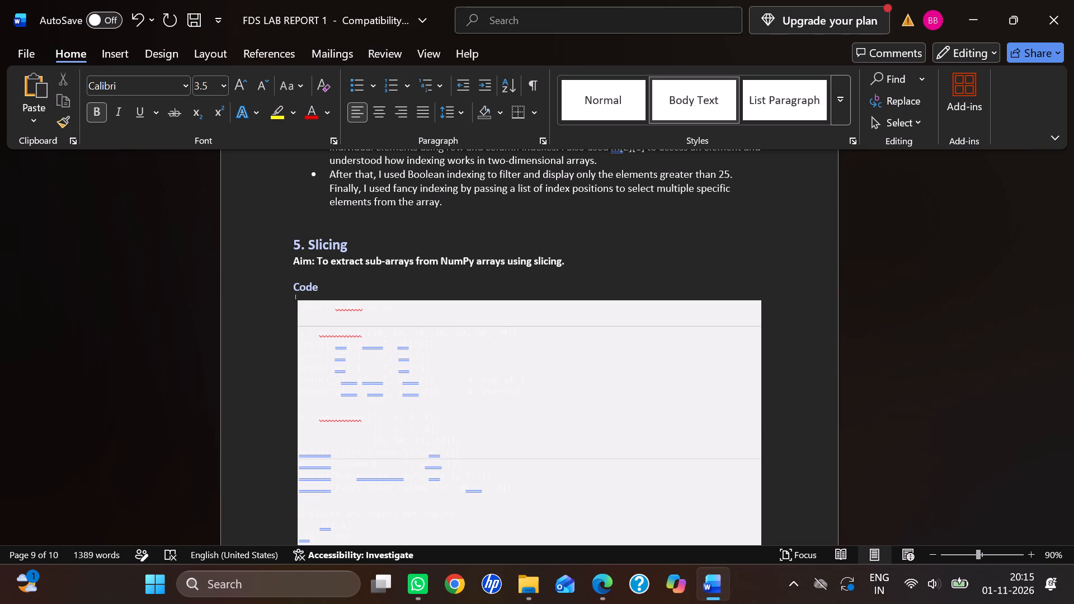
click(652, 397)
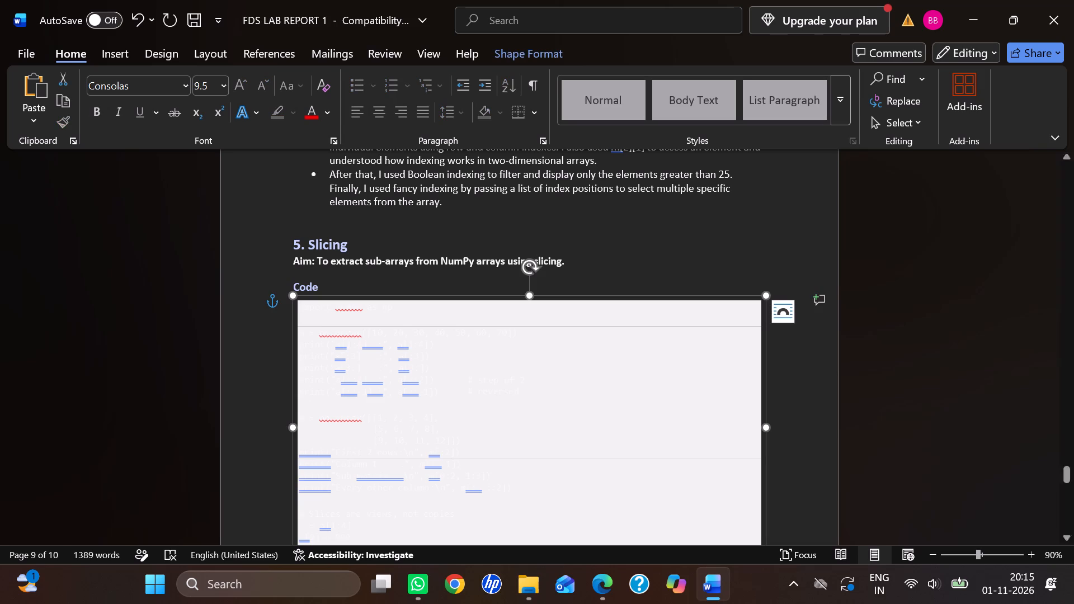
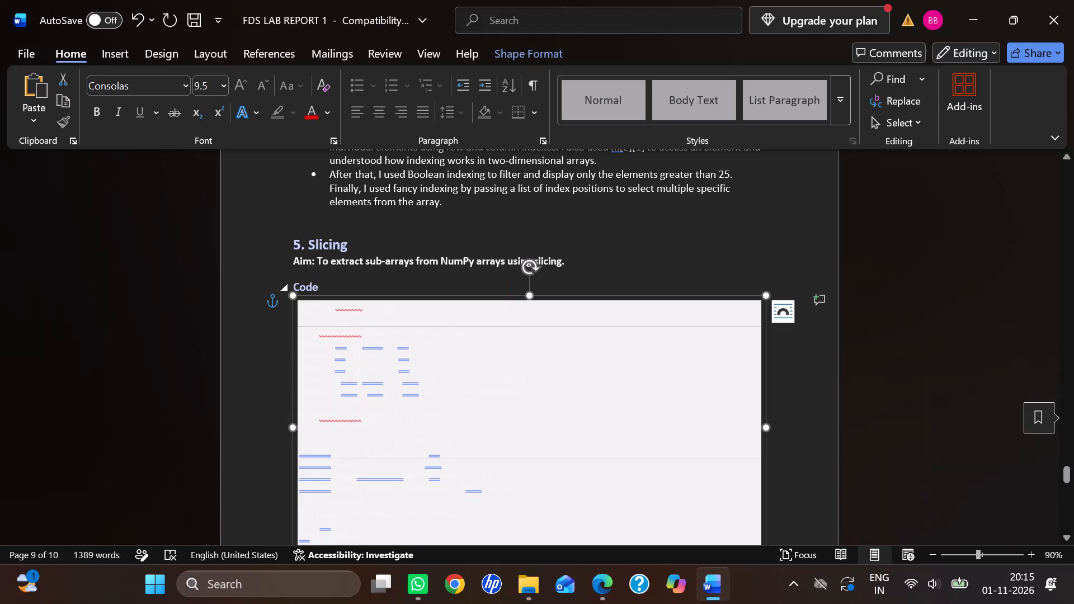
Delete the old code box under the Slicing section's Code heading on page 9.
scroll(564, 262, up, 3)
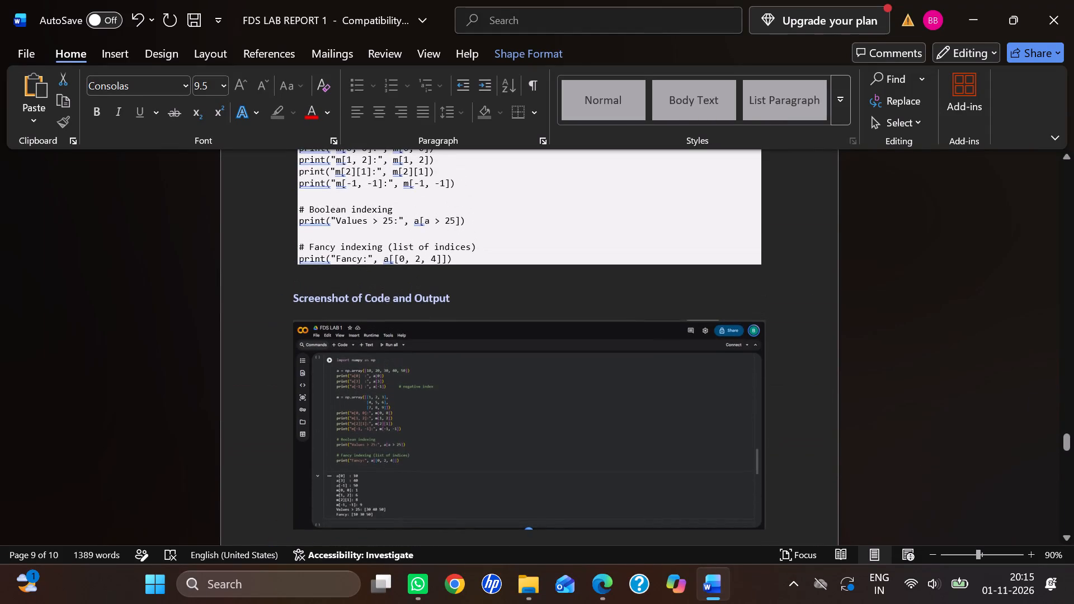
scroll(564, 262, down, 2)
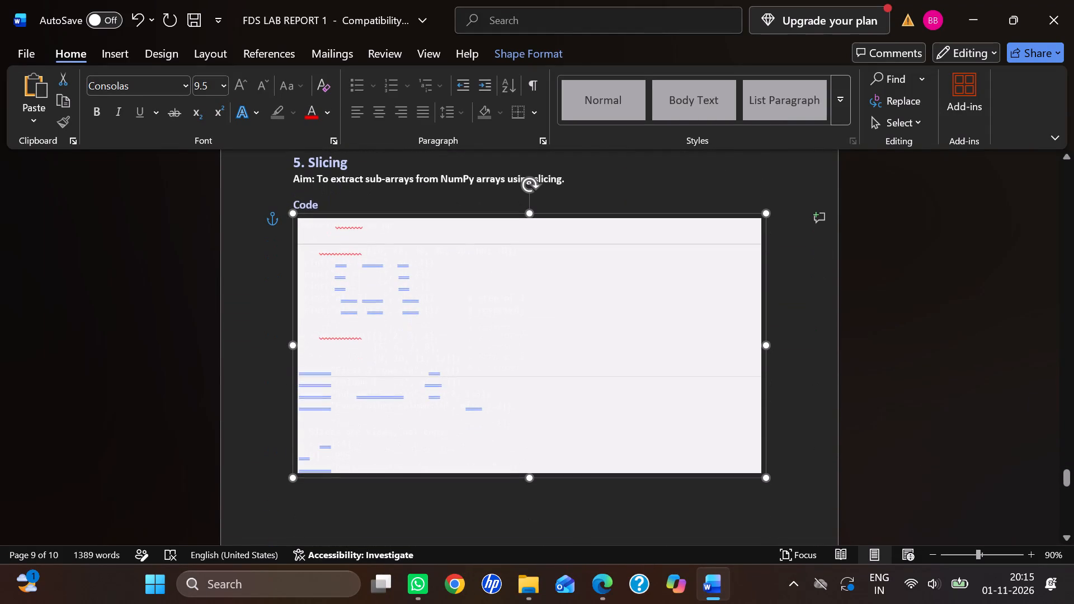
key(Delete)
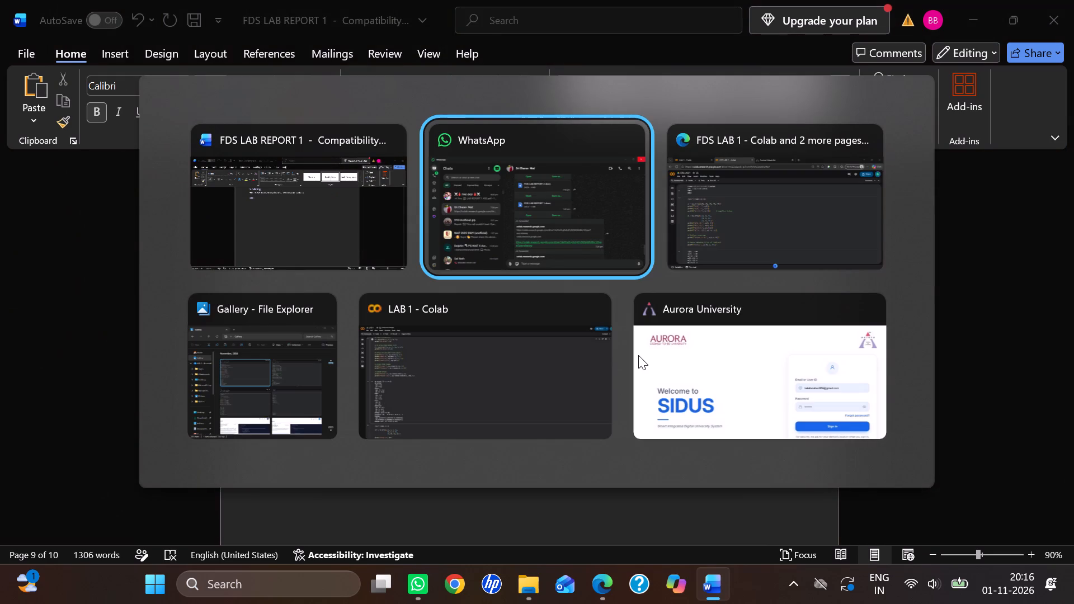
scroll(479, 394, up, 1)
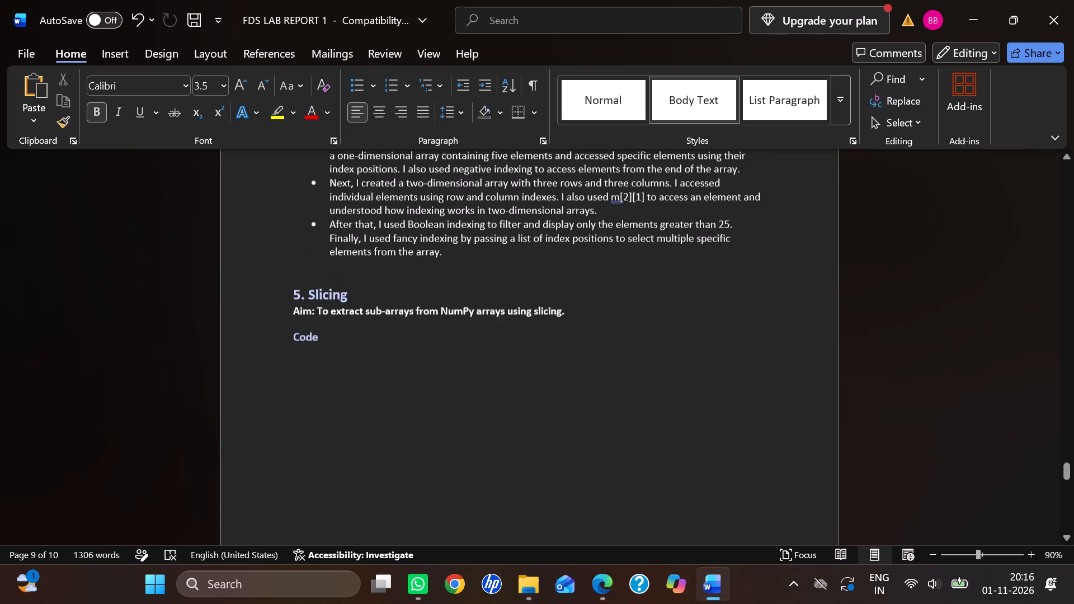
scroll(479, 394, up, 1)
scroll(479, 394, down, 1)
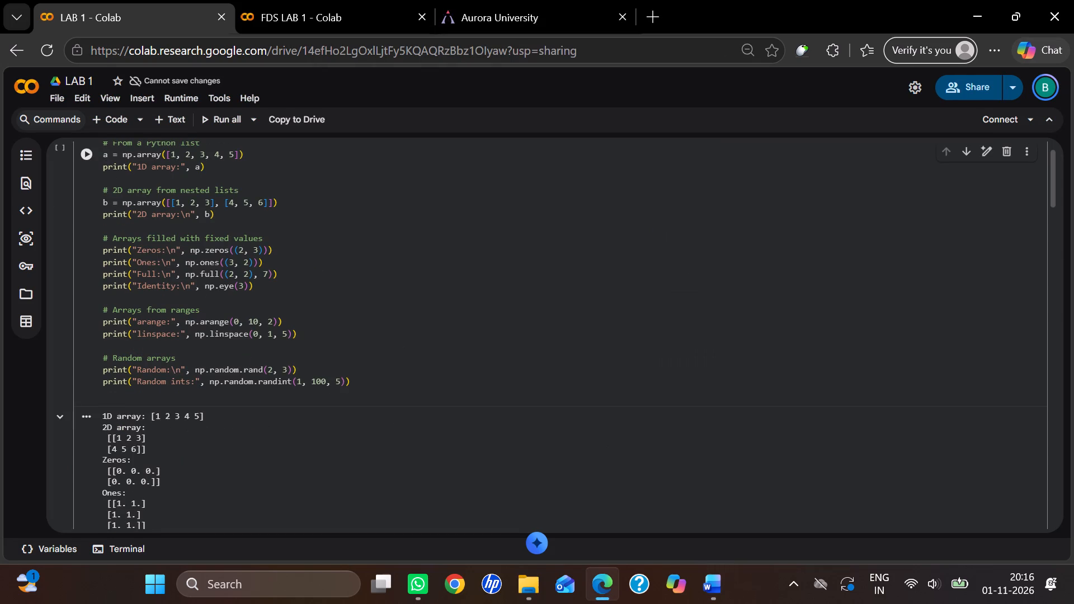
Return to Word and undo the removal of the Slicing section's code box in FDS LAB REPORT 1.
scroll(286, 235, down, 3)
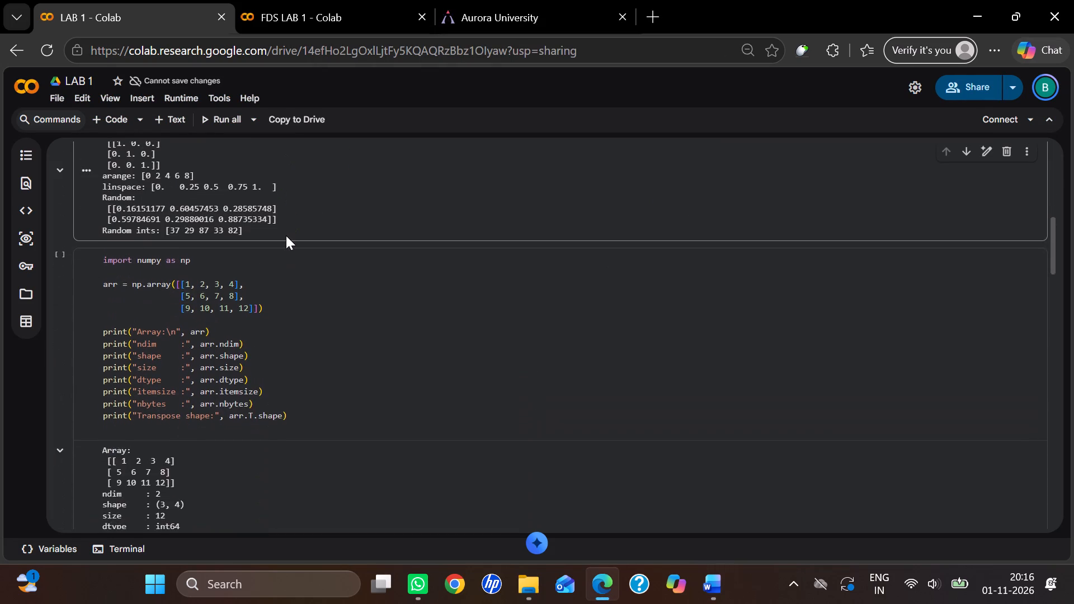
scroll(286, 235, down, 3)
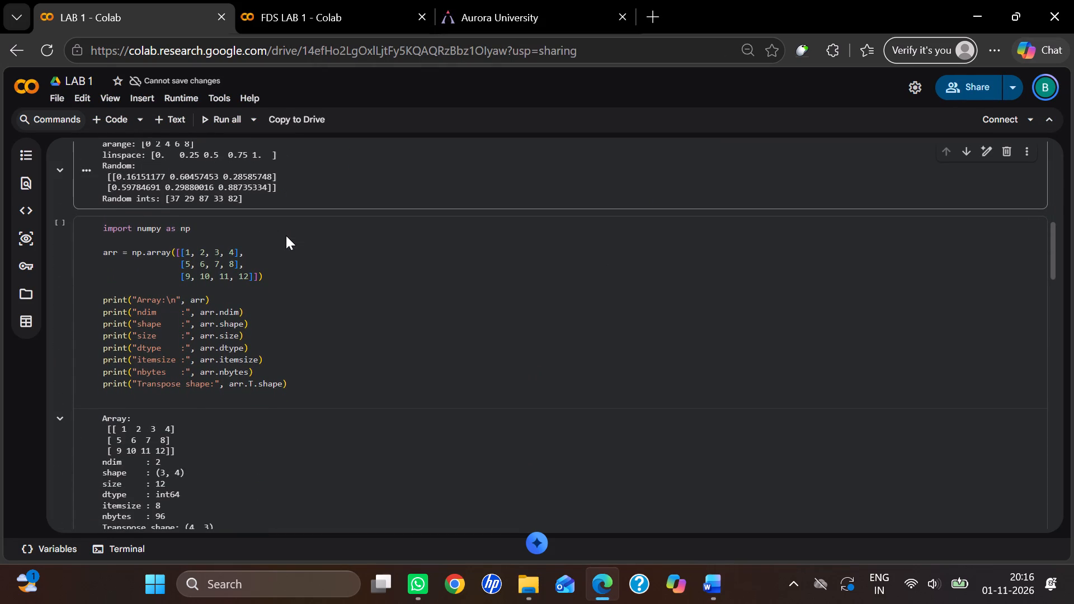
scroll(286, 235, down, 2)
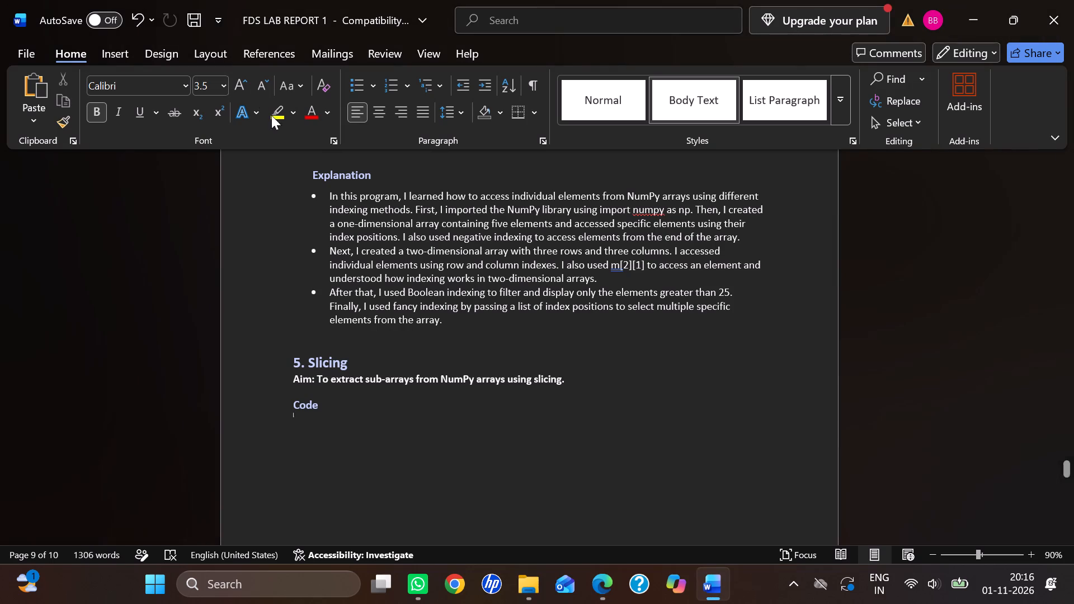
click(126, 23)
click(147, 24)
click(143, 20)
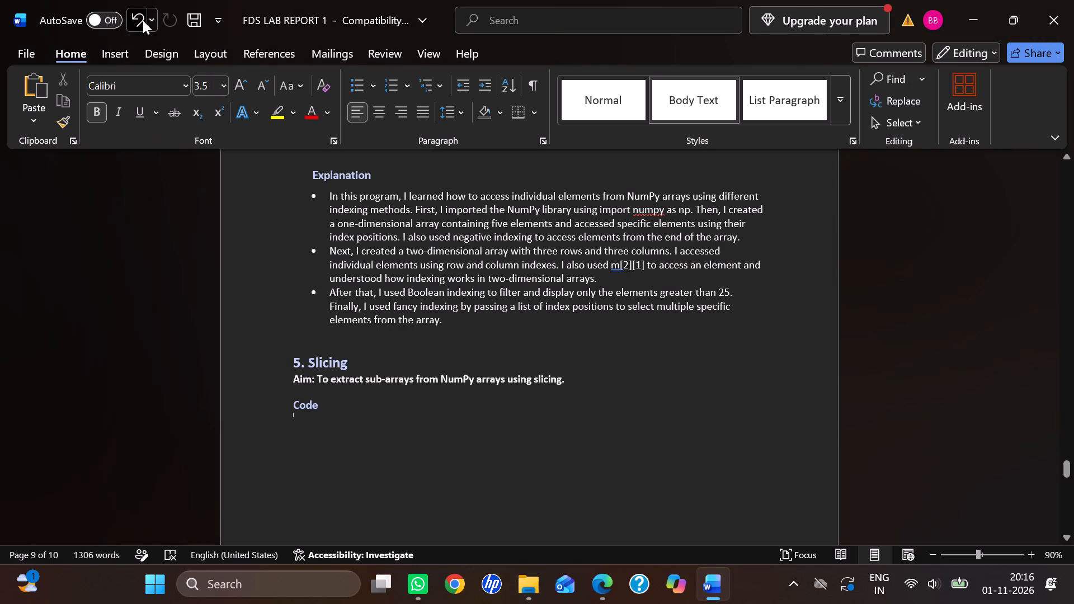
Check the report's Indexing section code on page 8 against the indexing cell of the LAB 1 notebook in Edge.
scroll(351, 281, up, 1)
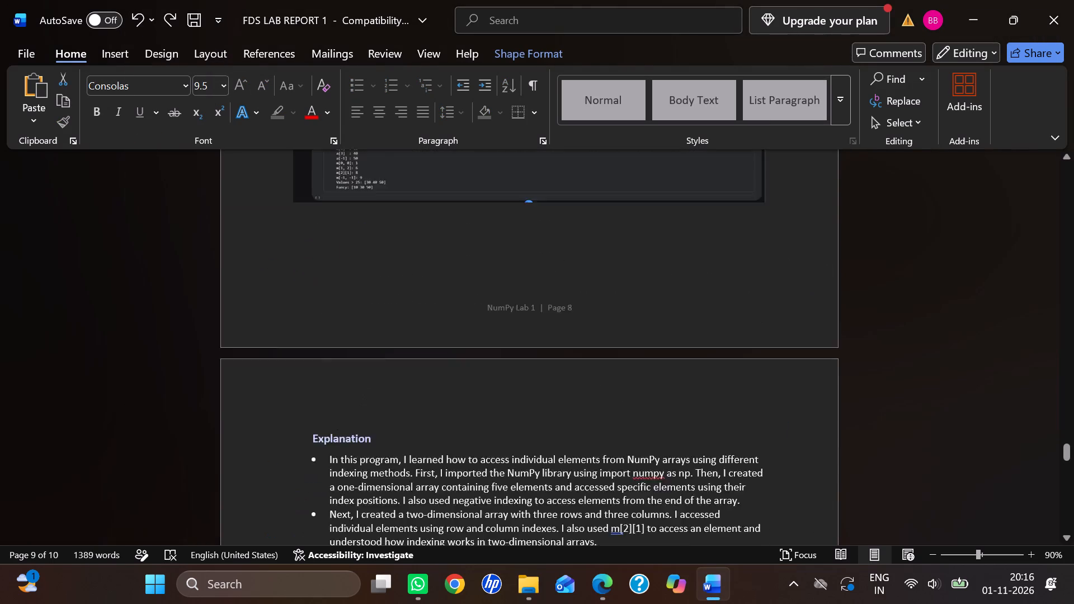
scroll(351, 281, up, 3)
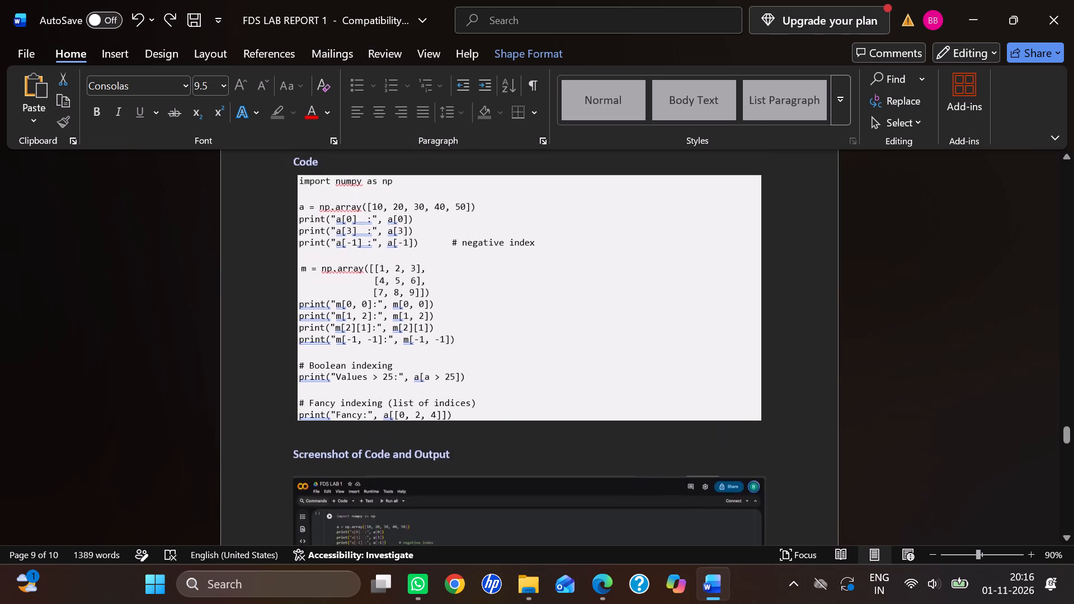
scroll(351, 281, up, 1)
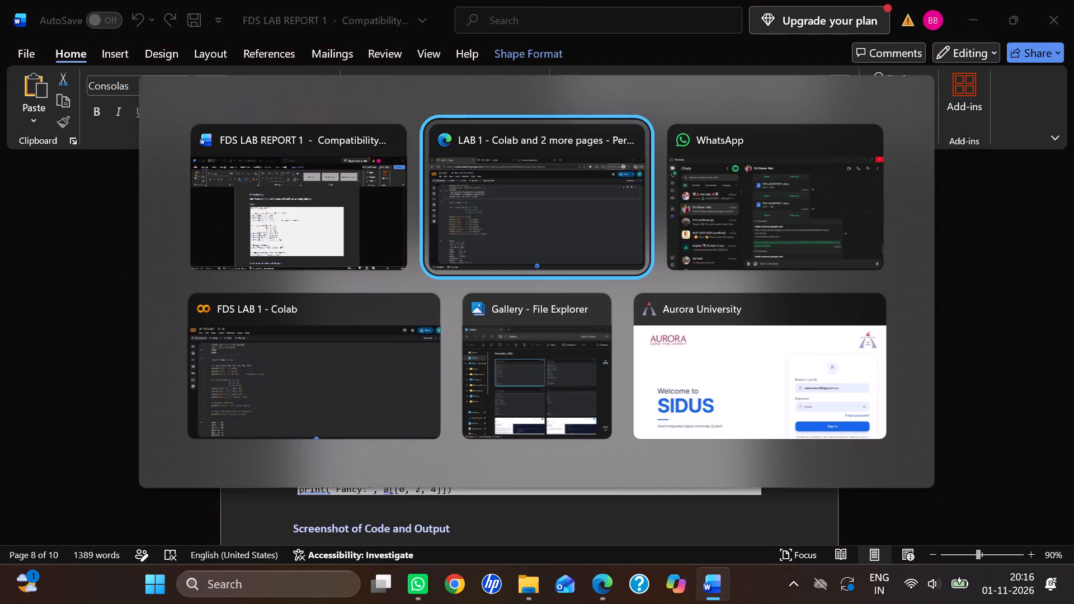
scroll(256, 286, up, 4)
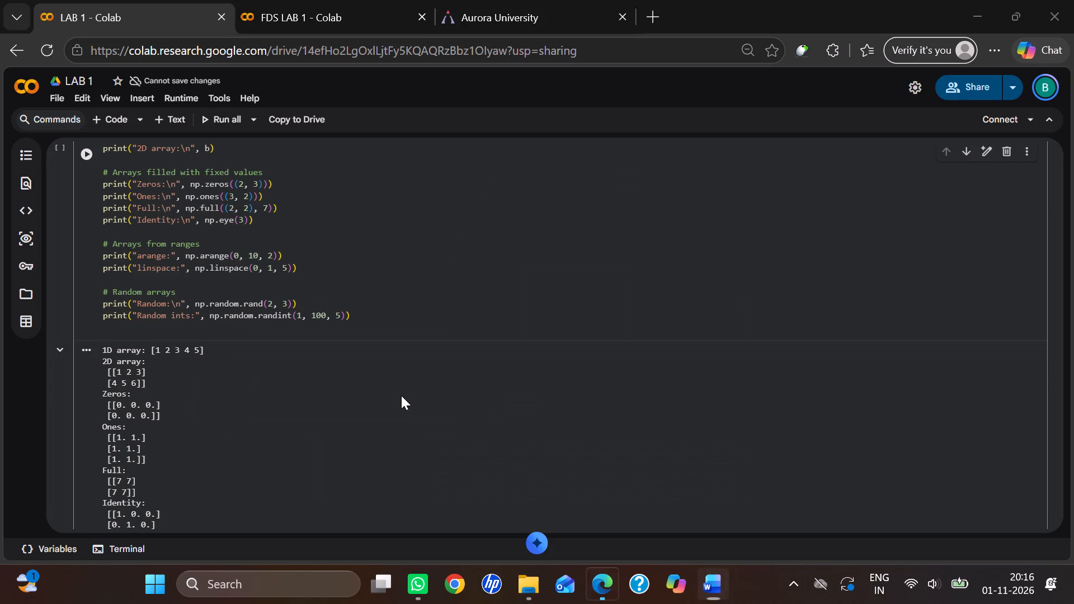
scroll(452, 447, down, 3)
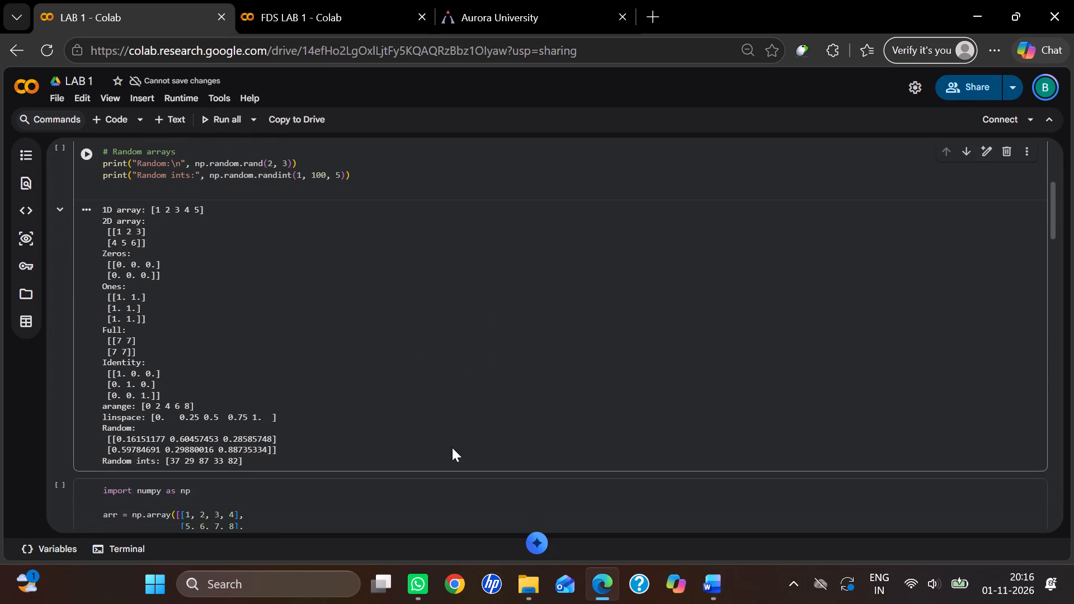
scroll(452, 447, down, 6)
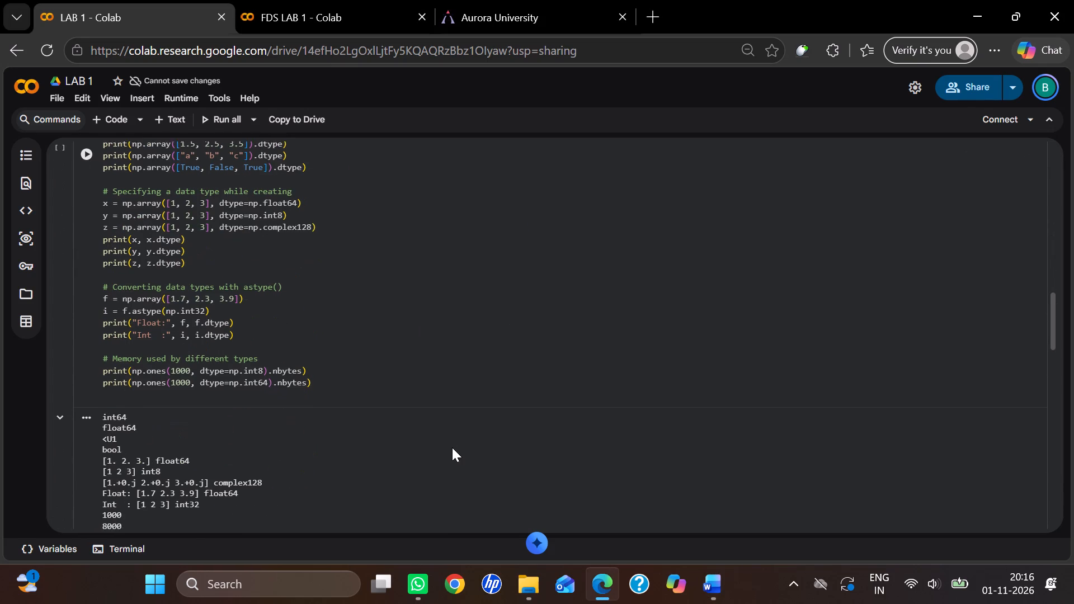
scroll(452, 447, down, 3)
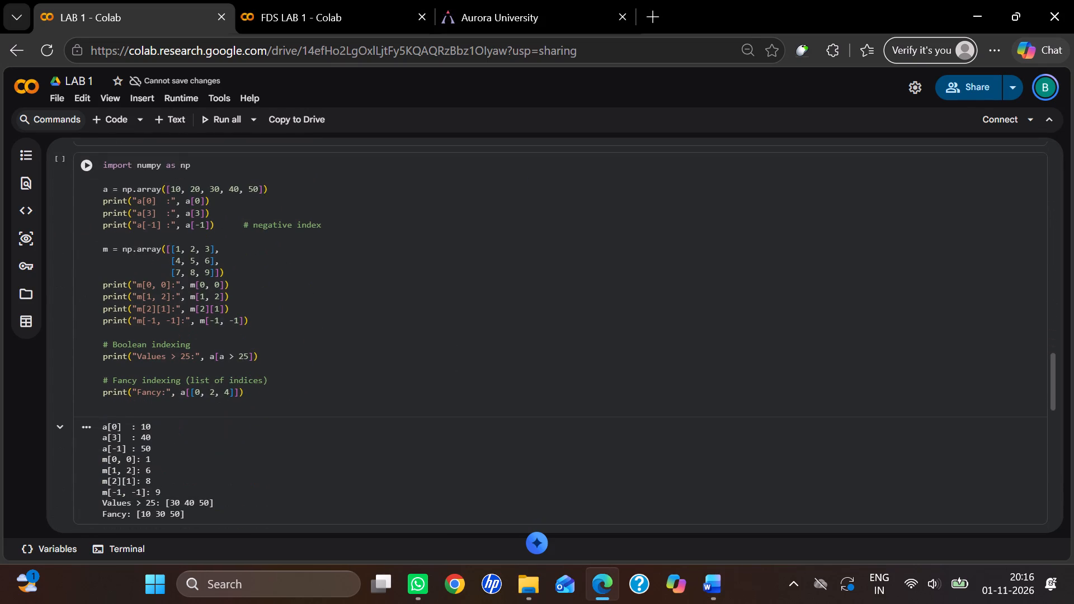
scroll(452, 447, down, 1)
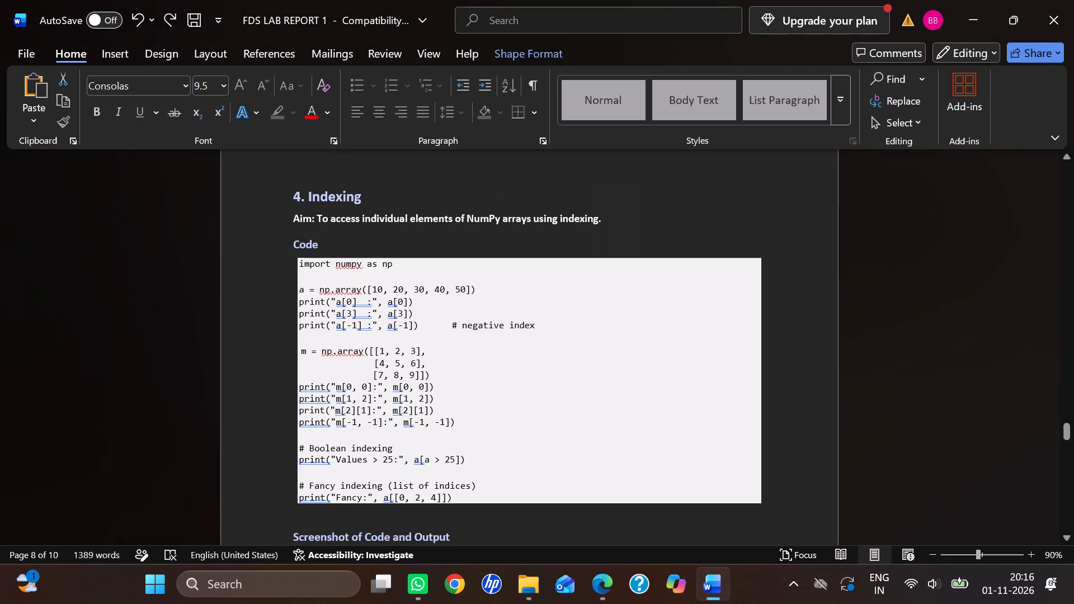
In Word, erase all the code text inside the Indexing section's code box on page 8.
click(482, 466)
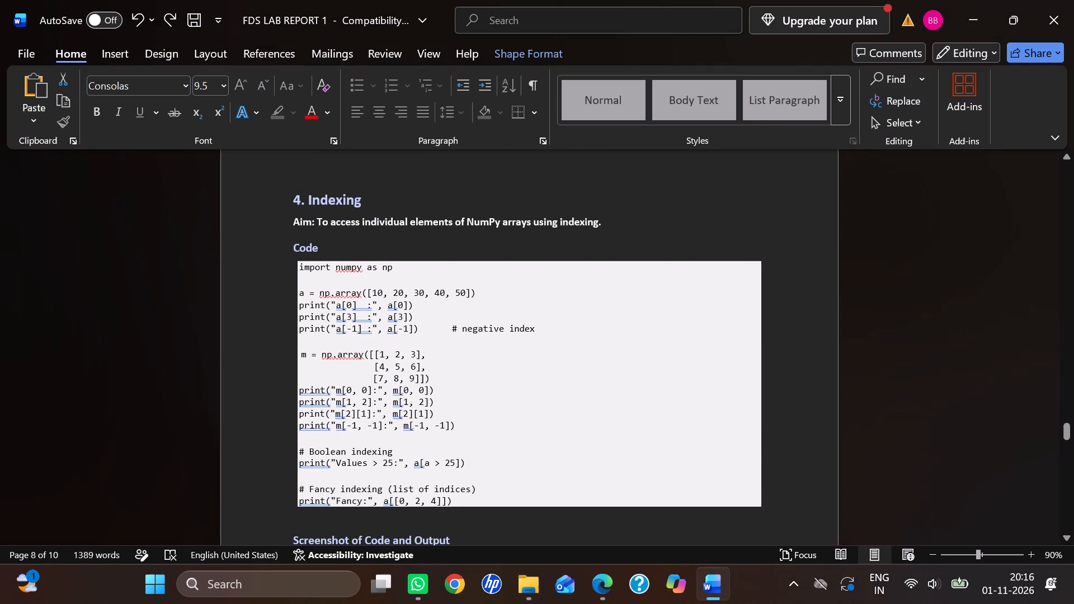
key(Delete)
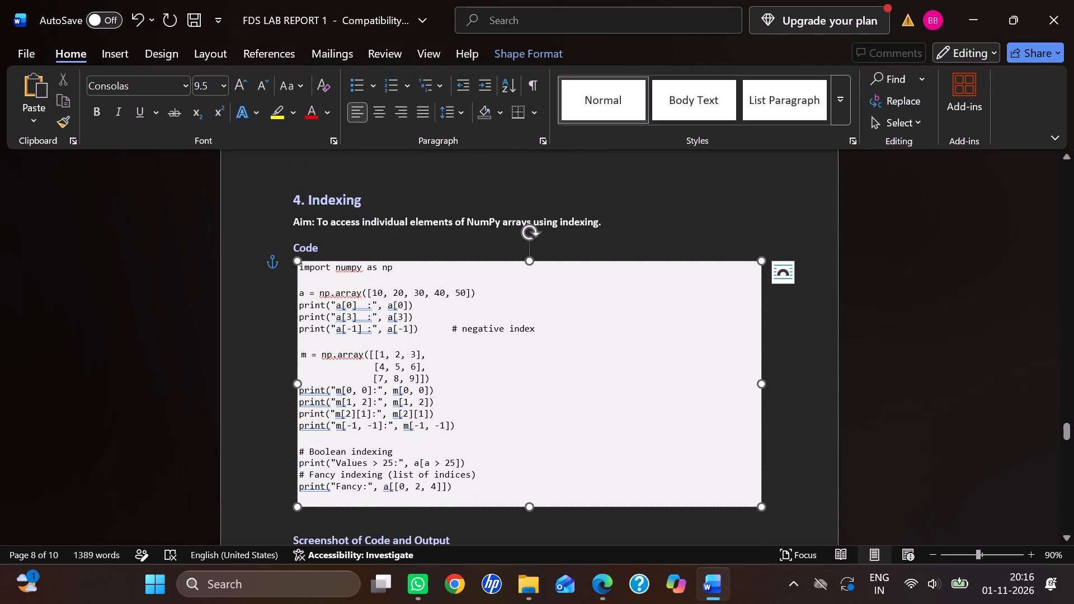
key(Delete)
key(Delete)
key(Delete)
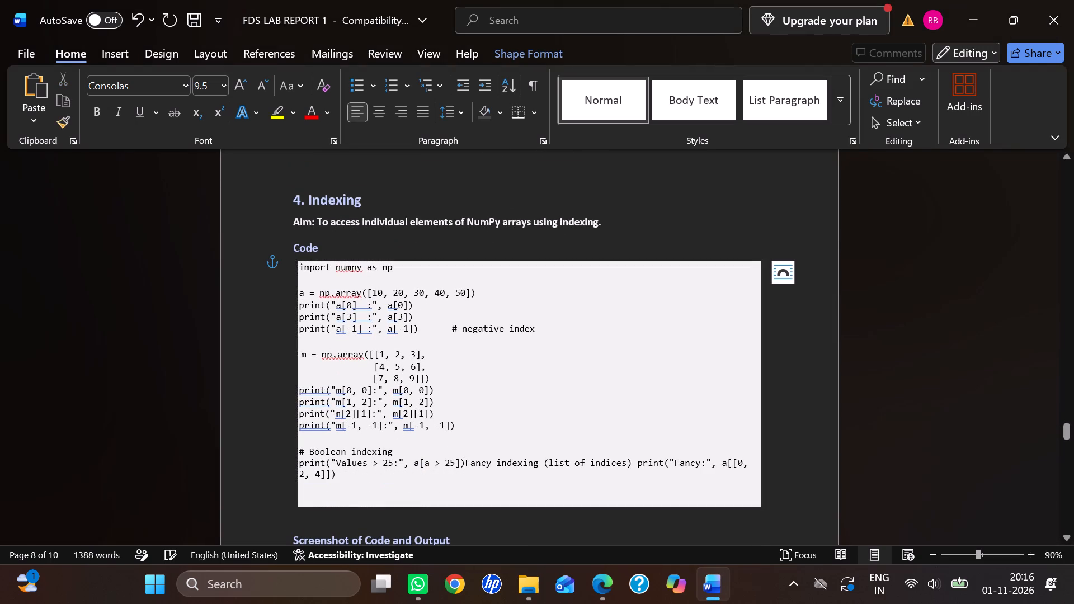
key(Delete)
key(Delete)
key(Delete)
click(538, 339)
key(BackSpace)
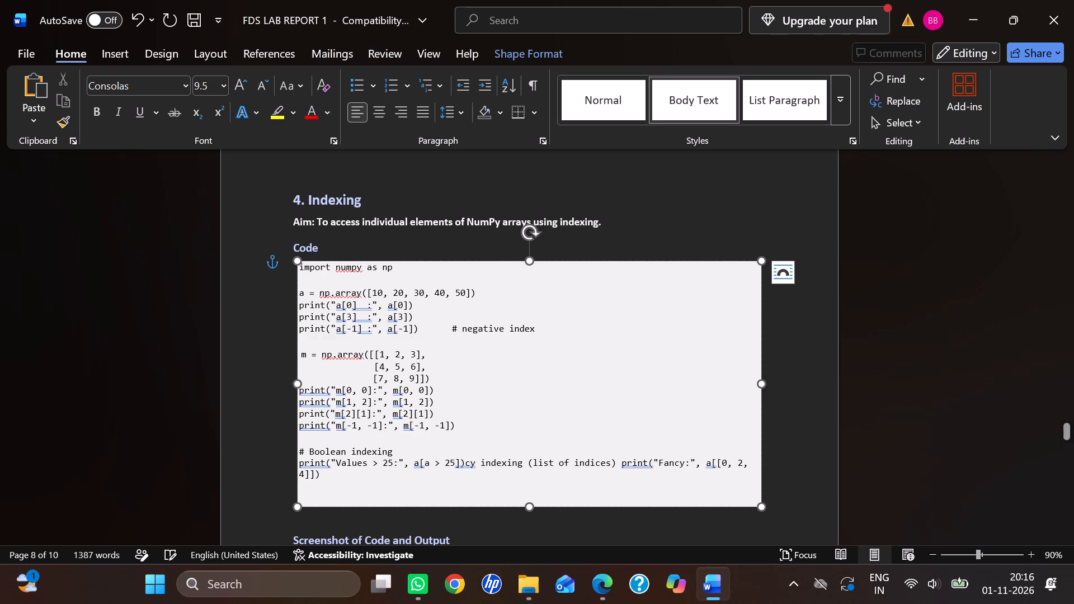
key(BackSpace)
key(BackSpace)
key(BackSpace)
key(BackSpace)
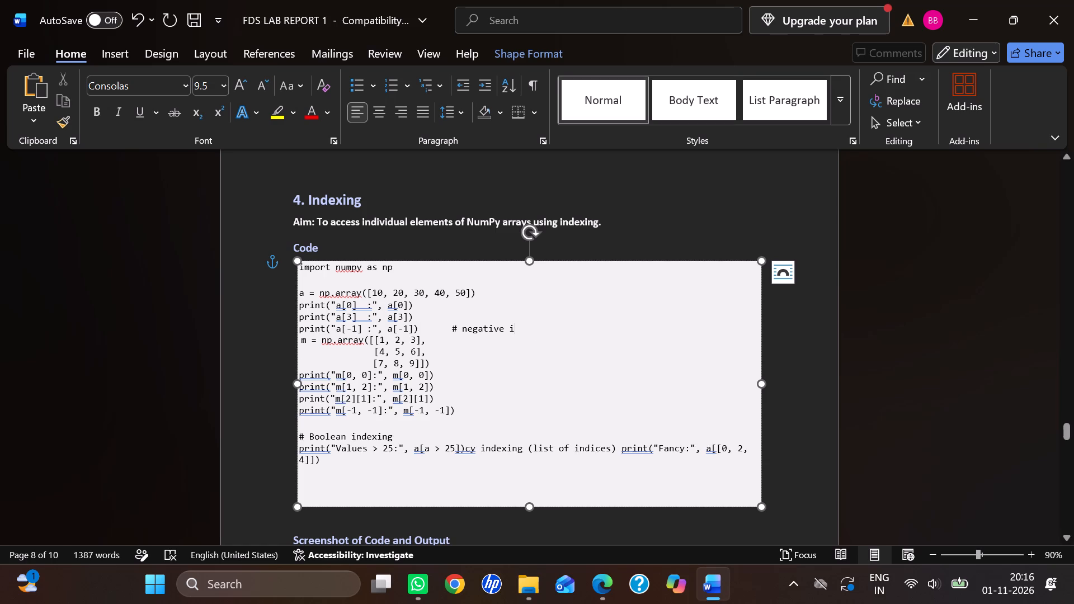
click(553, 487)
key(BackSpace)
key(BackSpace)
key(BackSpace)
key(BackSpace)
key(BackSpace)
key(BackSpace)
key(BackSpace)
key(BackSpace)
key(BackSpace)
key(BackSpace)
key(BackSpace)
key(BackSpace)
key(BackSpace)
key(BackSpace)
key(BackSpace)
key(BackSpace)
key(BackSpace)
key(BackSpace)
key(BackSpace)
key(BackSpace)
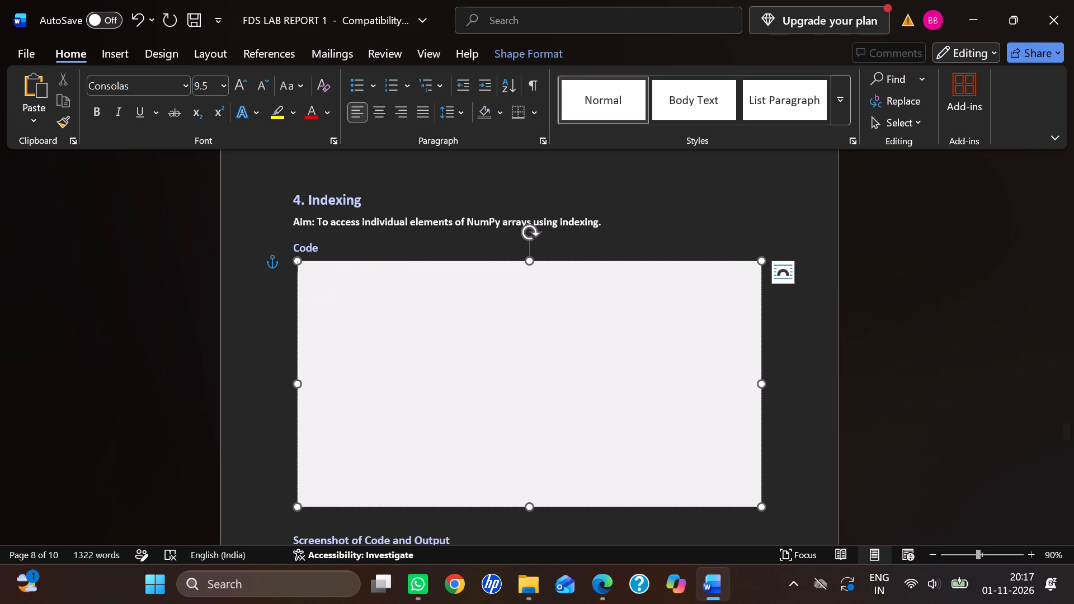
Shrink the emptied code box under the Indexing section's Code heading and delete it.
drag(776, 502, 759, 501)
click(759, 501)
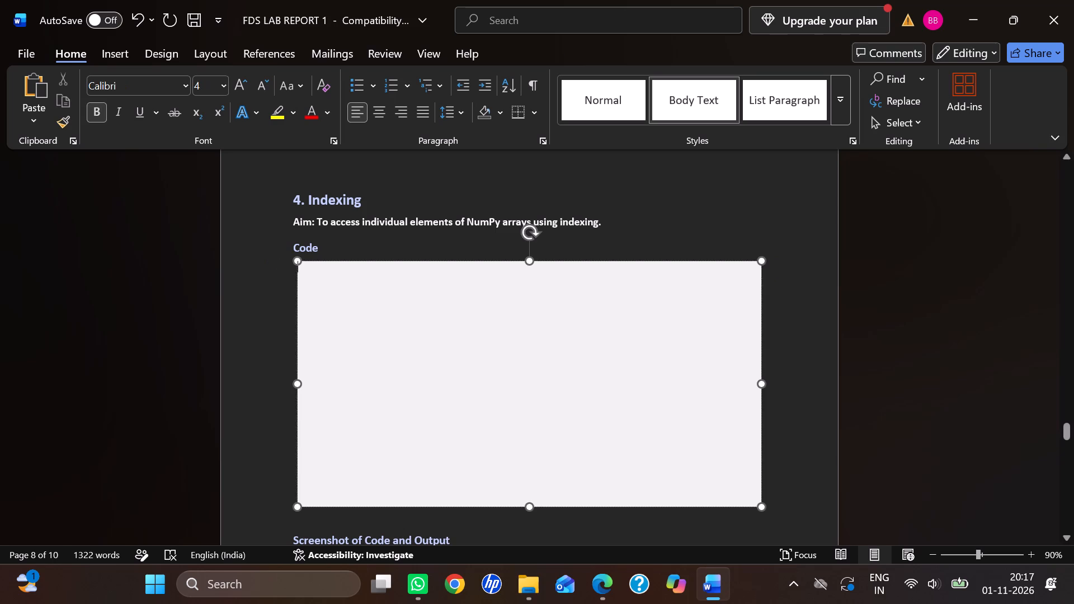
drag(759, 506, 634, 338)
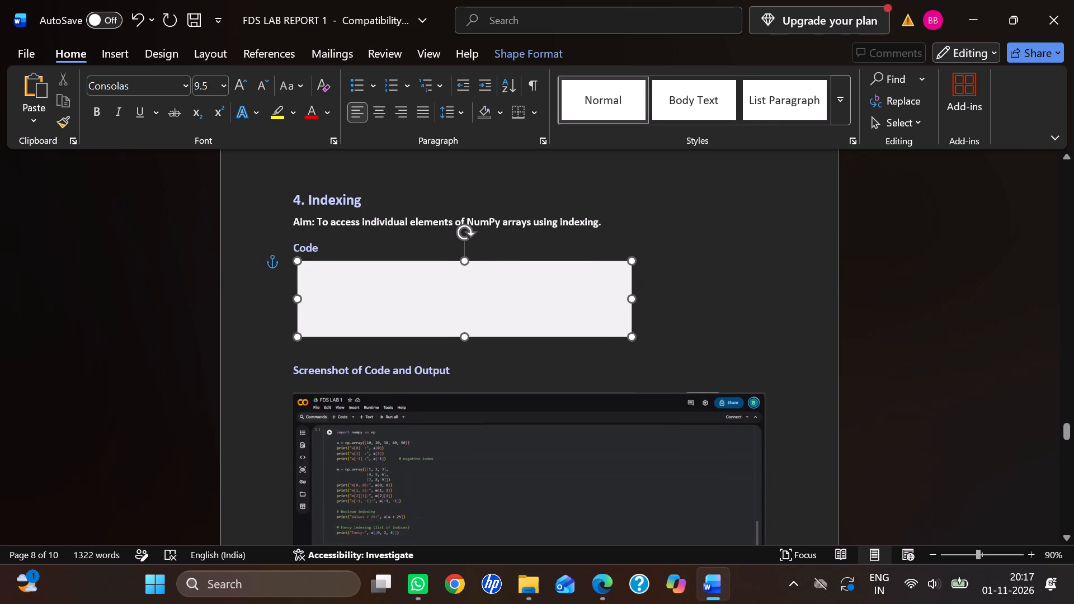
drag(634, 338, 639, 340)
key(Delete)
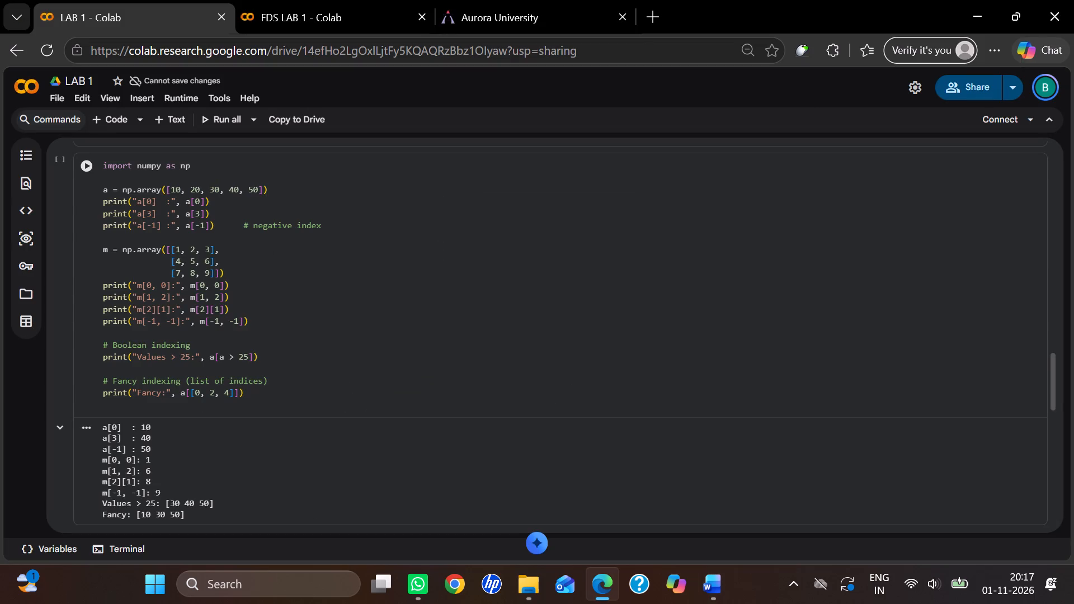
Copy the whole indexing code cell from the LAB 1 notebook in Edge and paste it under the Indexing section's Code heading in Word.
scroll(252, 290, up, 2)
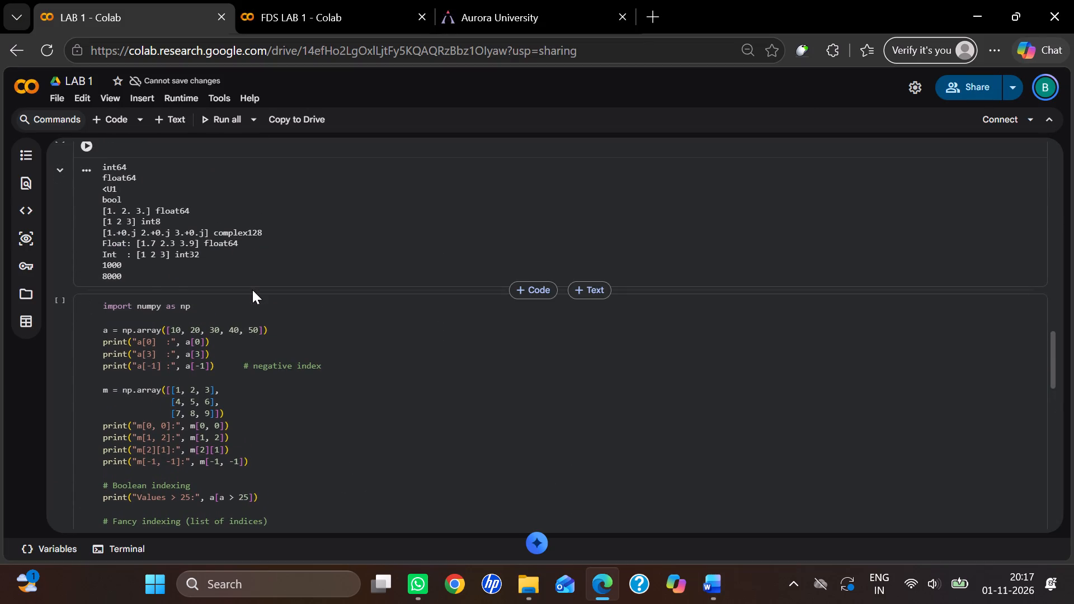
scroll(252, 290, down, 2)
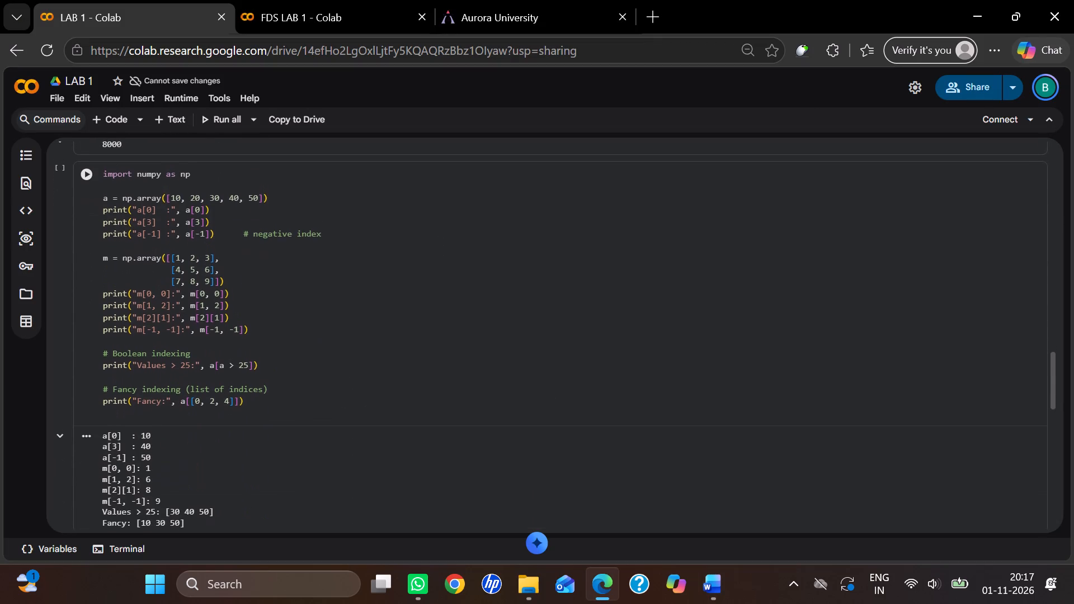
scroll(252, 290, down, 1)
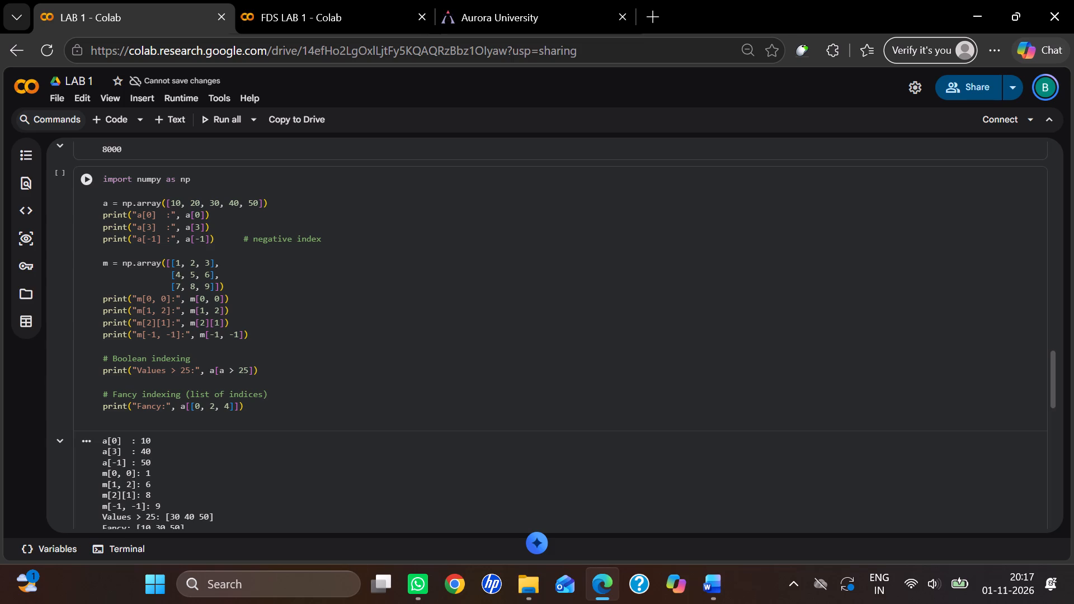
drag(103, 176, 345, 421)
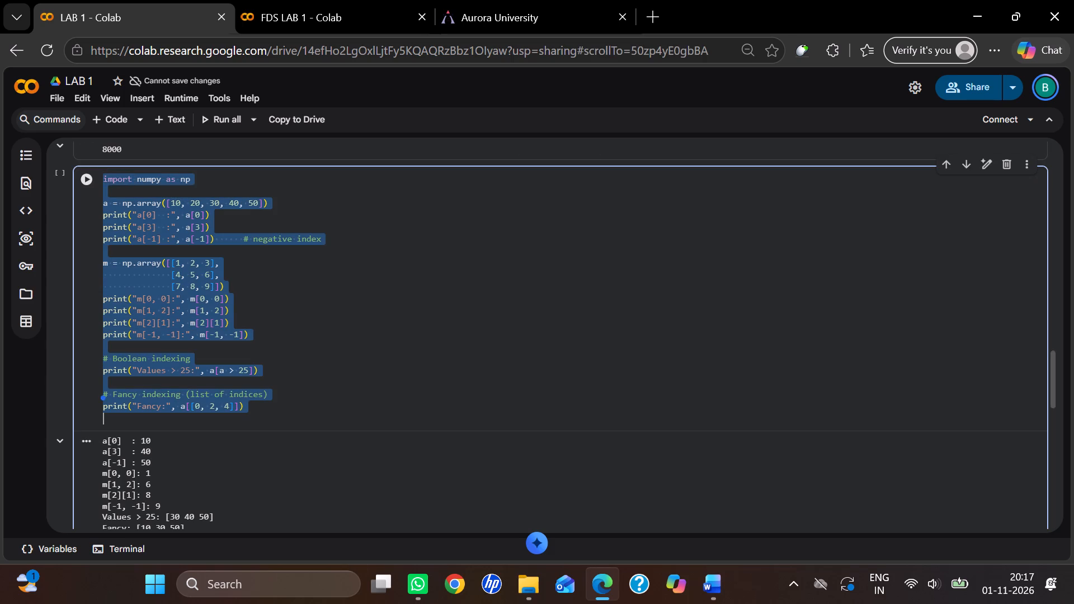
drag(345, 421, 345, 419)
key(ctrl+c)
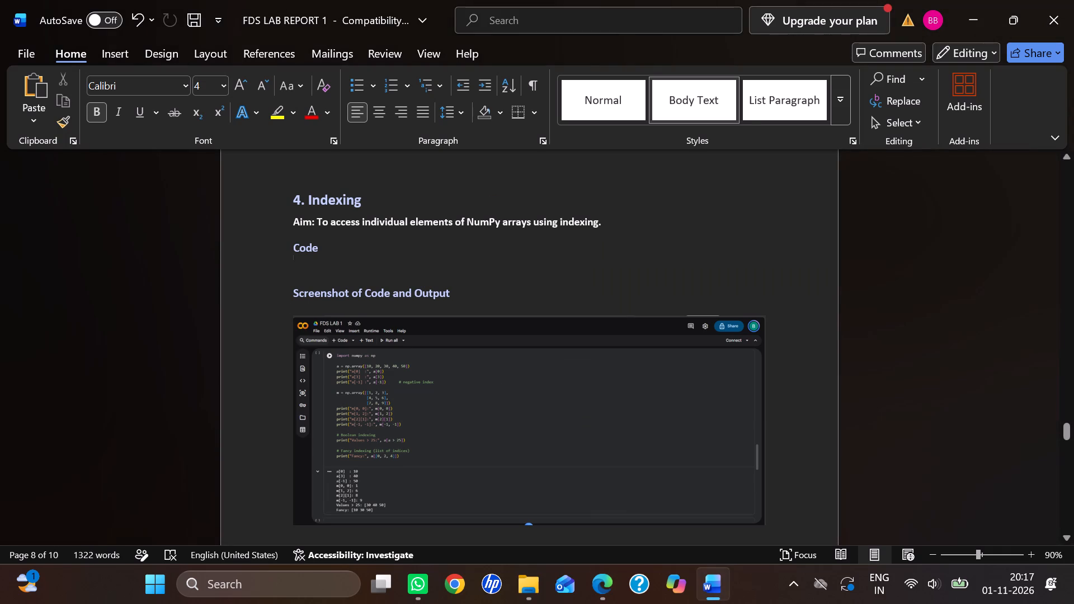
key(ctrl+v)
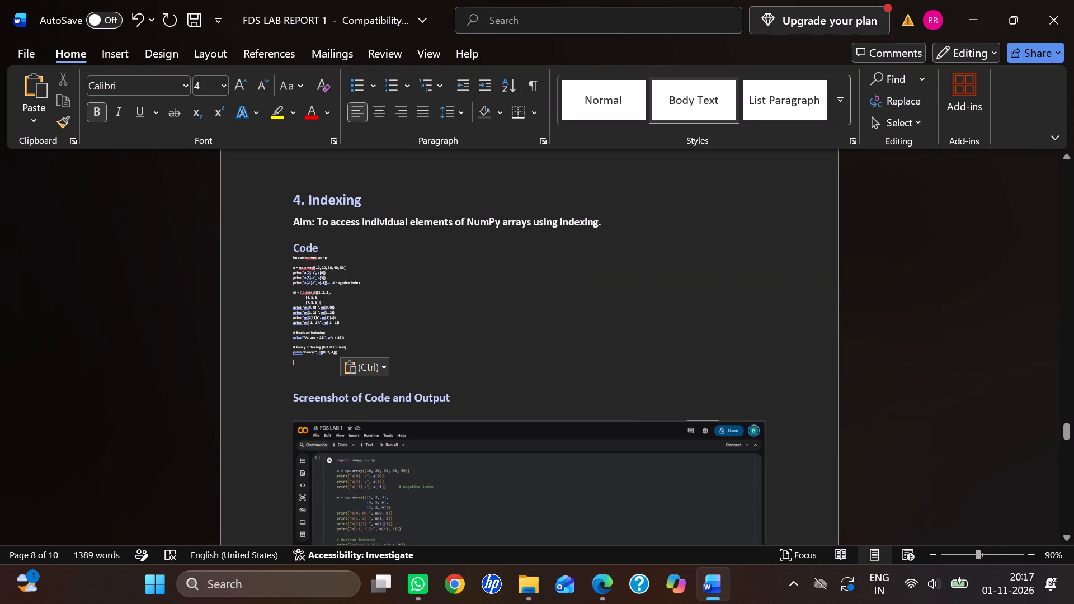
Set the font size of the pasted indexing code to 14.
drag(293, 263, 356, 315)
click(356, 315)
drag(290, 257, 370, 344)
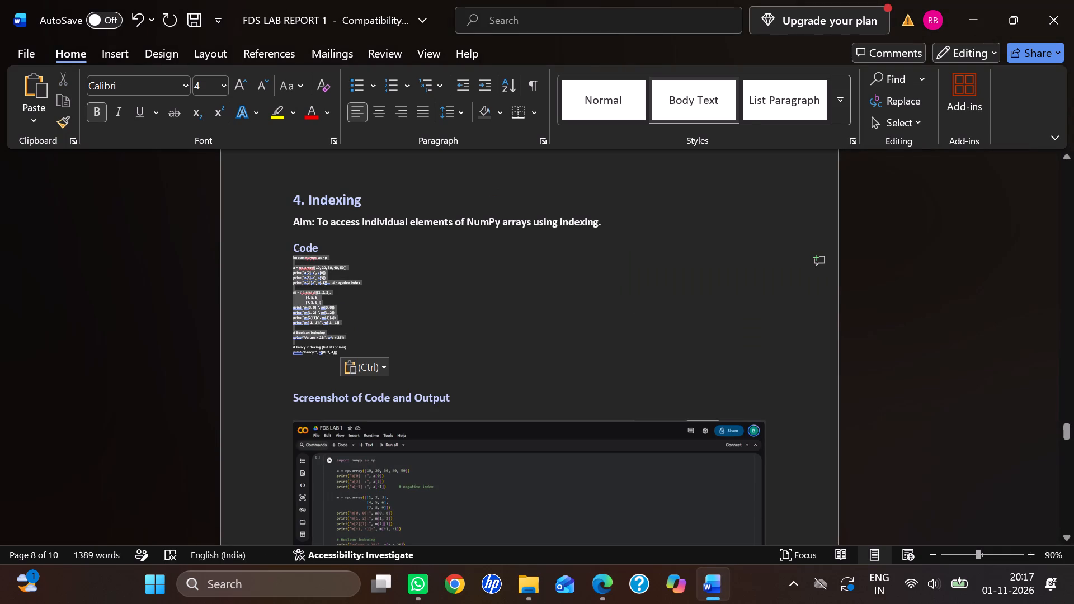
drag(370, 344, 388, 351)
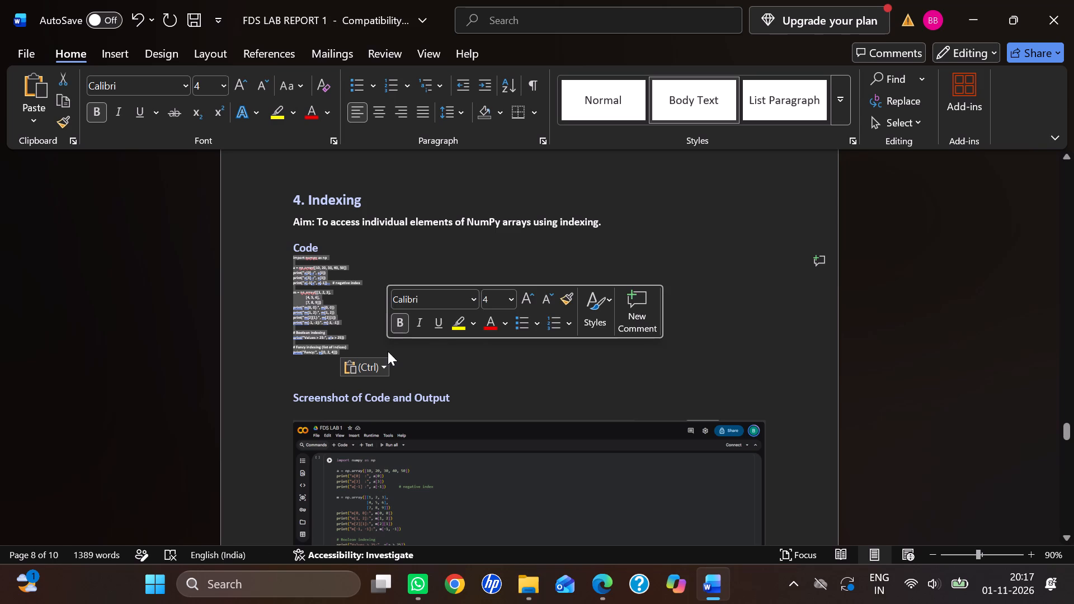
click(512, 301)
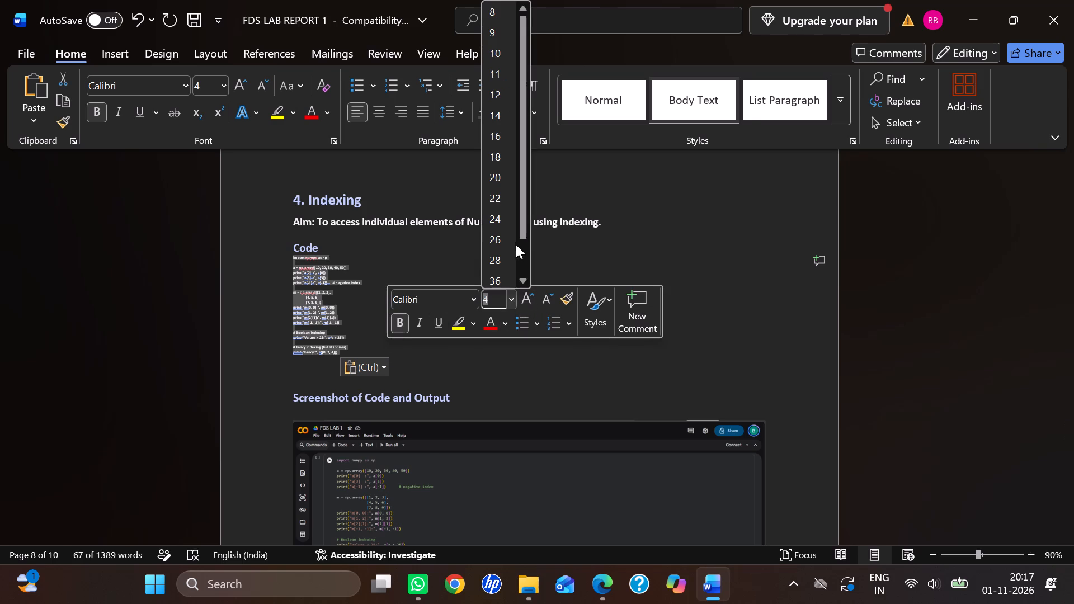
click(493, 114)
click(373, 316)
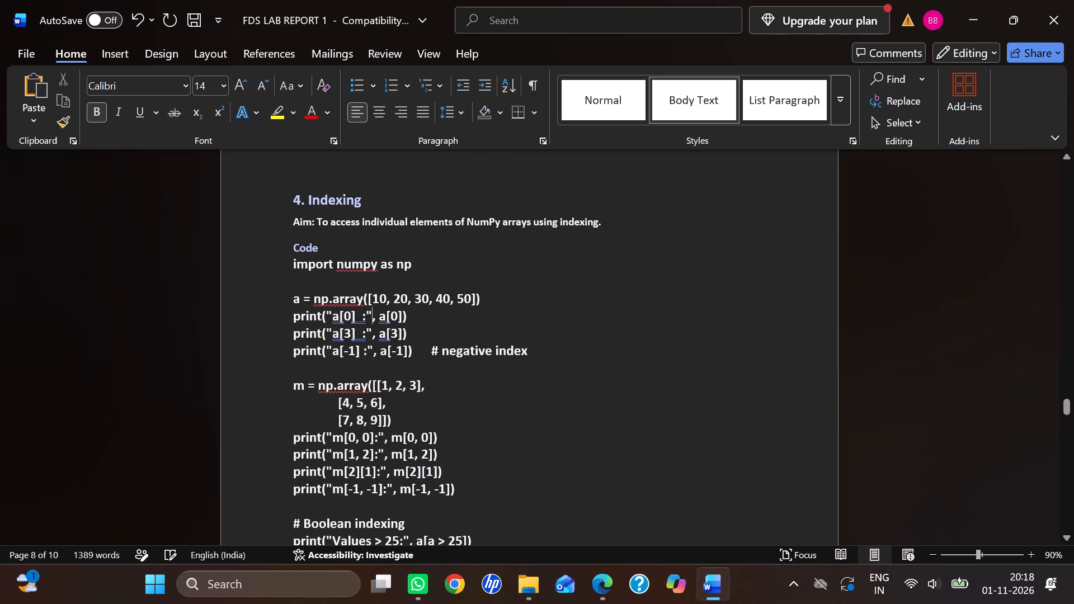
Set the Indexing section's Code heading to font size 22 and add a colon at its end.
drag(326, 252, 290, 254)
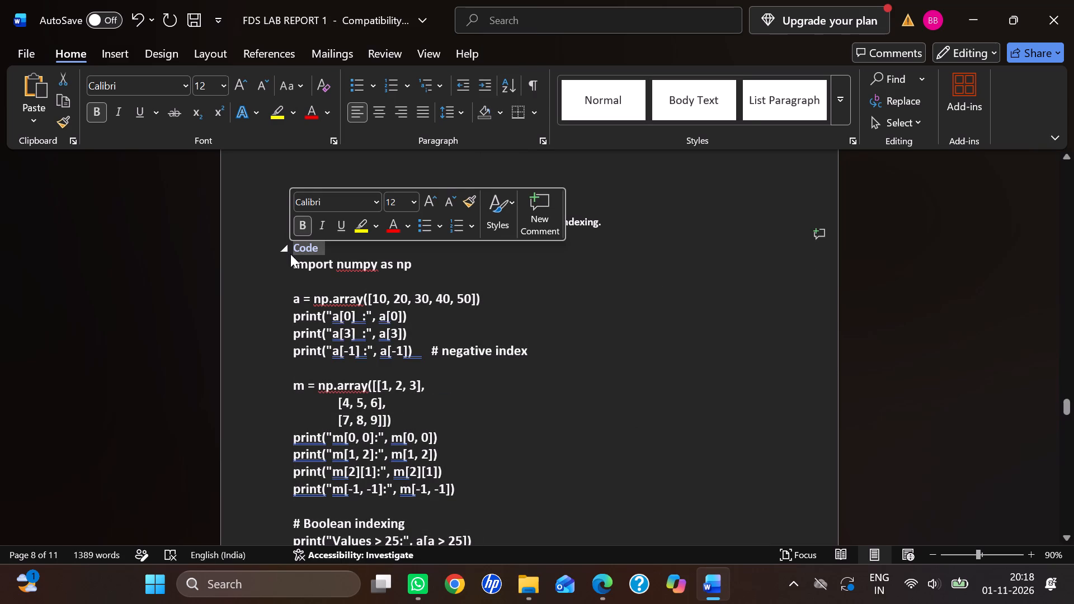
click(415, 203)
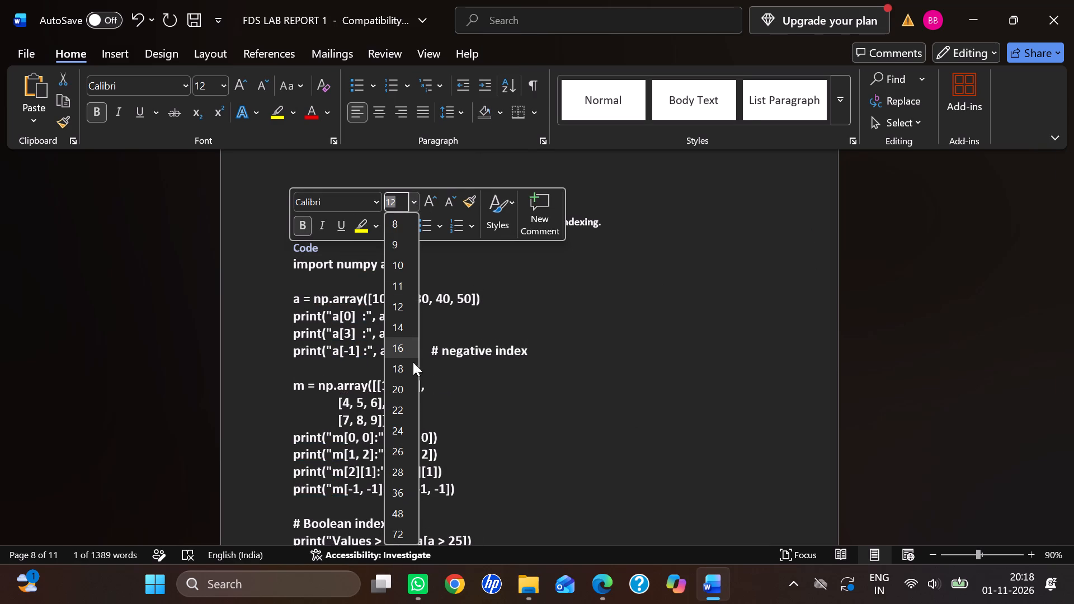
click(402, 407)
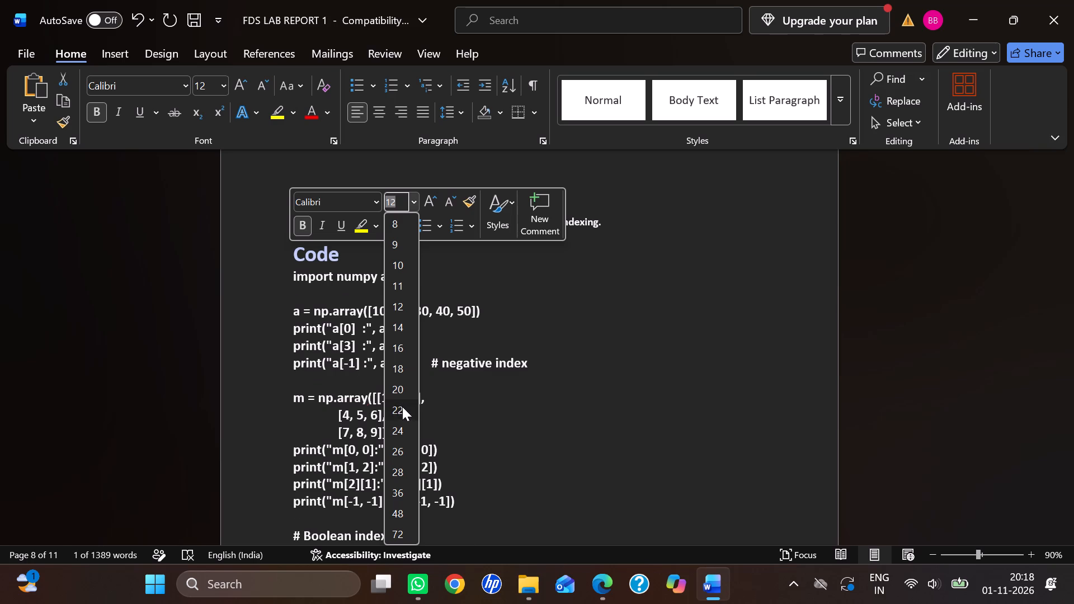
click(348, 275)
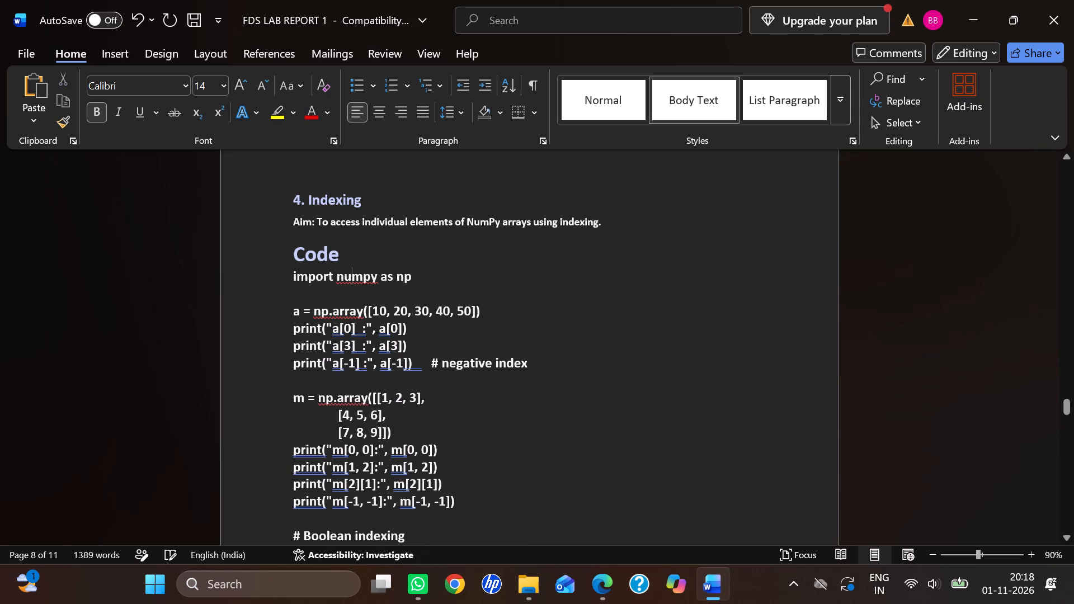
click(341, 259)
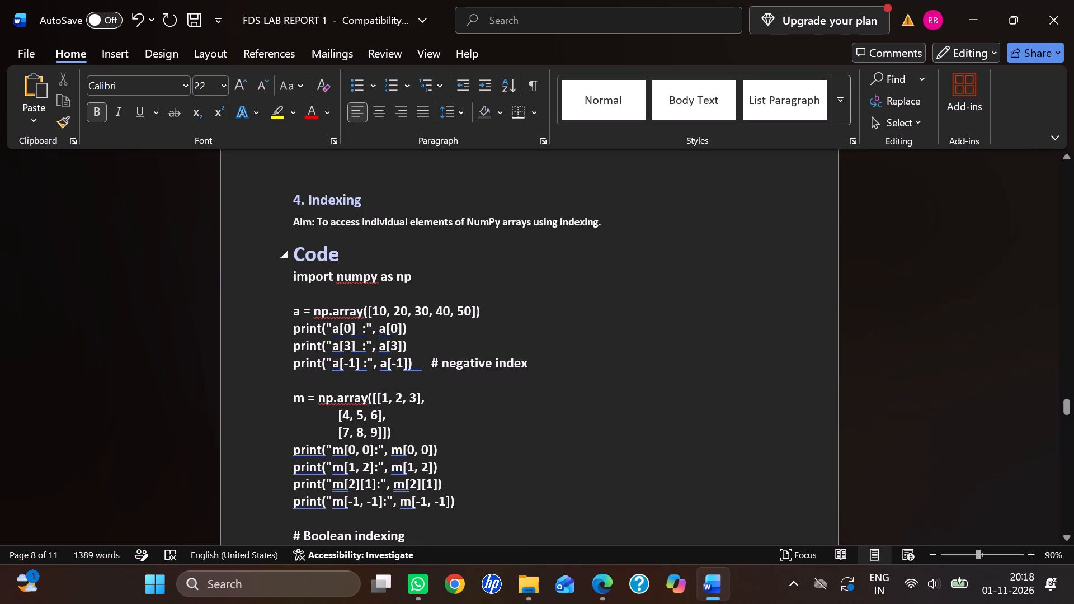
key(shift+colon)
Slightly enlarge the Indexing section's code and output screenshot on page 9, keeping its proportions.
scroll(323, 328, down, 3)
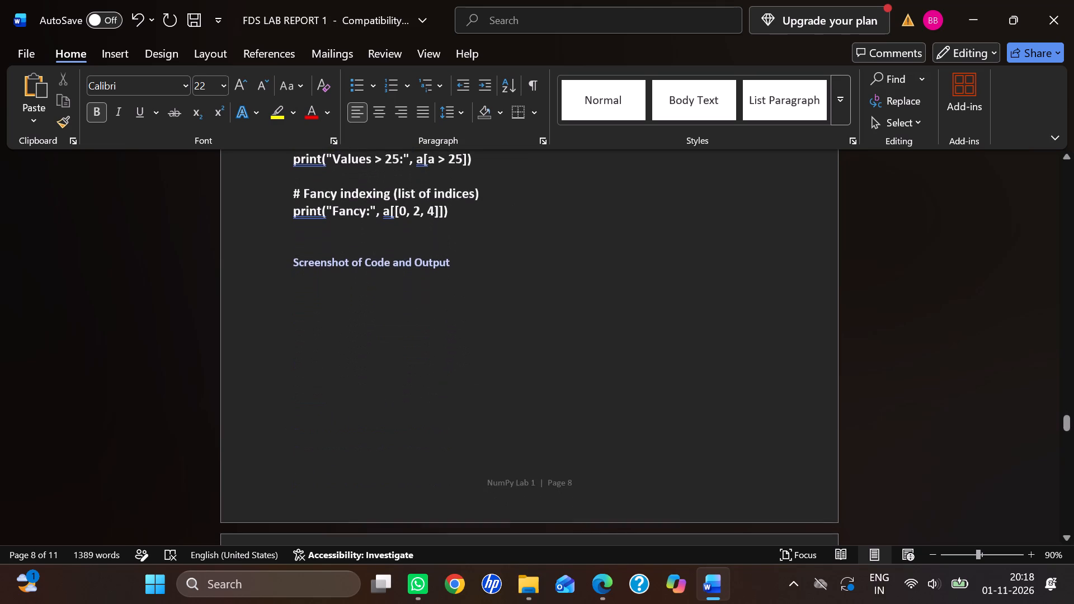
scroll(323, 328, down, 3)
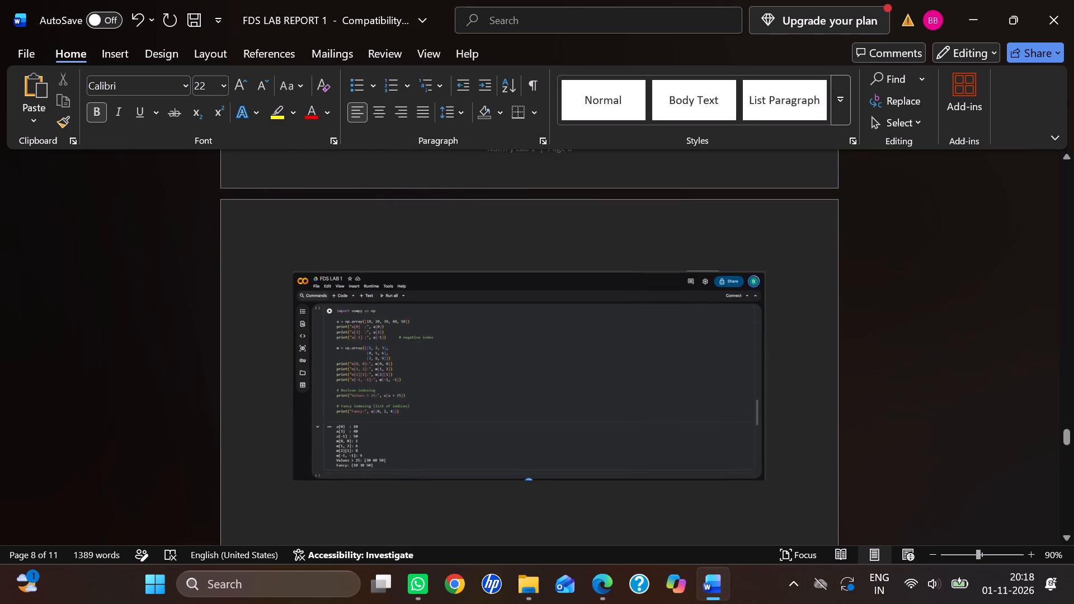
scroll(323, 328, up, 3)
scroll(323, 328, down, 1)
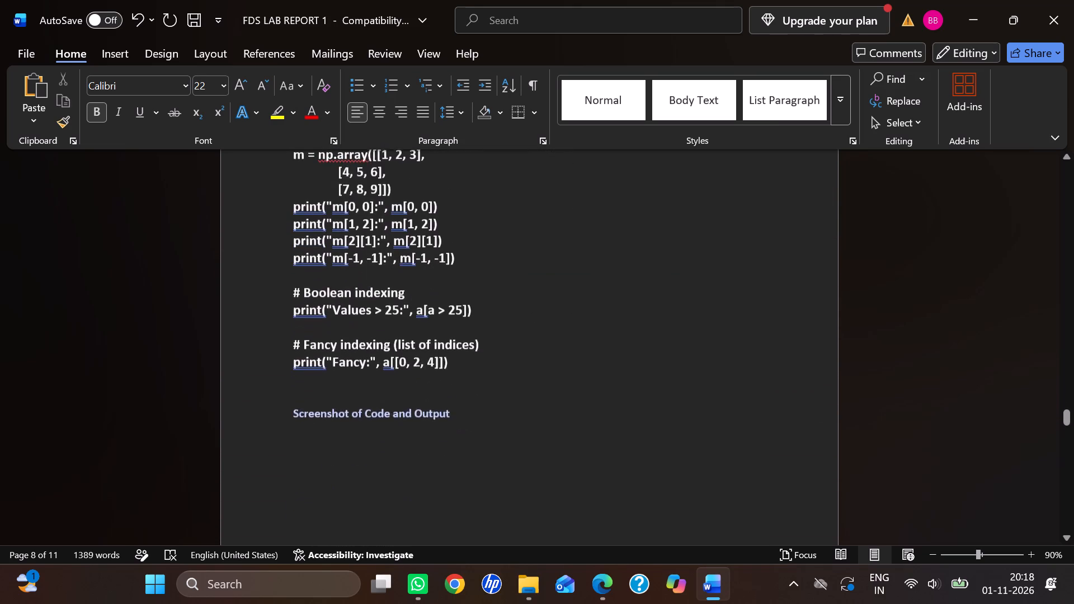
scroll(323, 328, down, 1)
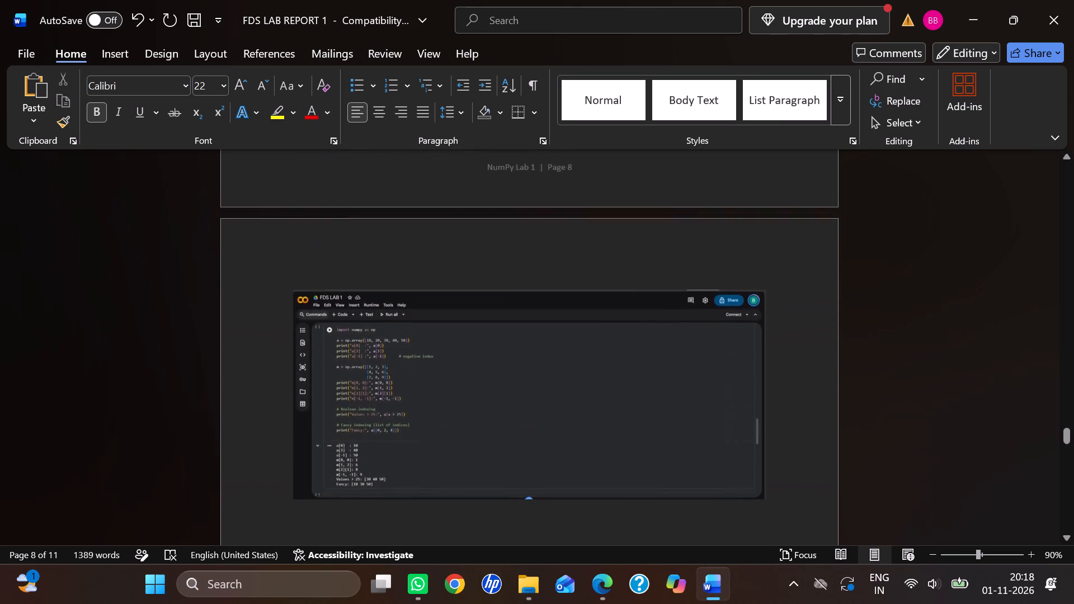
scroll(323, 328, down, 3)
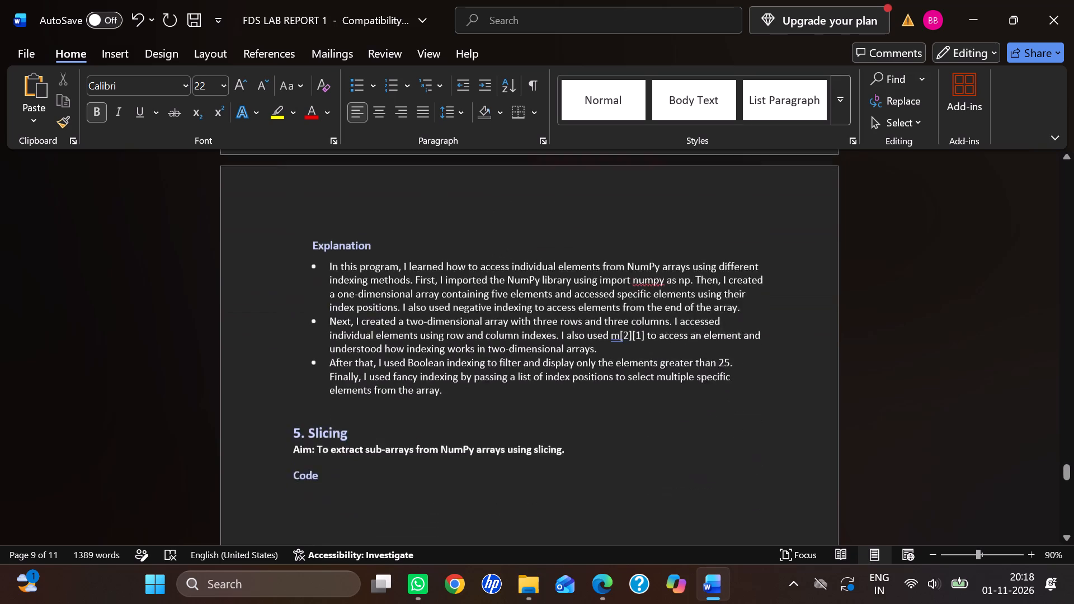
scroll(323, 328, up, 3)
scroll(323, 328, down, 1)
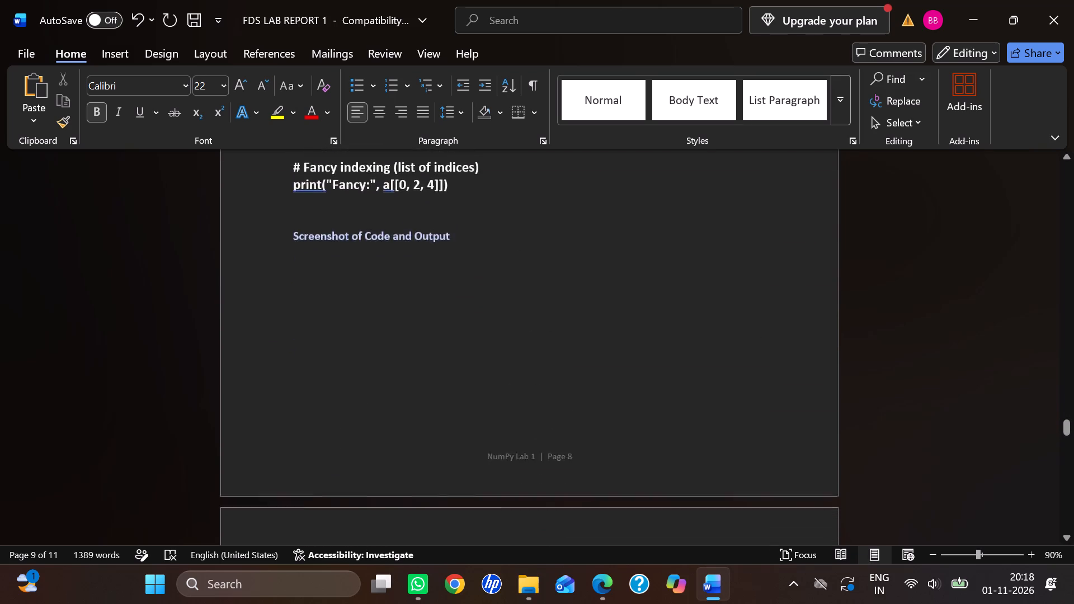
scroll(323, 328, down, 1)
click(387, 324)
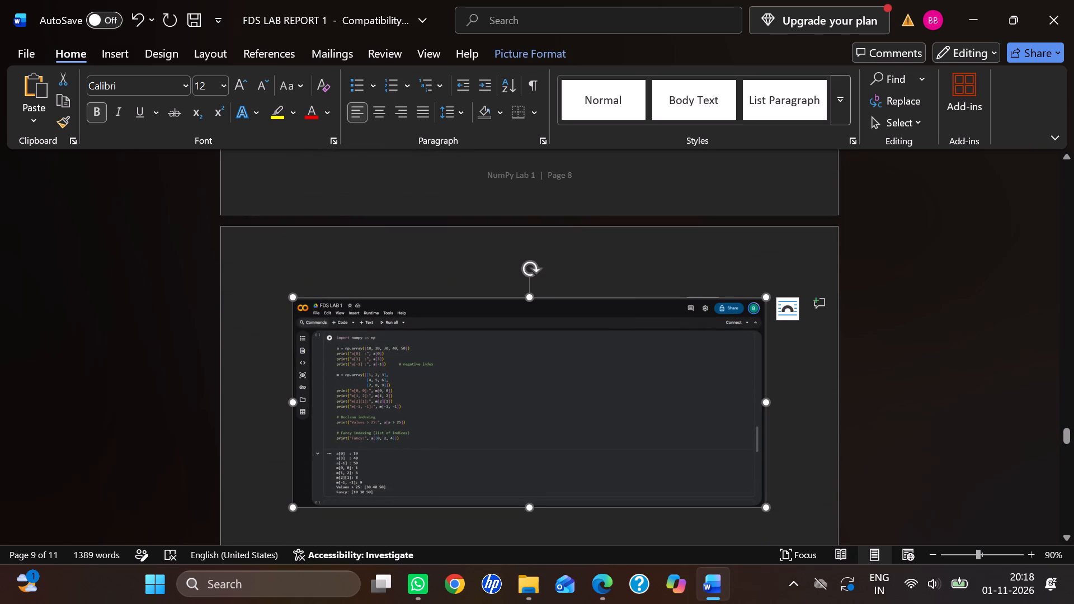
drag(769, 506, 759, 501)
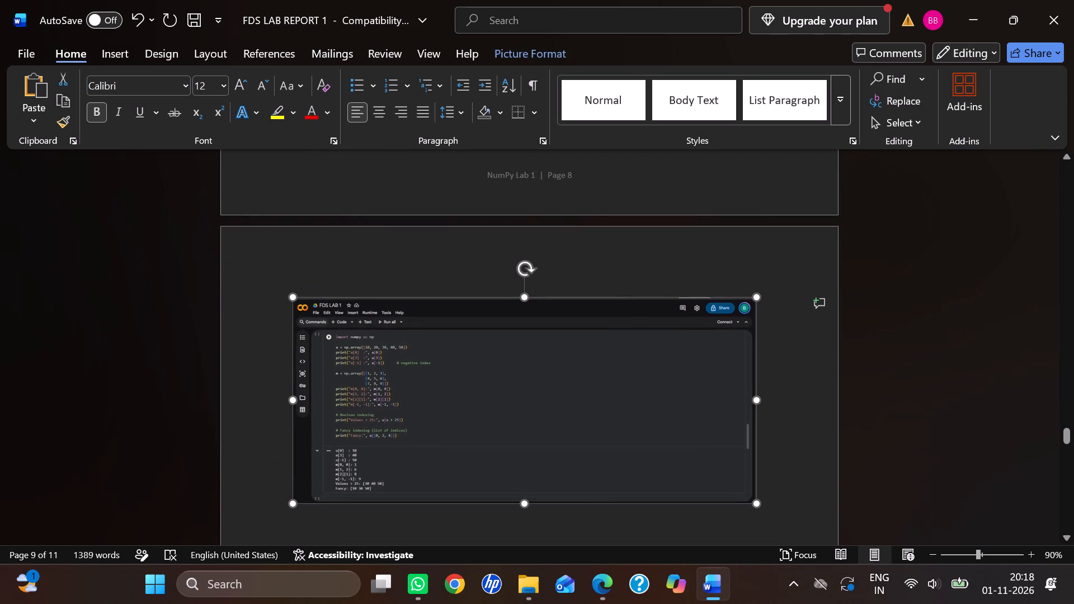
drag(759, 501, 776, 507)
click(794, 501)
Try to pull the Indexing section's Explanation heading up toward the screenshot on page 9.
scroll(794, 501, down, 1)
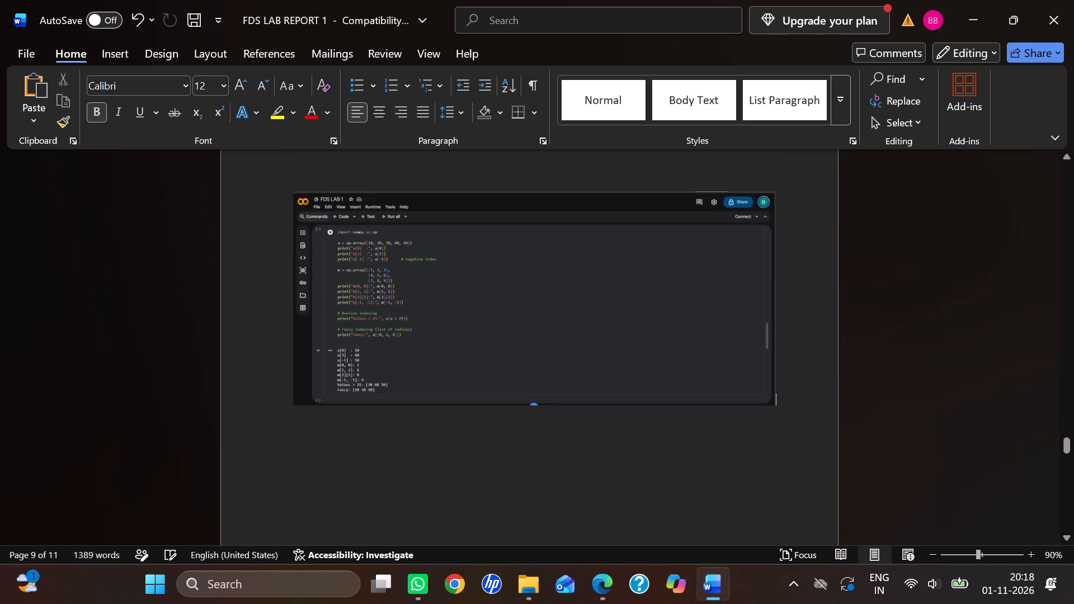
scroll(794, 501, down, 2)
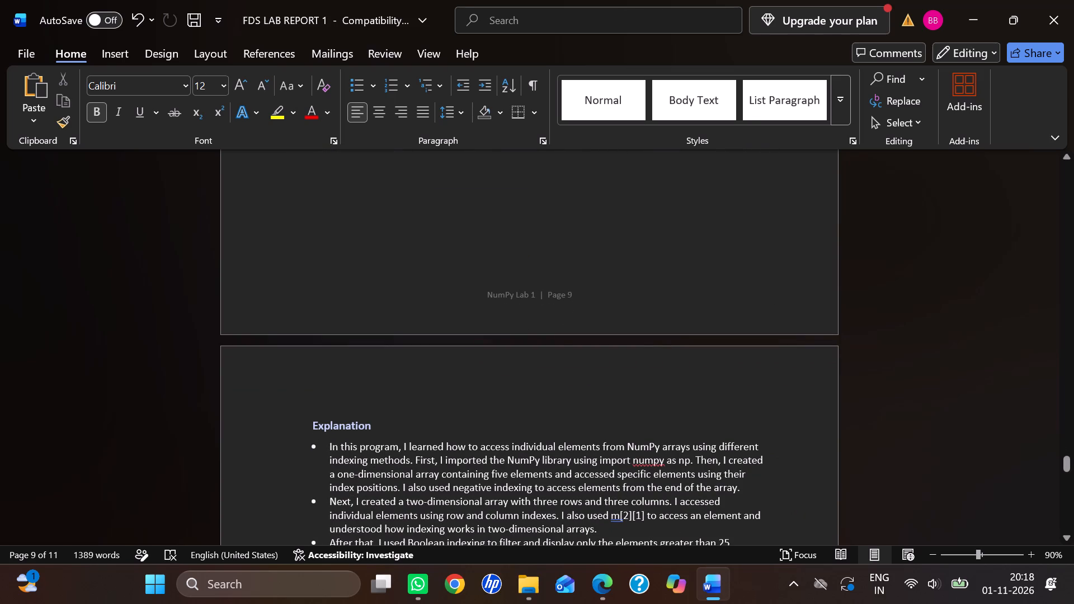
click(310, 423)
key(BackSpace)
key(BackSpace)
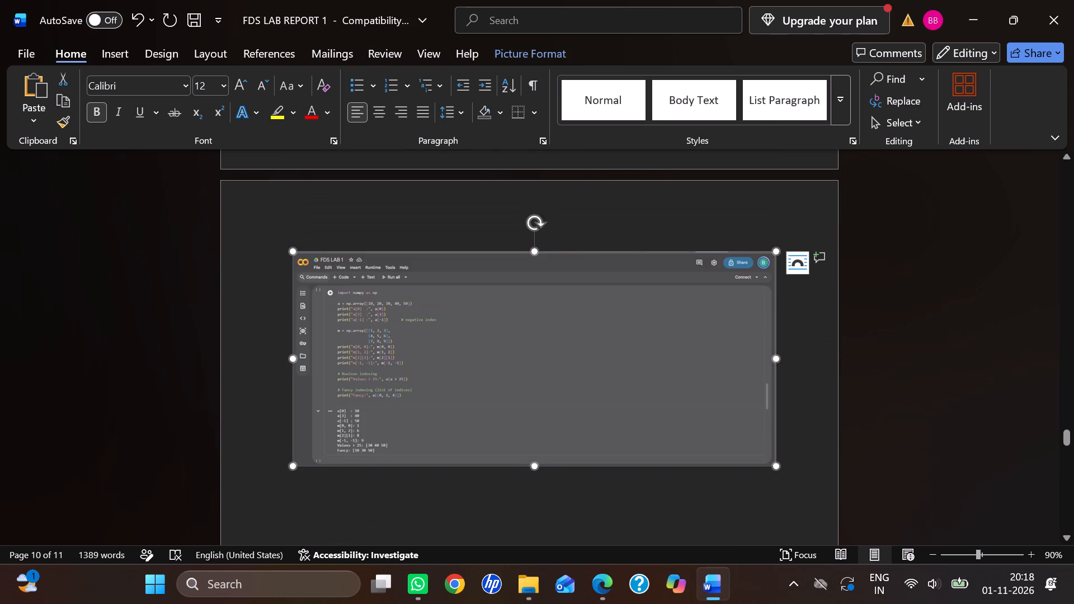
Insert blank lines directly below the Indexing section's screenshot on page 9.
click(478, 366)
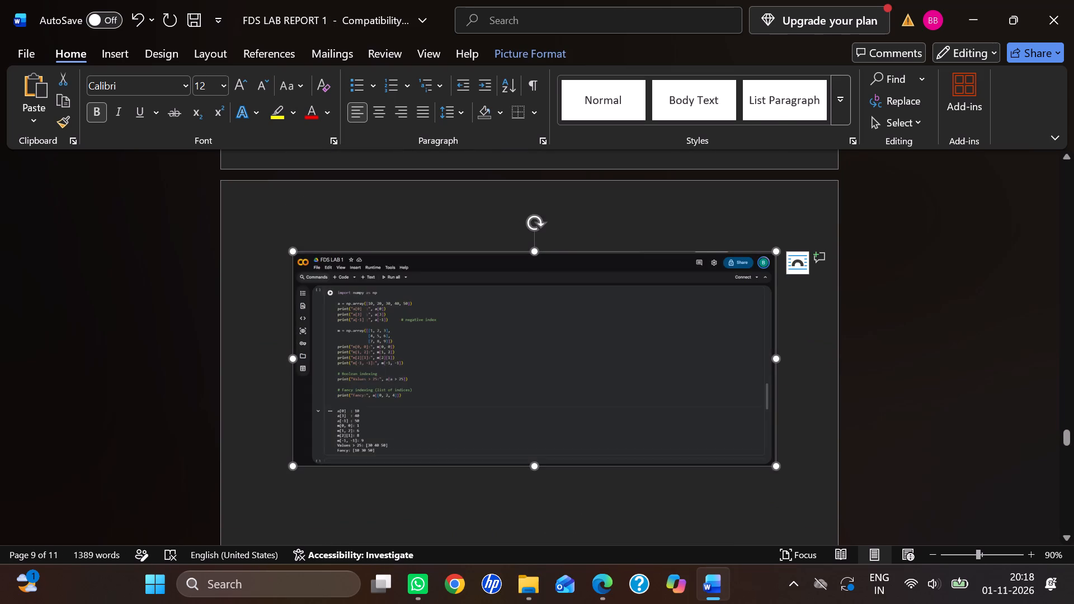
scroll(579, 355, down, 1)
click(682, 326)
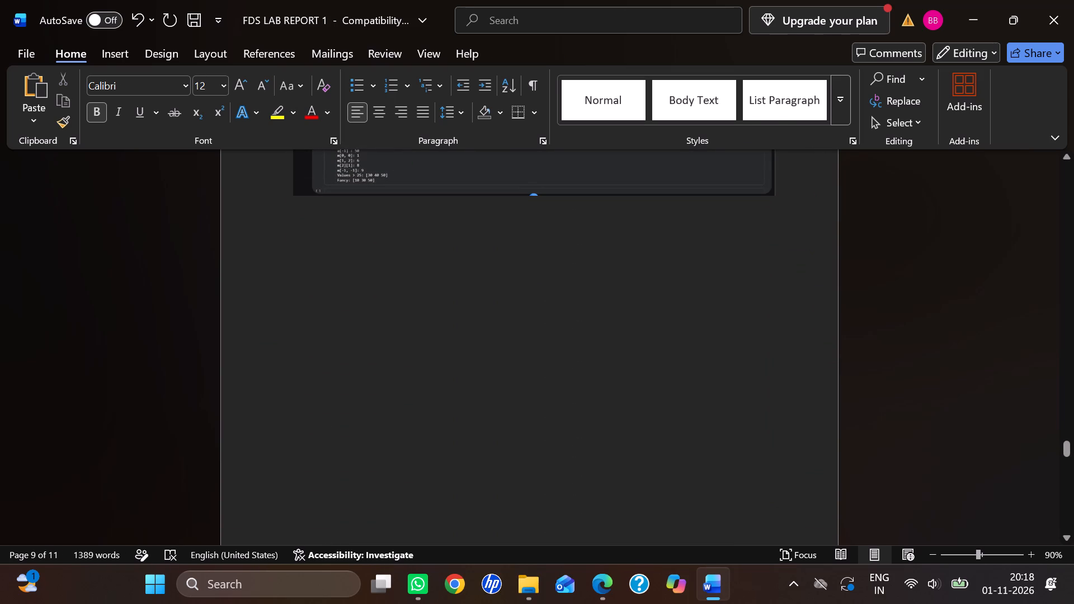
key(Return)
key(Return)
key(Return)
Erase the code text inside the NumPy Data Types section's code box on page 6.
scroll(767, 296, down, 2)
scroll(505, 312, down, 1)
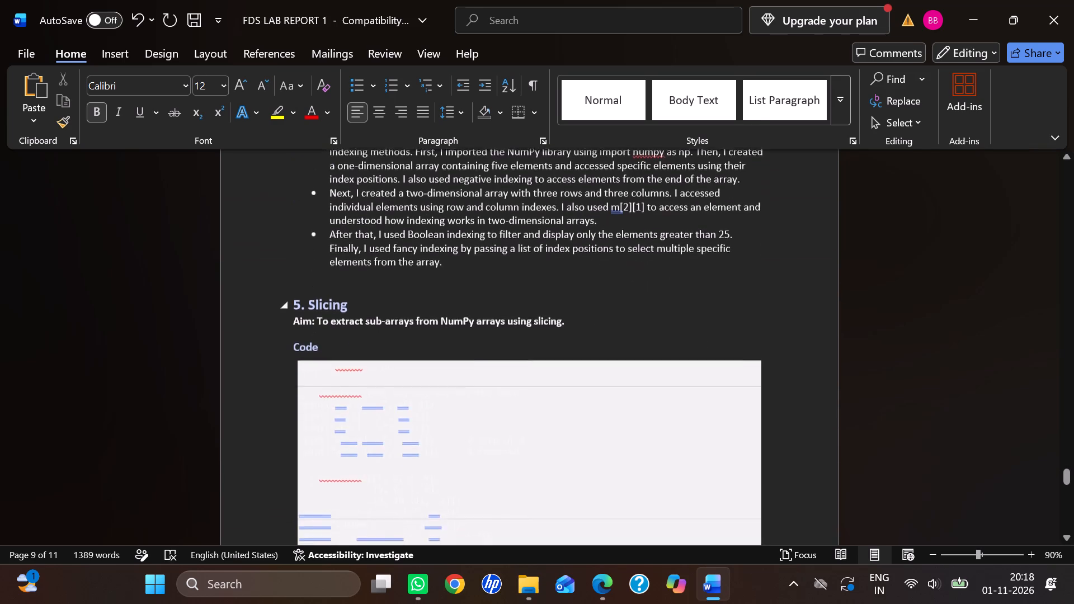
scroll(505, 312, up, 5)
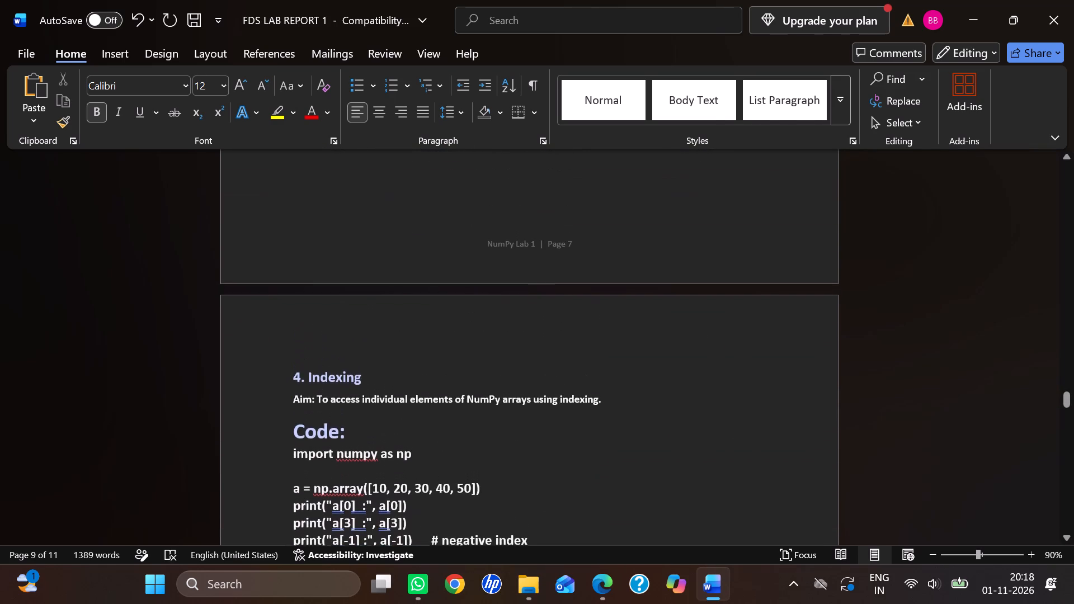
scroll(609, 369, down, 1)
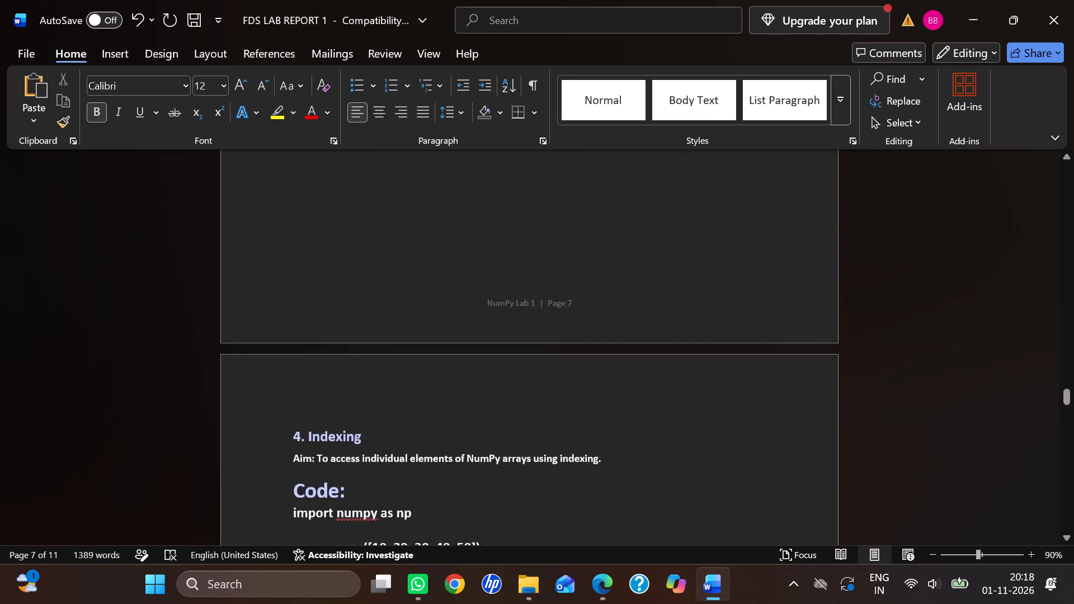
scroll(609, 369, down, 2)
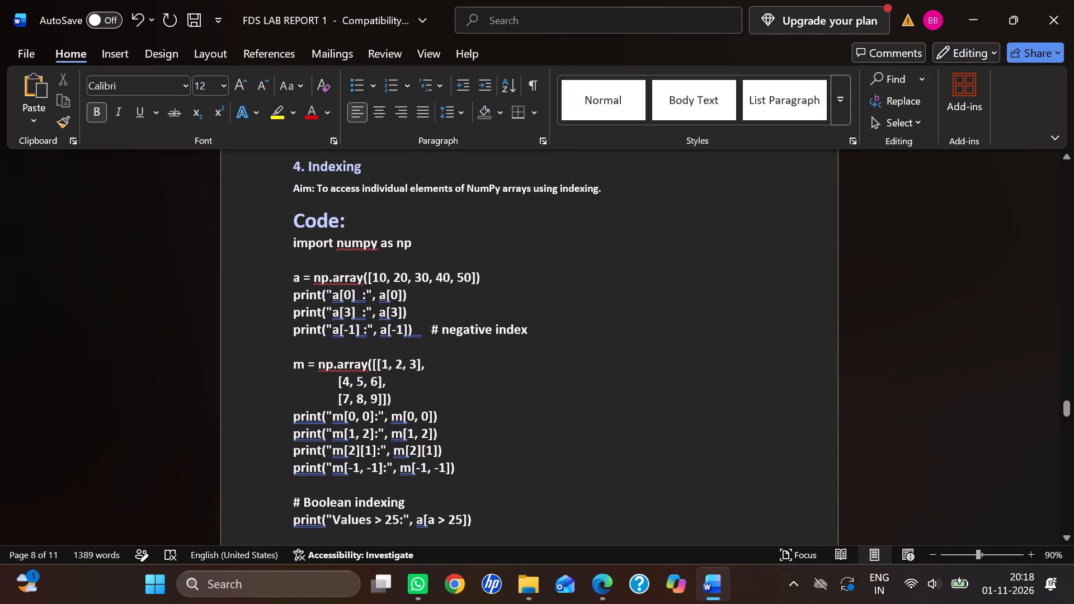
scroll(609, 369, up, 3)
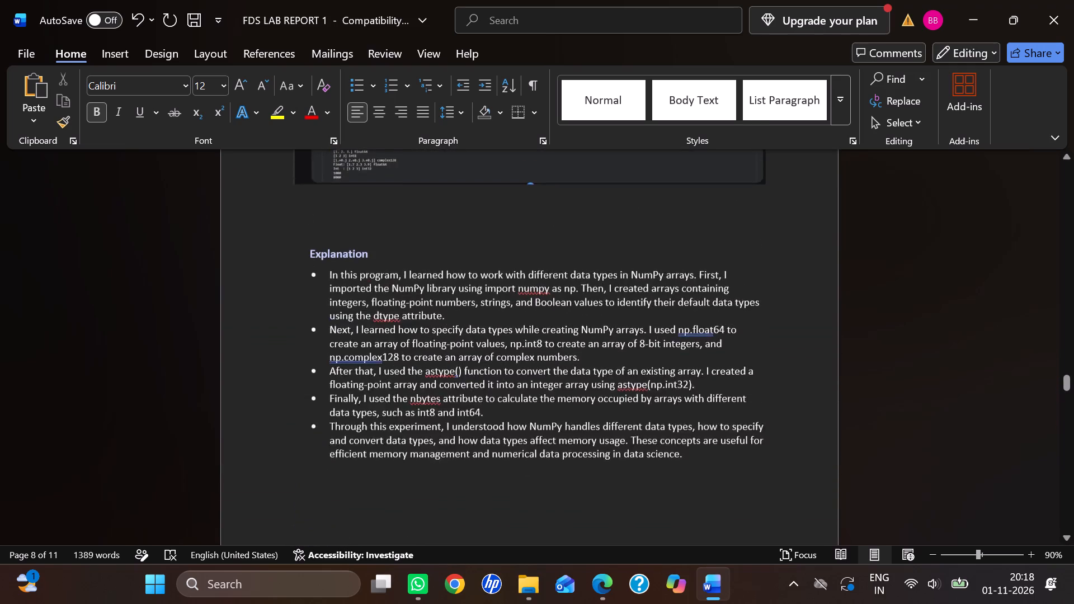
scroll(609, 369, up, 4)
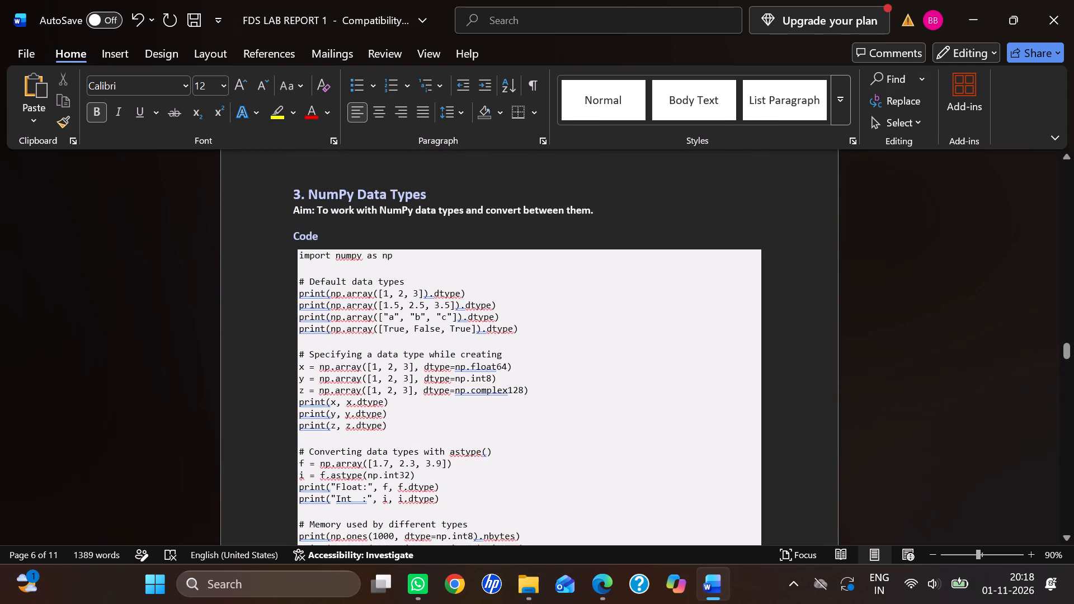
scroll(502, 405, down, 1)
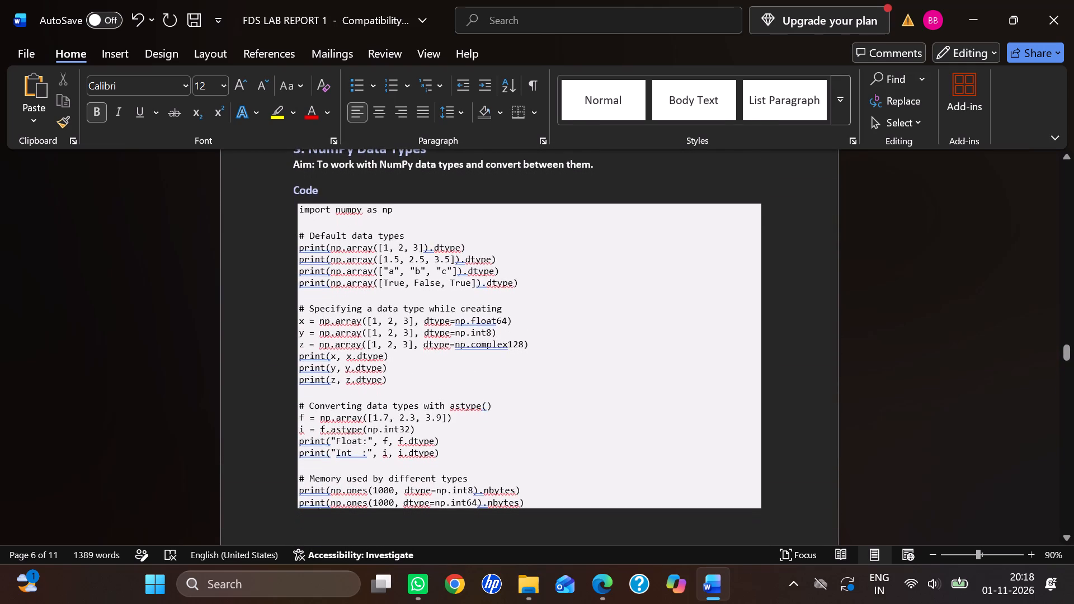
drag(535, 493, 494, 359)
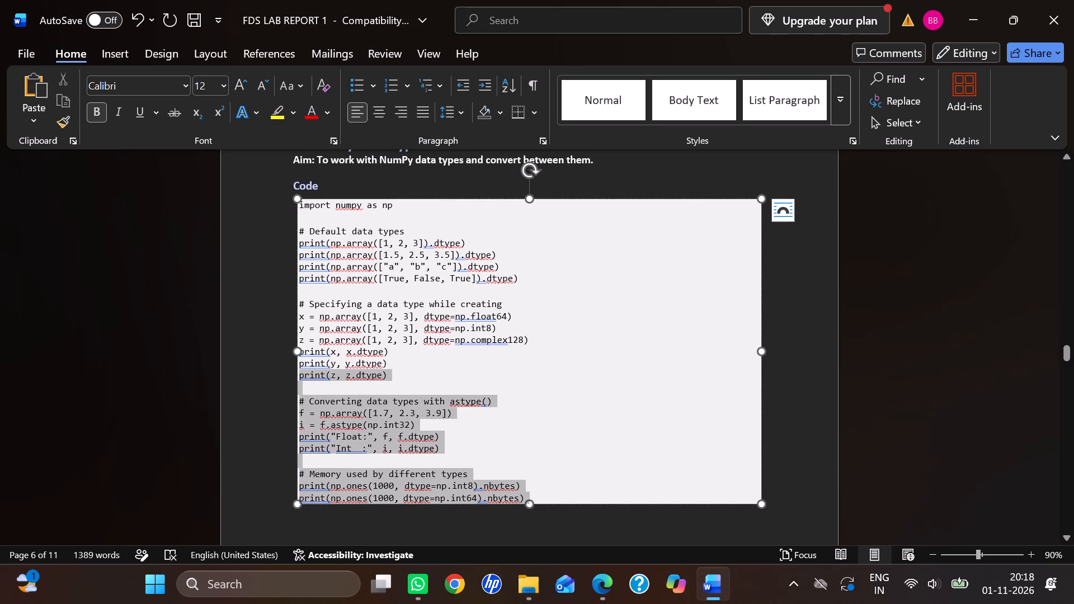
drag(494, 359, 478, 286)
key(BackSpace)
drag(515, 275, 327, 221)
key(BackSpace)
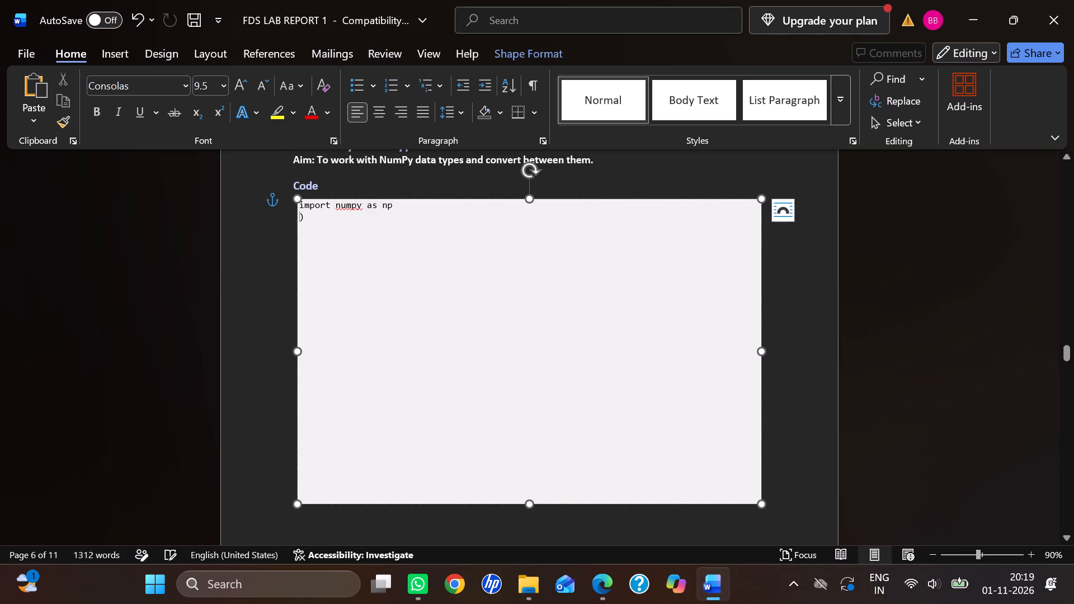
drag(403, 208, 301, 209)
key(BackSpace)
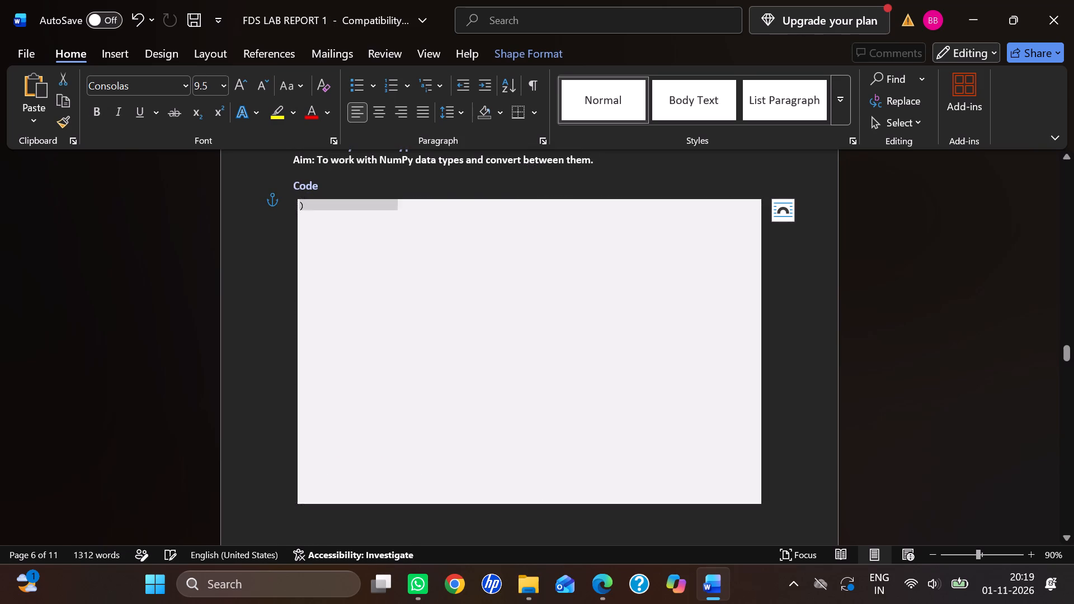
Delete the emptied code box under the NumPy Data Types section's Code heading.
click(759, 503)
key(BackSpace)
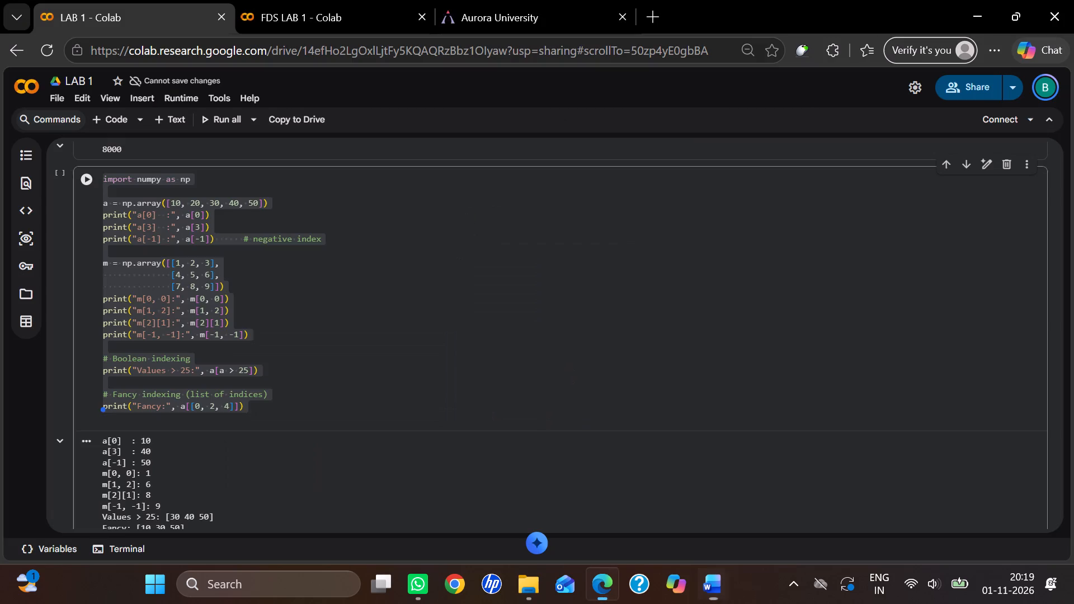
Copy the full NumPy data types code cell, from the numpy import to the last nbytes line, in the LAB 1 notebook.
click(288, 327)
scroll(288, 327, up, 3)
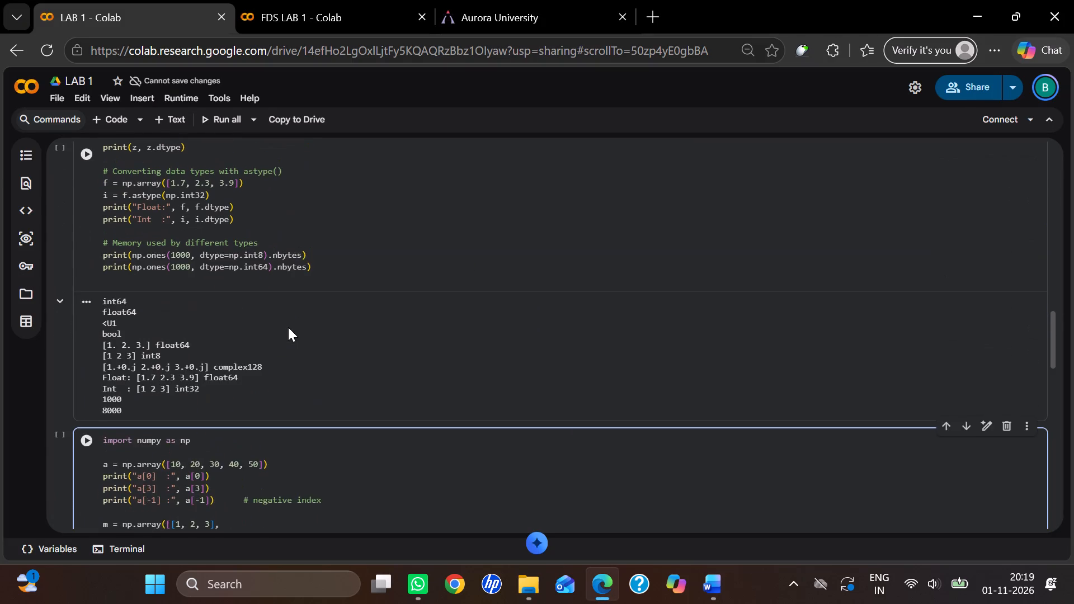
scroll(288, 327, up, 4)
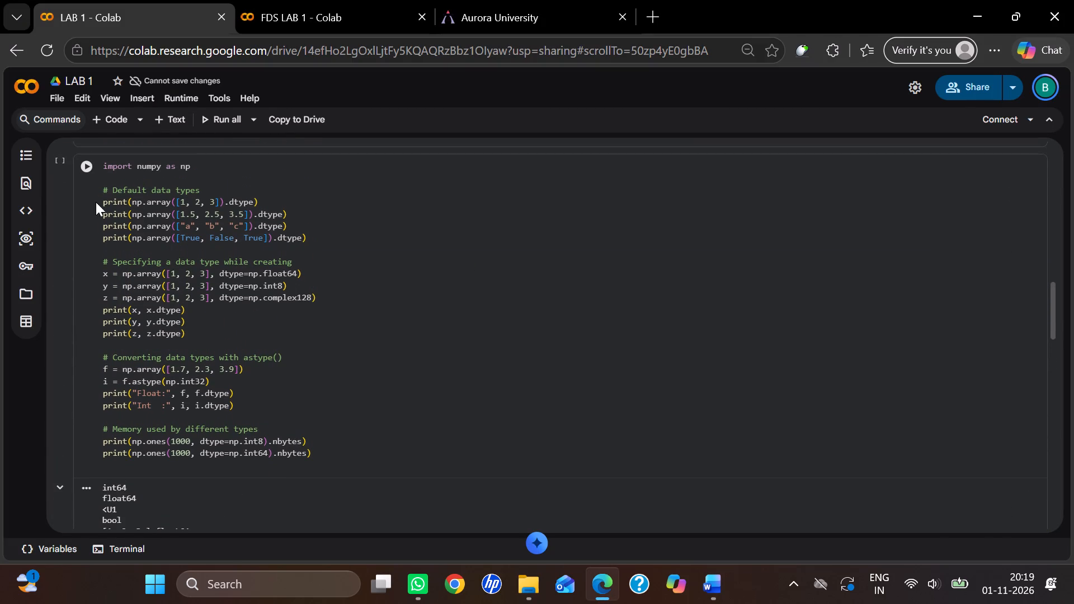
drag(101, 165, 290, 433)
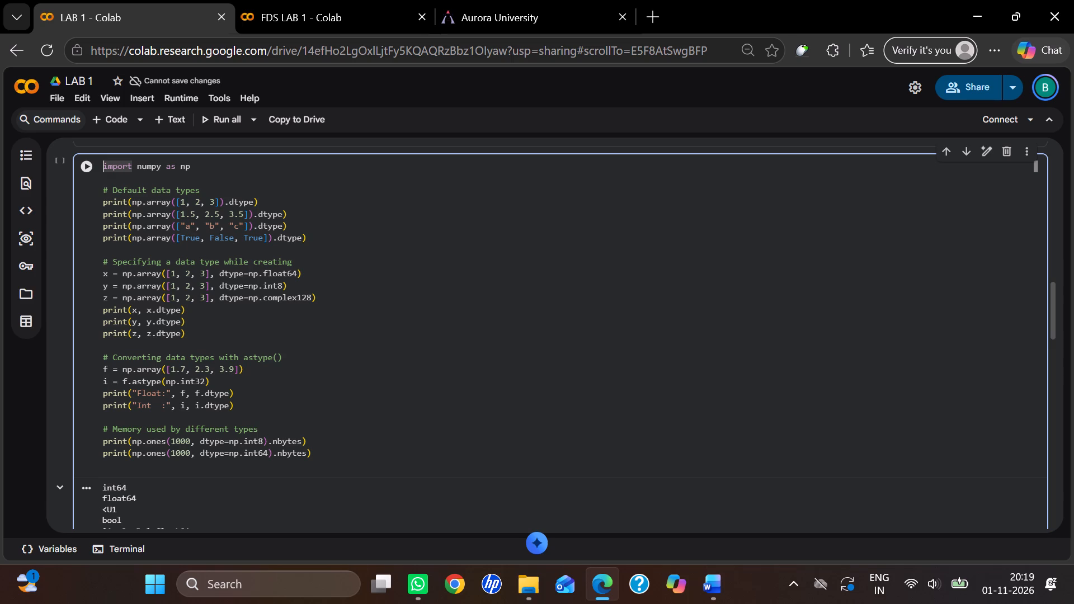
drag(290, 433, 322, 451)
drag(322, 451, 113, 164)
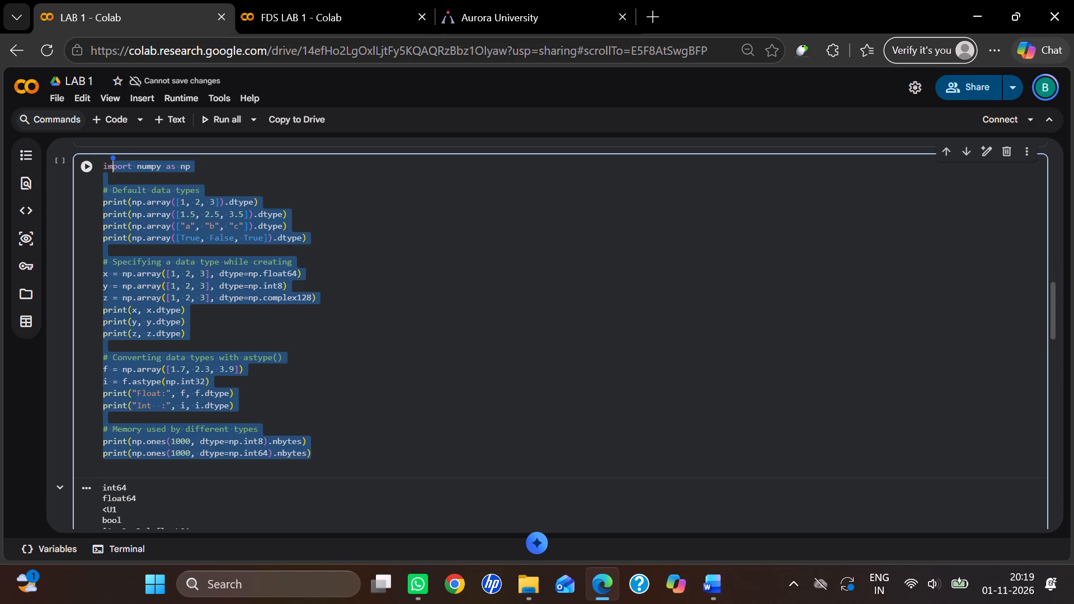
drag(113, 164, 99, 163)
key(ctrl+c)
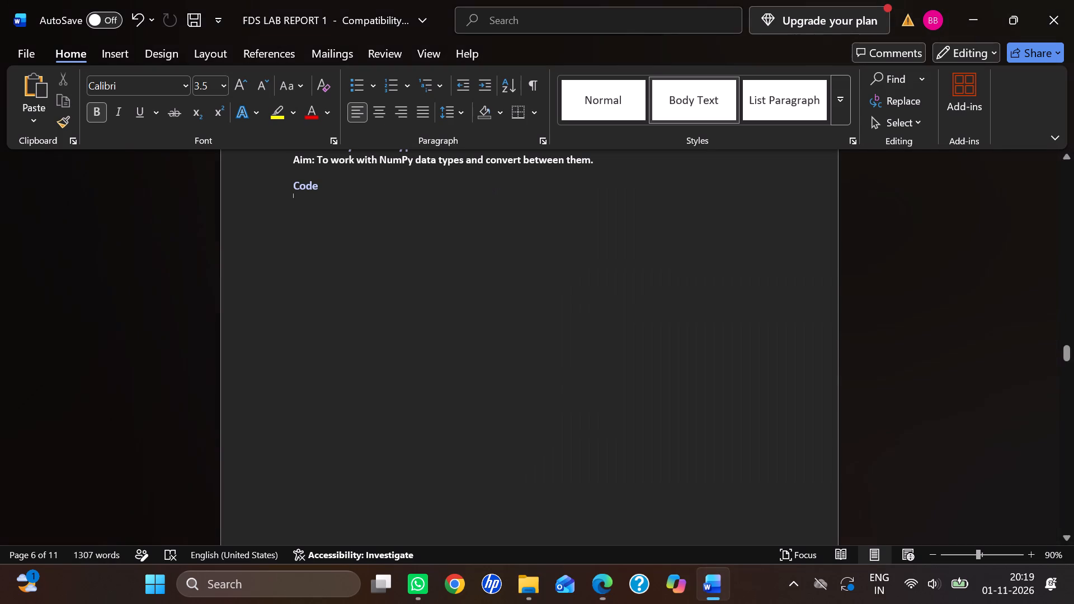
In Word, insert blank lines under the NumPy Data Types section's Code heading and paste the copied code there.
click(325, 231)
key(Return)
key(Return)
key(Return)
key(ctrl+v)
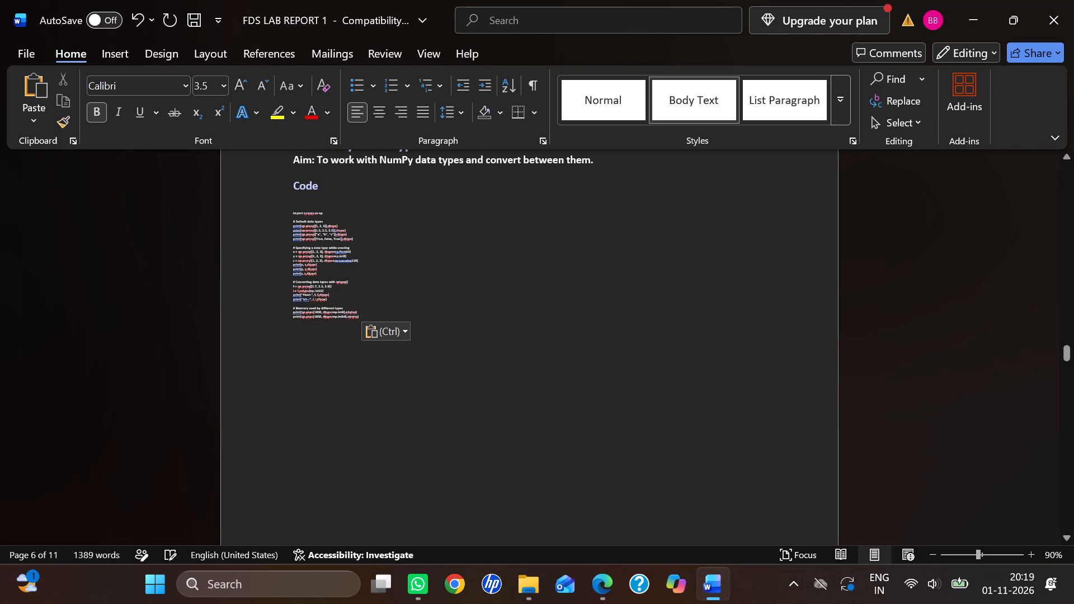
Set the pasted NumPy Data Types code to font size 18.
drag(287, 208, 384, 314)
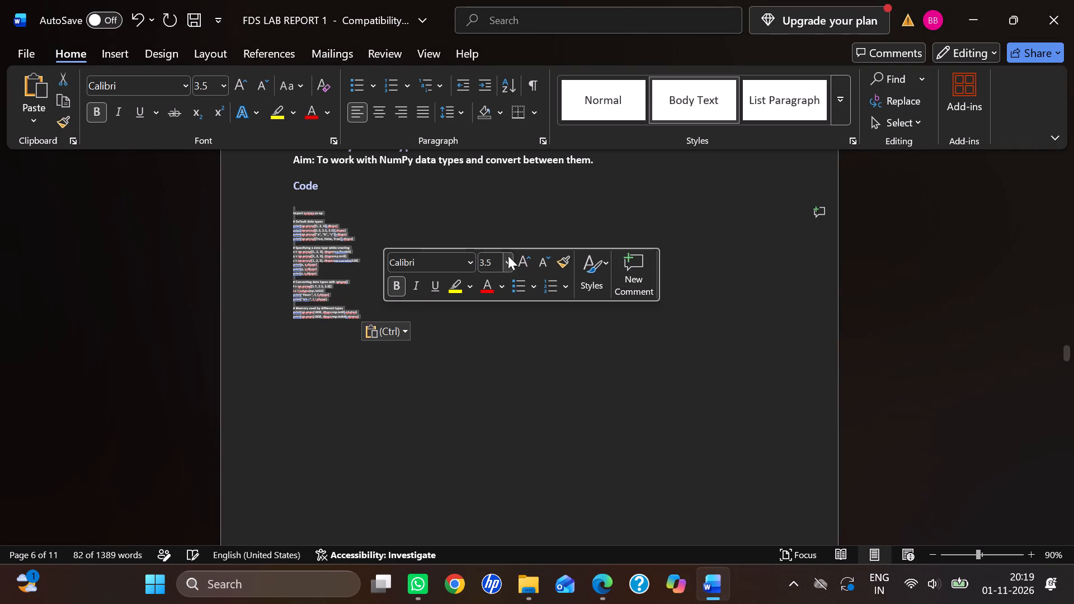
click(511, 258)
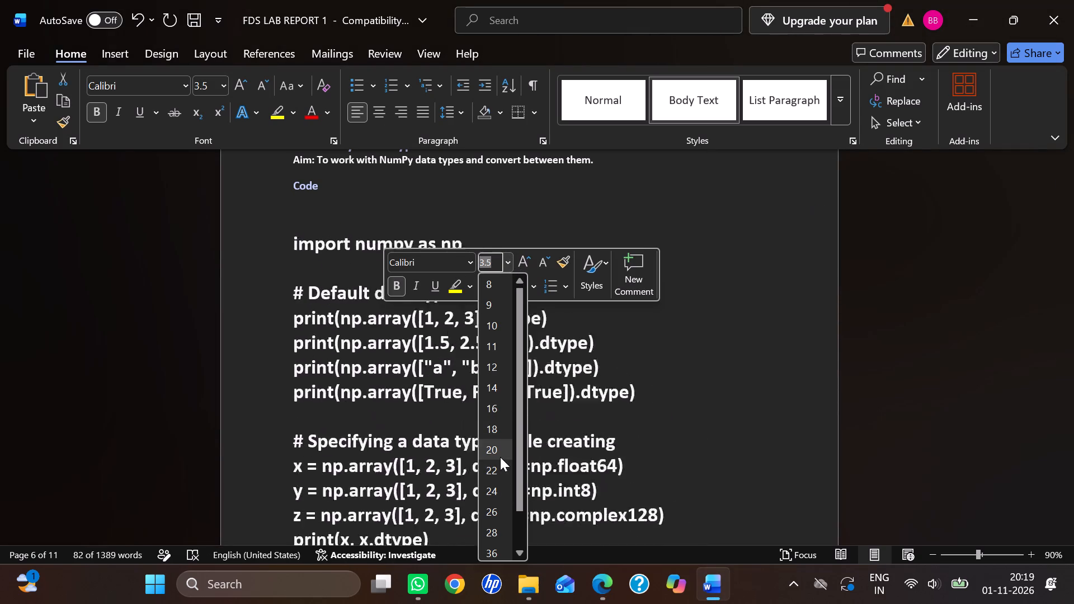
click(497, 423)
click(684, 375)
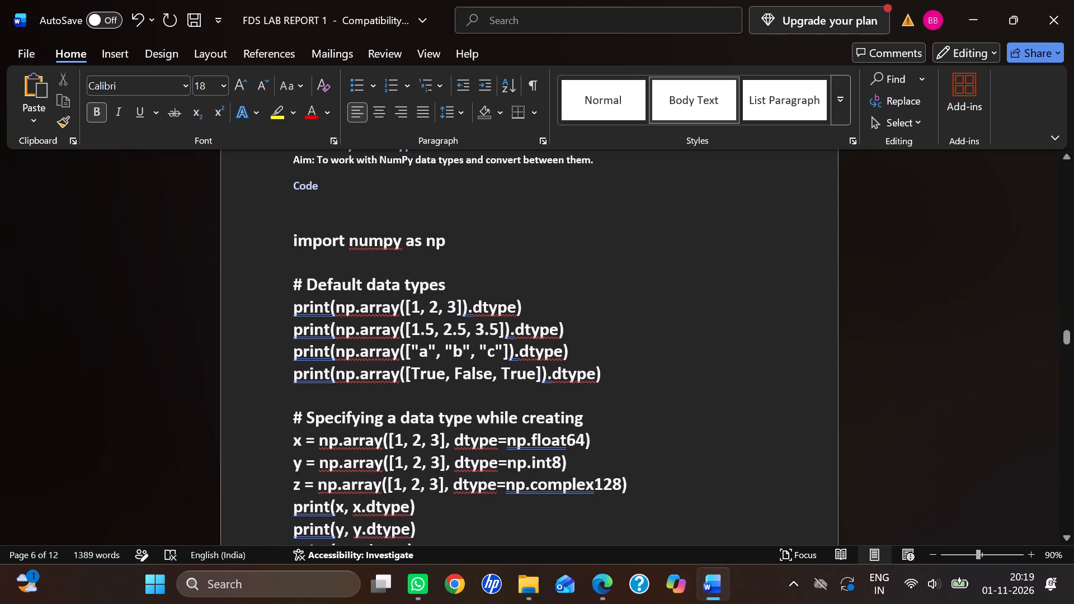
Remove the blank line directly above the import line of the NumPy Data Types code.
scroll(684, 375, up, 1)
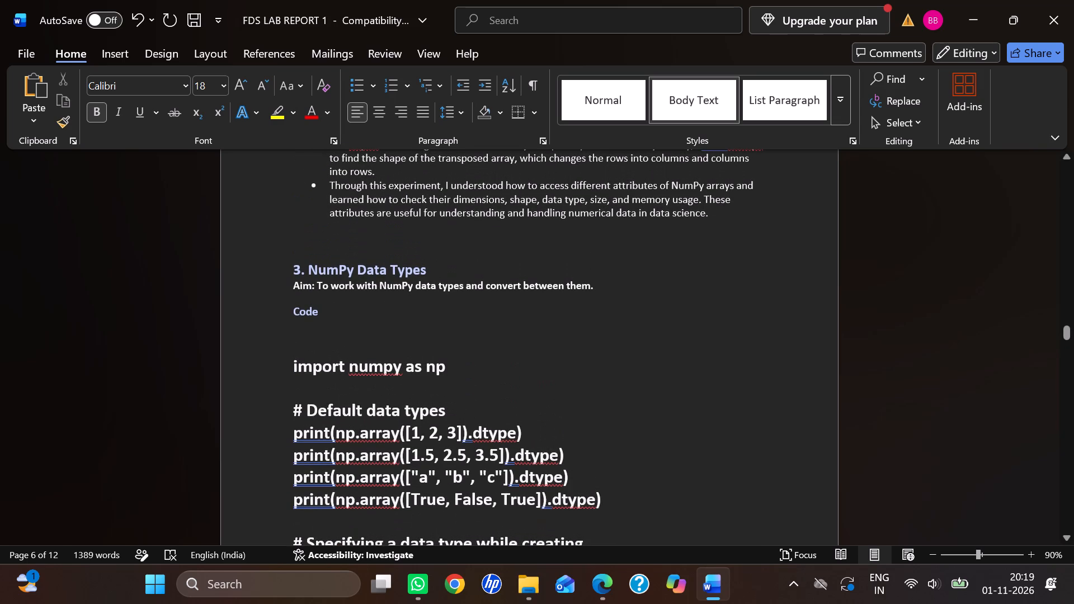
click(286, 365)
key(BackSpace)
Add a colon to the end of the NumPy Data Types section's Code heading.
click(313, 299)
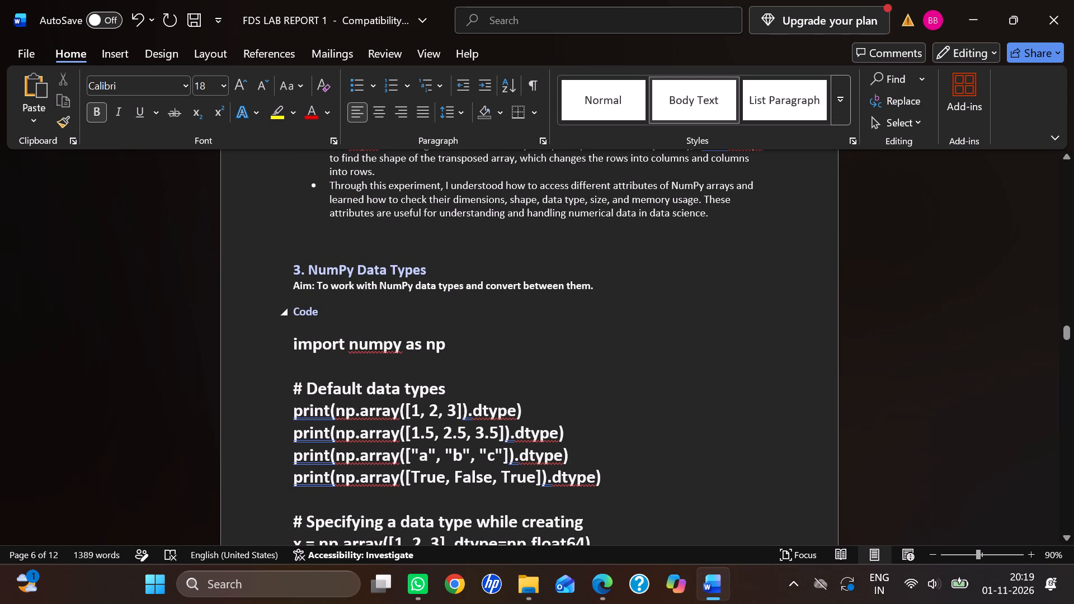
drag(315, 310, 289, 313)
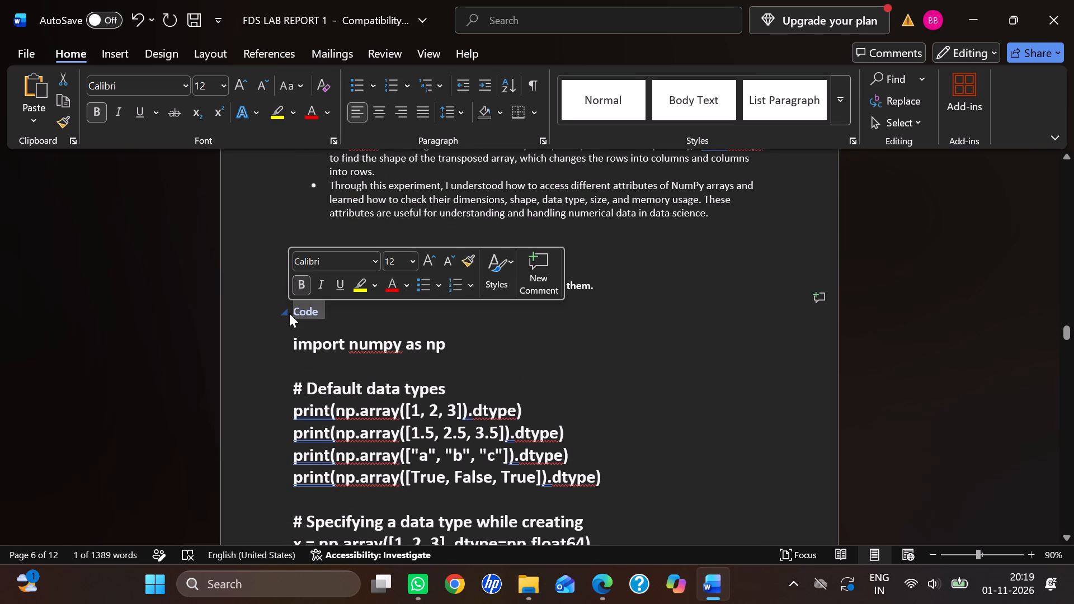
click(289, 313)
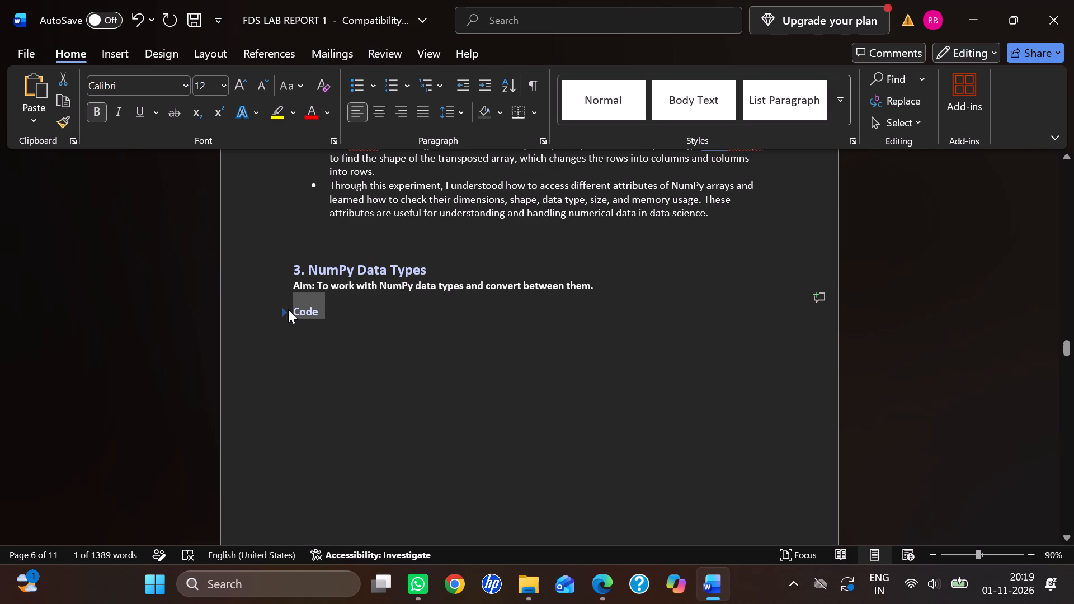
click(288, 309)
click(333, 308)
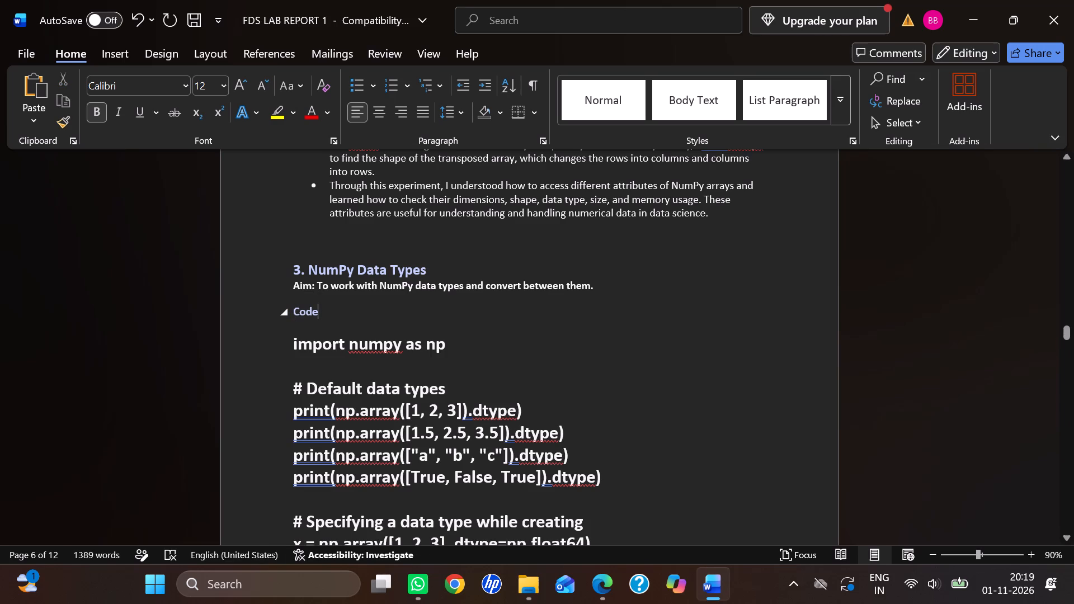
key(shift+colon)
Set the NumPy Data Types section's "Code:" heading to font size 16.
drag(331, 313, 289, 319)
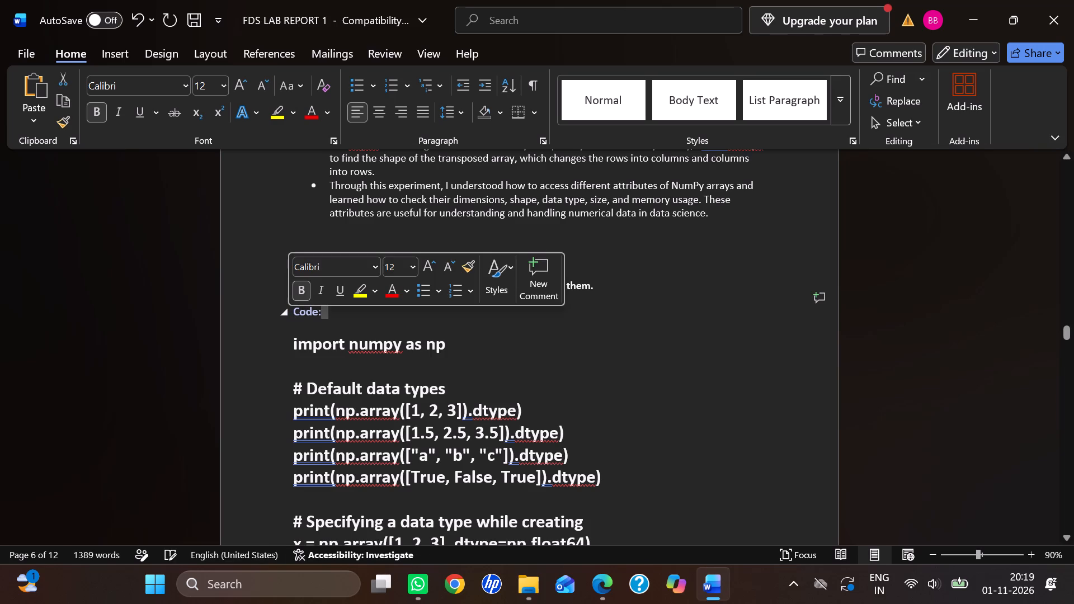
click(317, 318)
drag(332, 315, 298, 316)
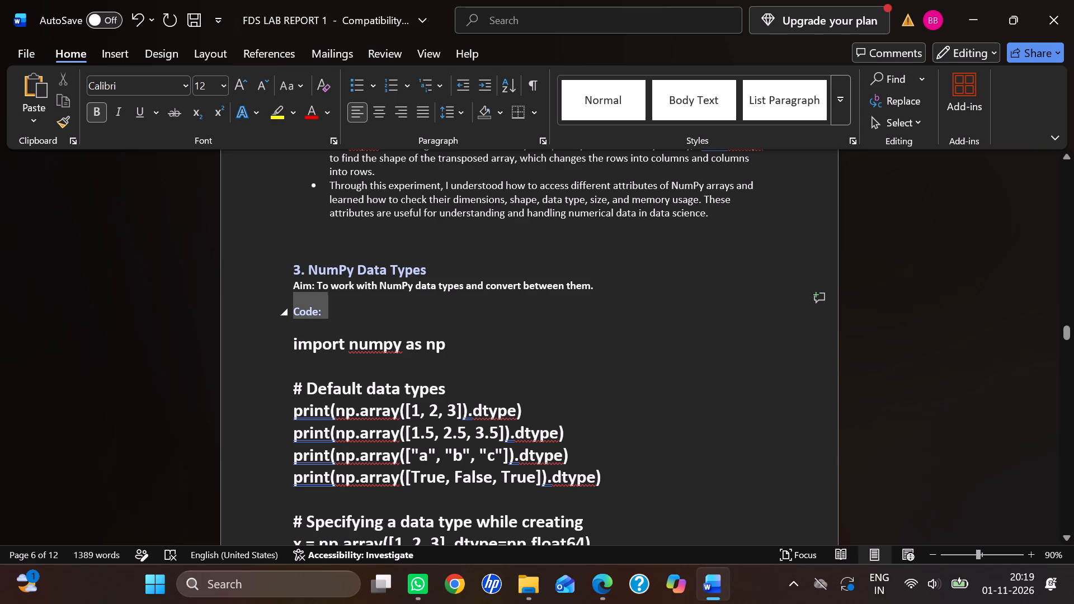
drag(298, 316, 294, 315)
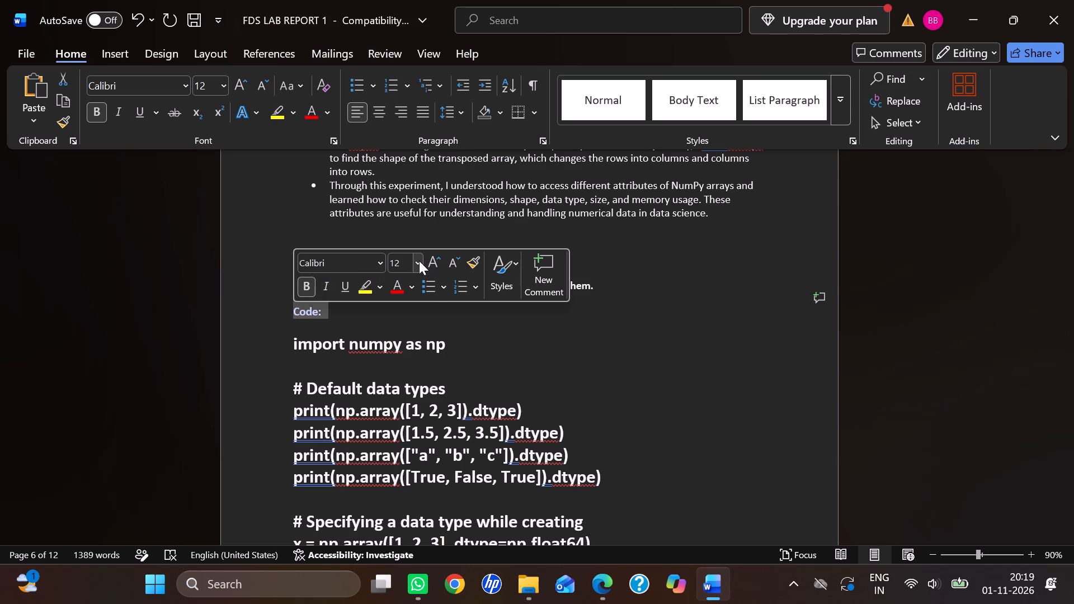
click(419, 261)
click(407, 408)
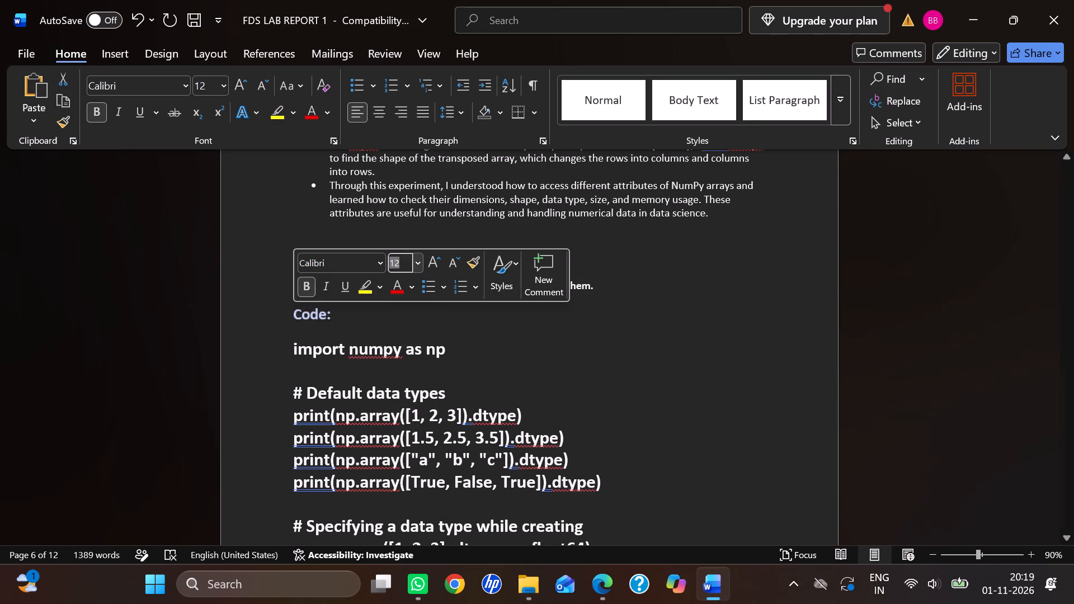
click(497, 378)
Set the entire pasted NumPy Data Types code, through the memory usage lines, to font size 11.
scroll(387, 329, down, 1)
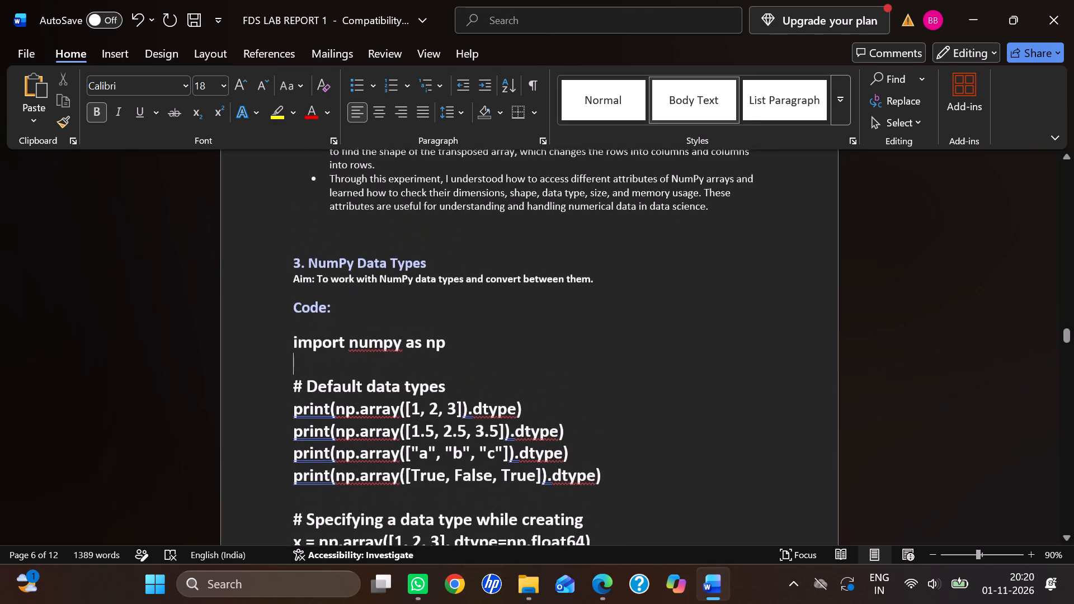
scroll(387, 329, down, 4)
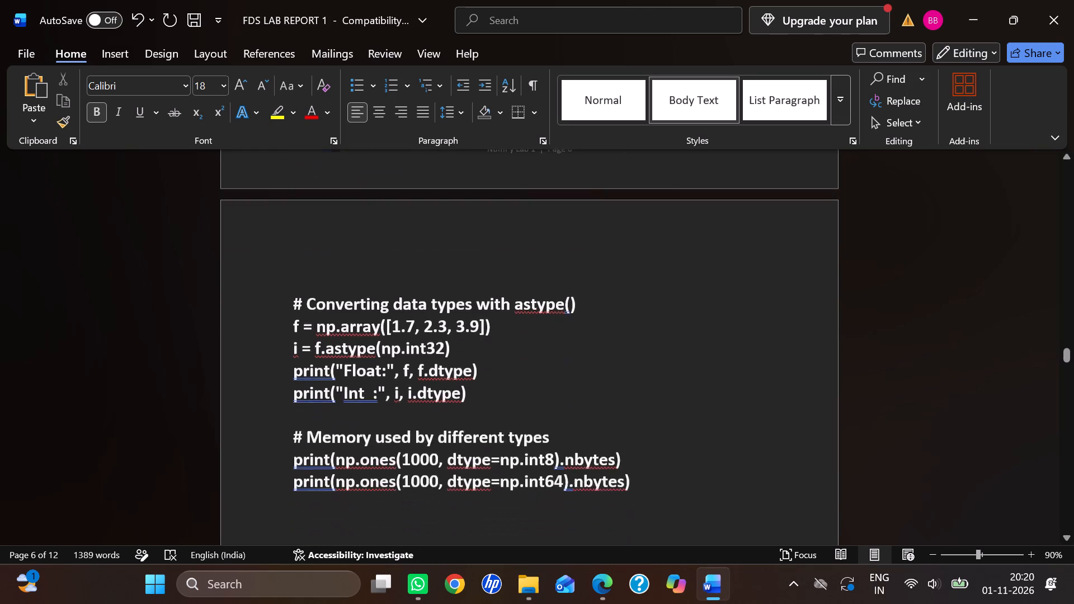
scroll(387, 329, down, 2)
scroll(387, 329, up, 3)
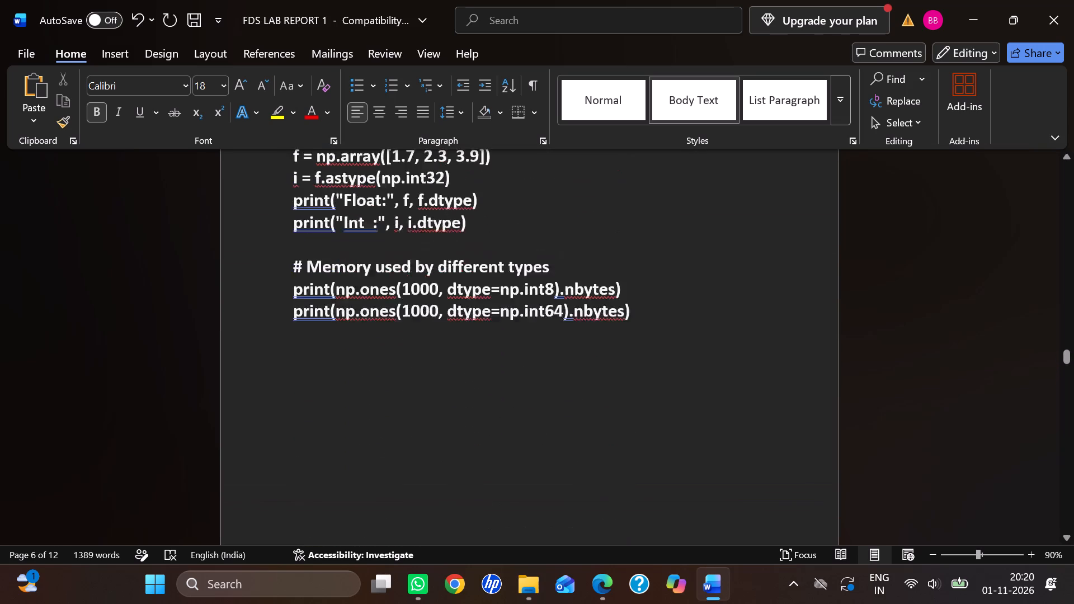
scroll(387, 329, up, 3)
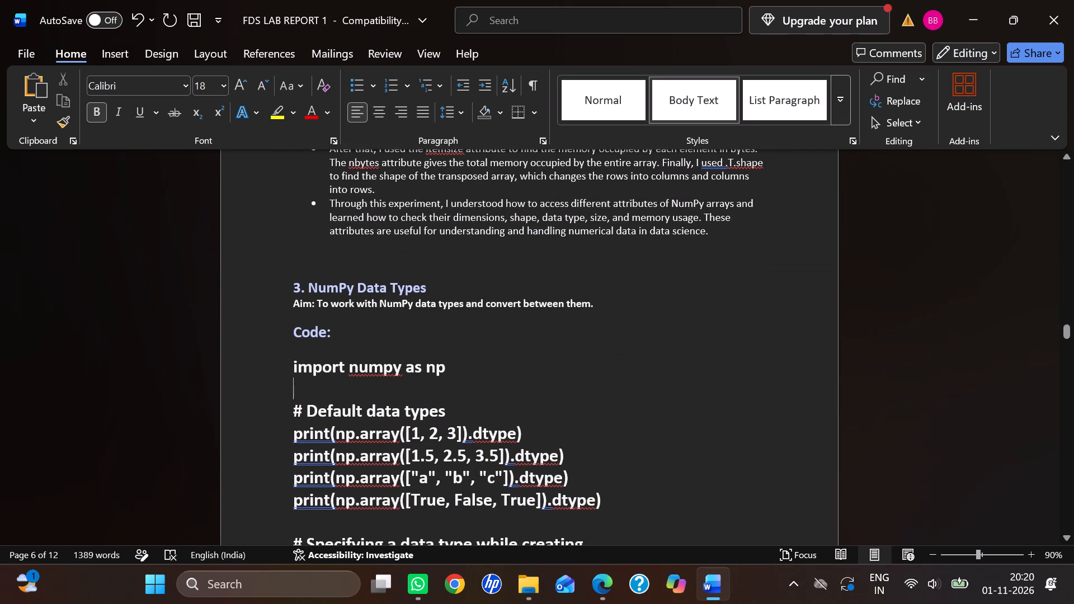
drag(284, 366, 437, 552)
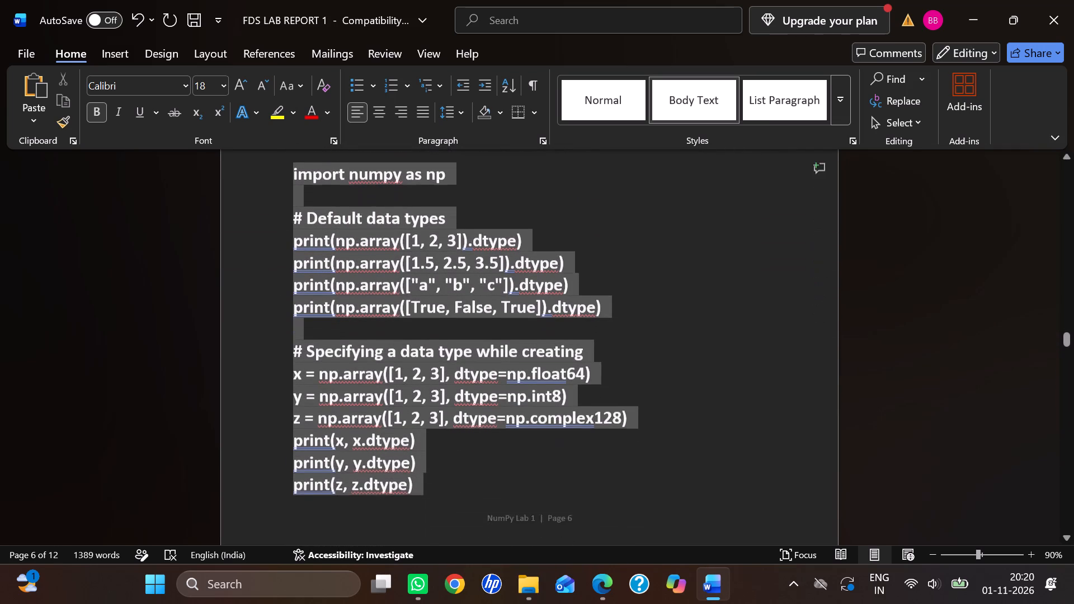
drag(437, 552, 444, 548)
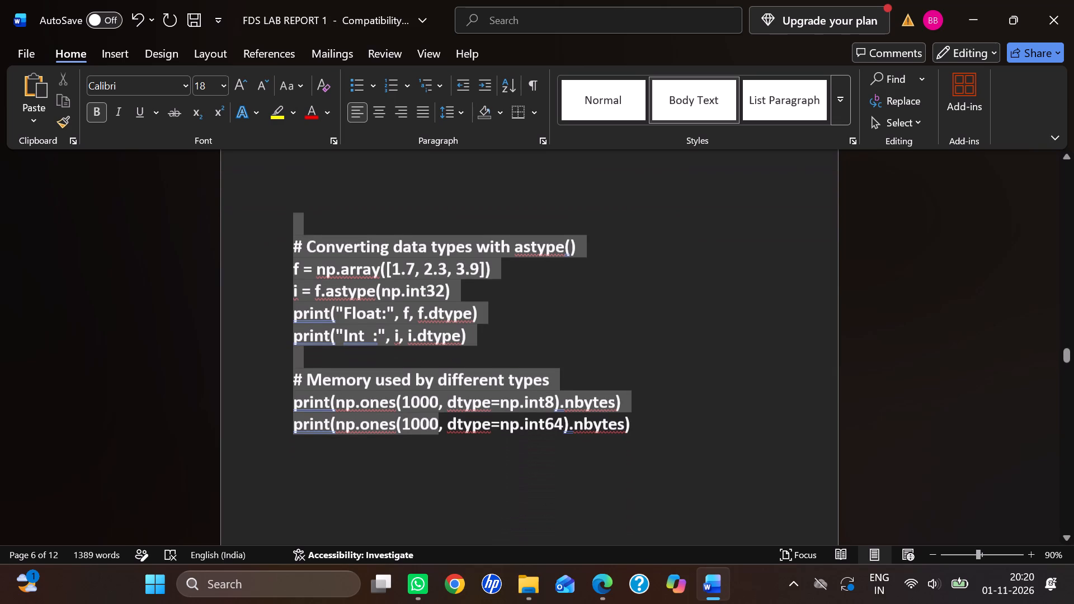
drag(444, 548, 653, 398)
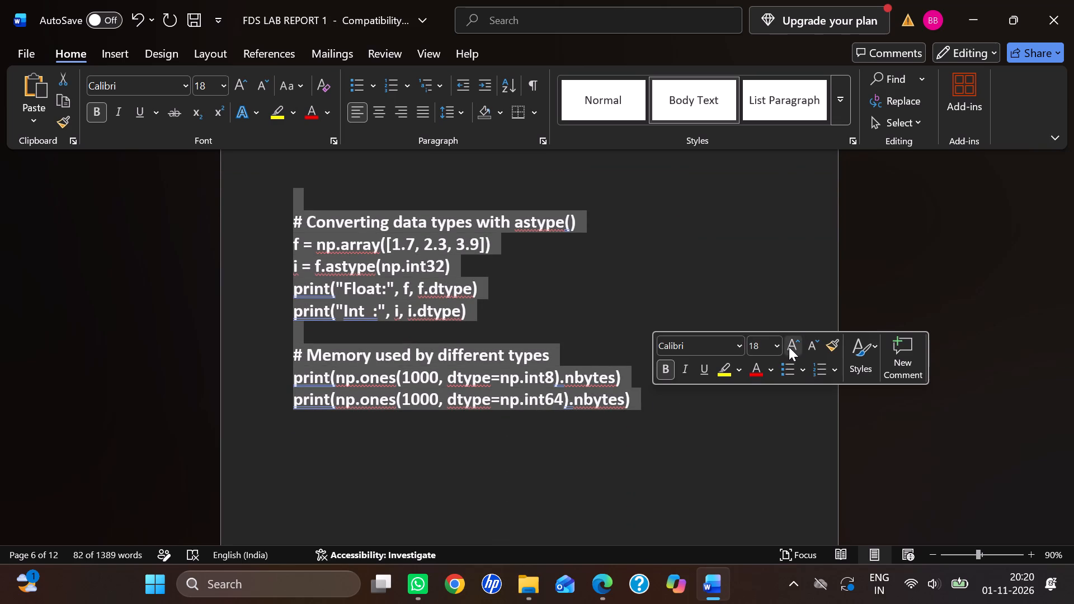
click(781, 346)
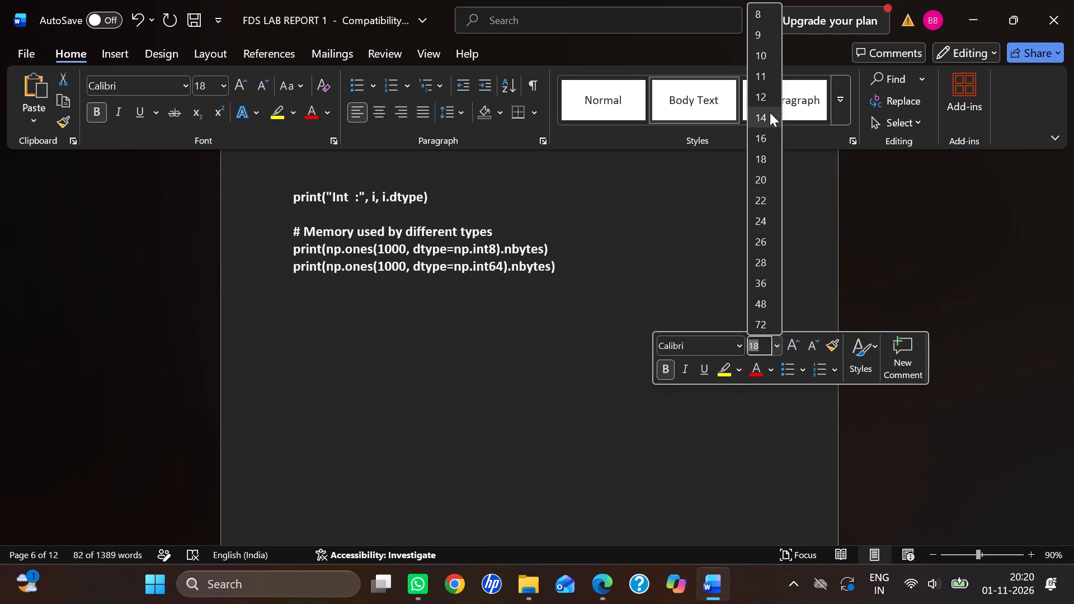
click(765, 77)
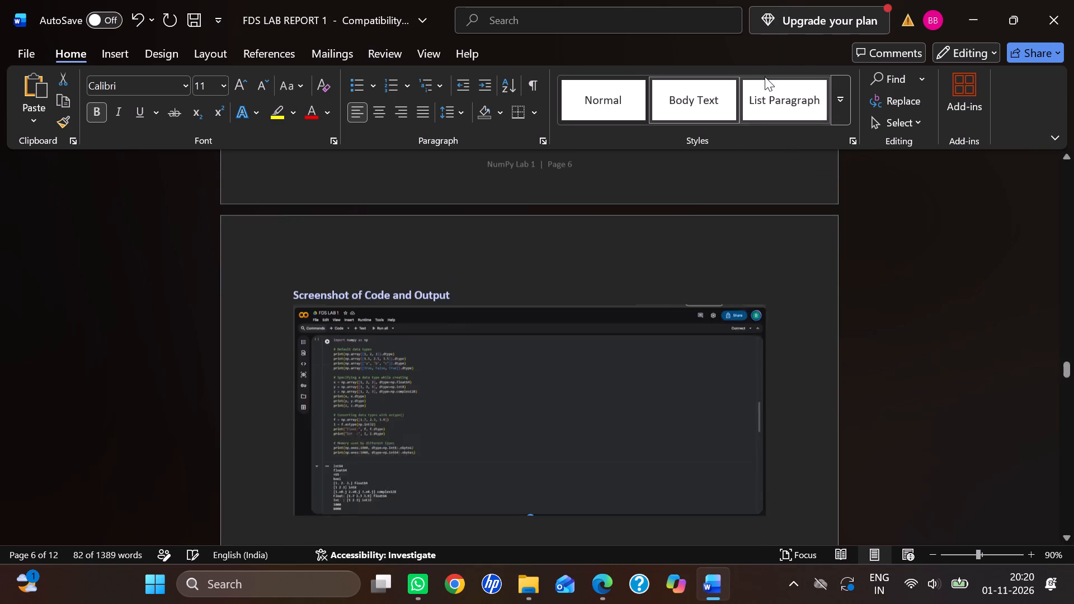
click(526, 346)
Set the entire Indexing section code, from the import line through the fancy indexing print, to font size 11.
scroll(526, 346, up, 3)
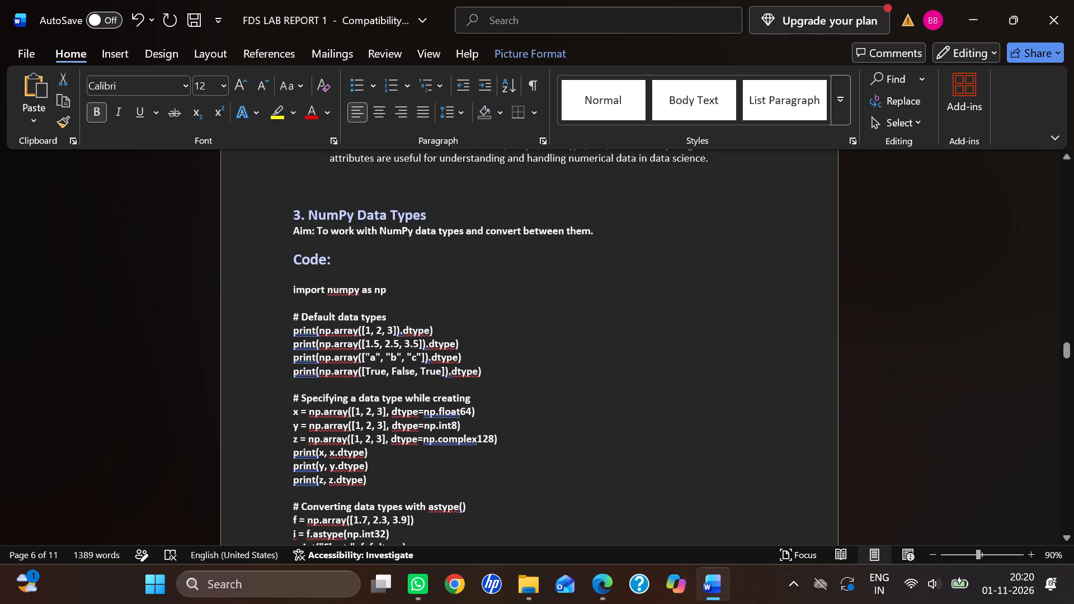
scroll(526, 346, down, 4)
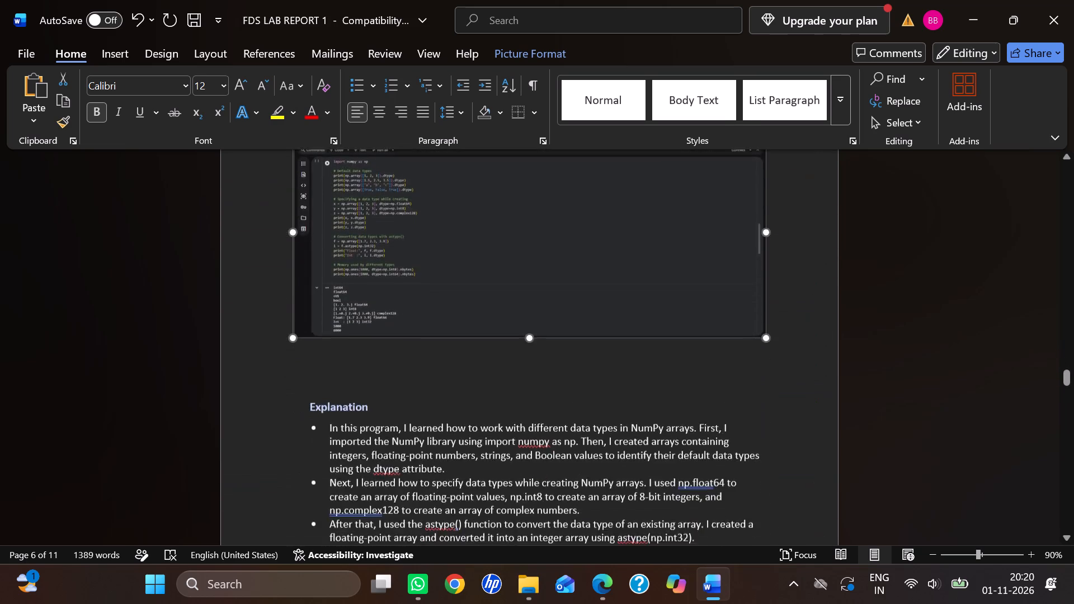
scroll(526, 346, down, 4)
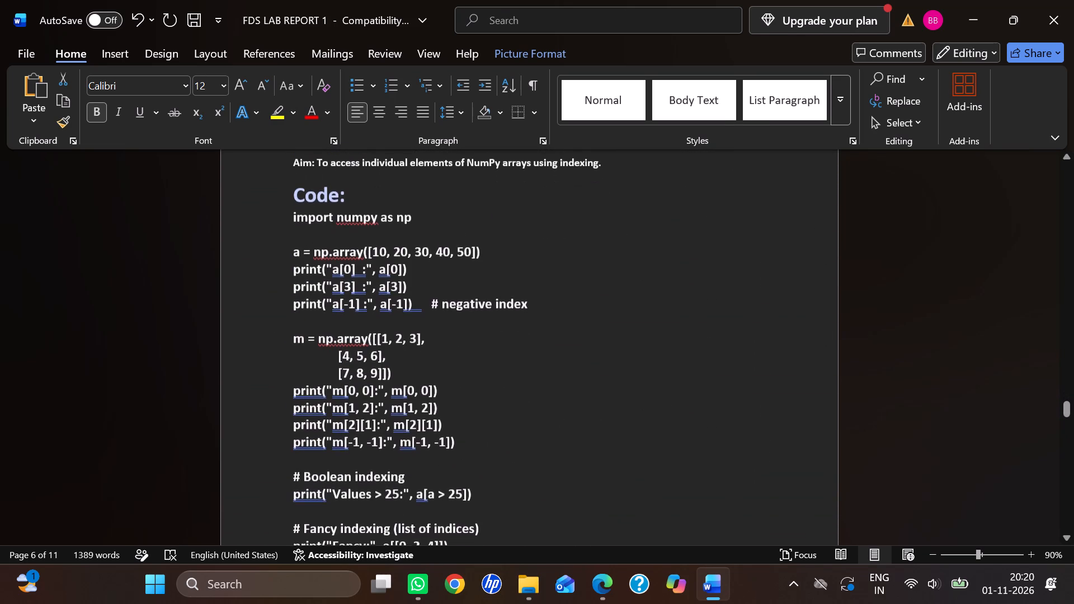
drag(294, 218, 433, 426)
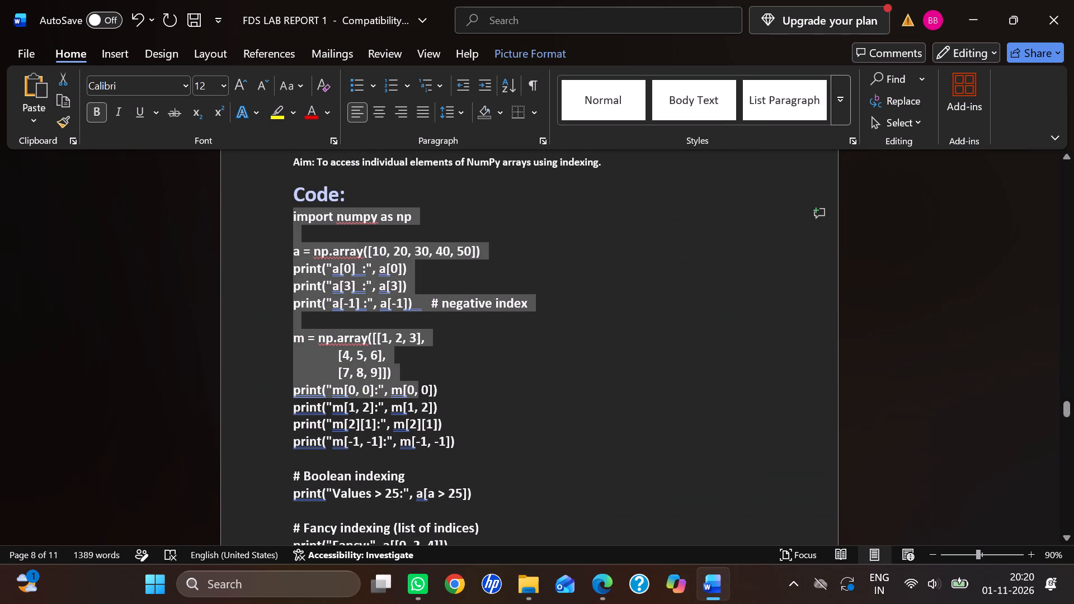
drag(433, 426, 519, 450)
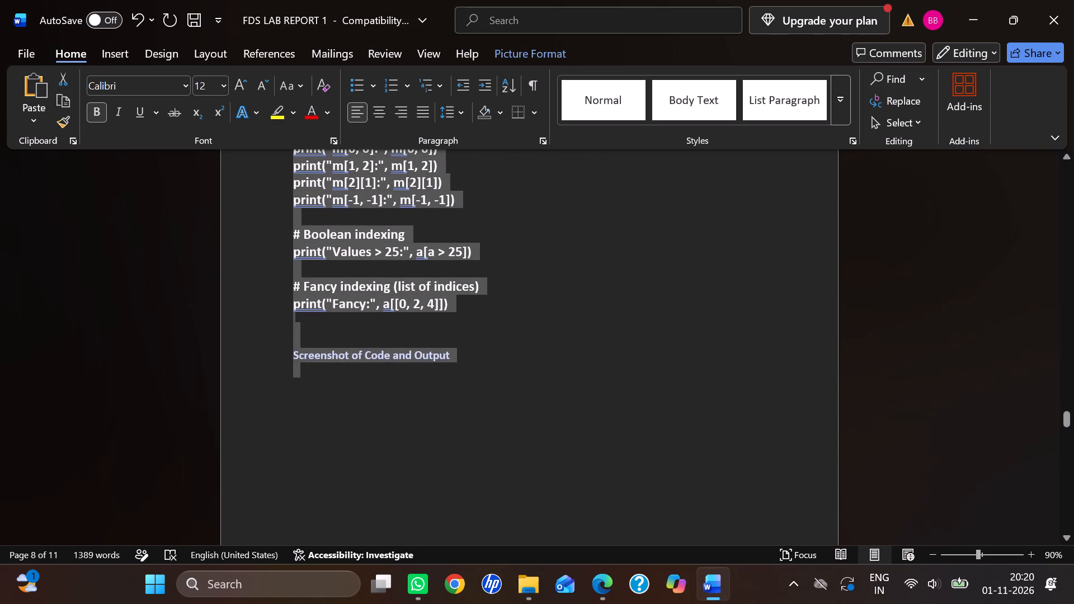
drag(519, 450, 526, 329)
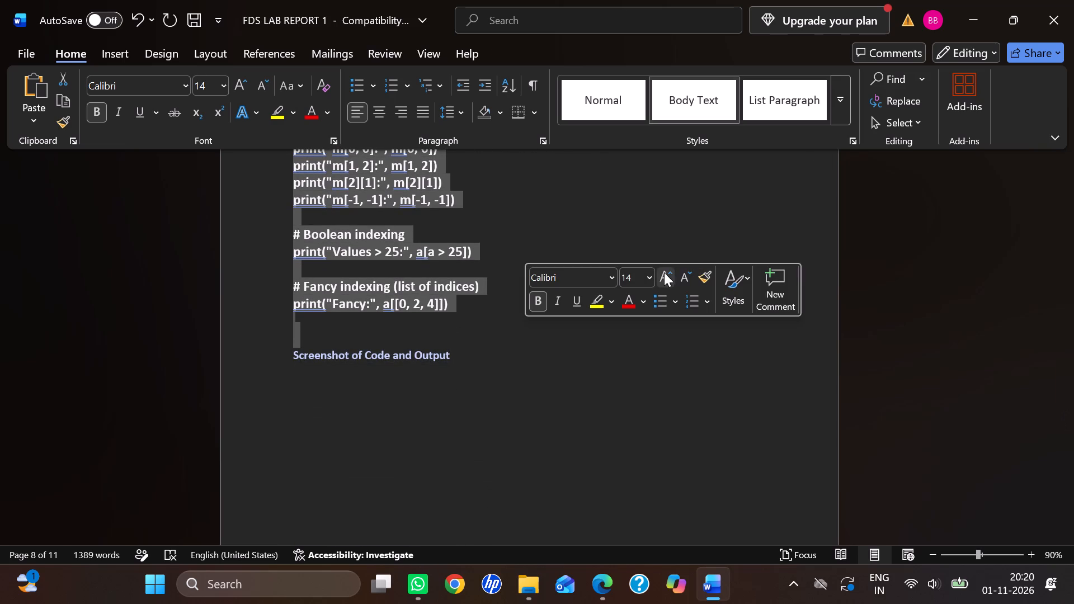
click(652, 275)
click(644, 360)
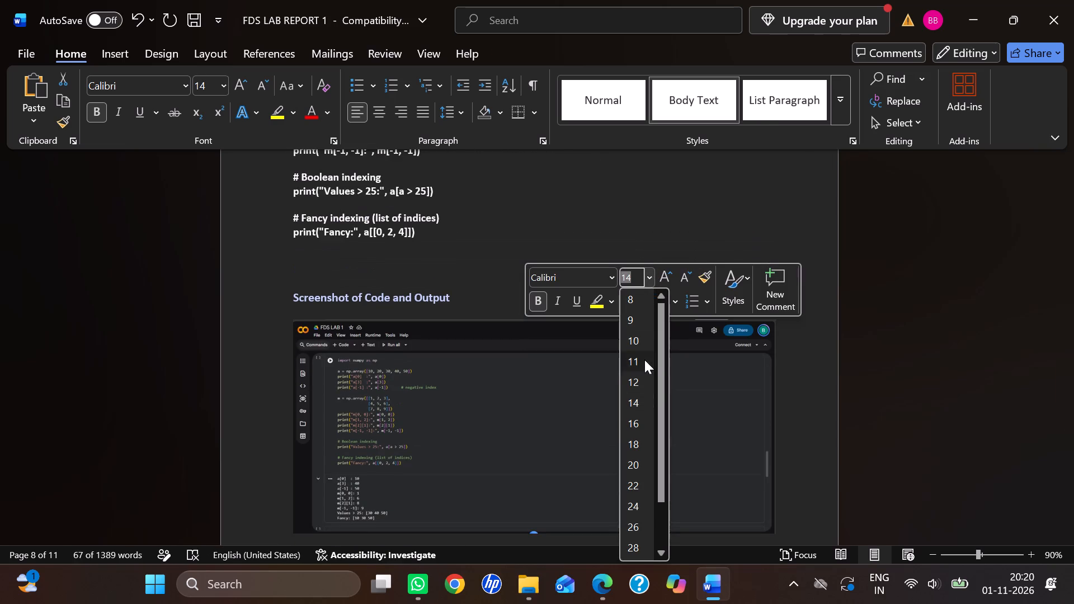
click(541, 350)
Delete the boxed code under the NumPy Attributes section's Code heading.
scroll(541, 350, up, 2)
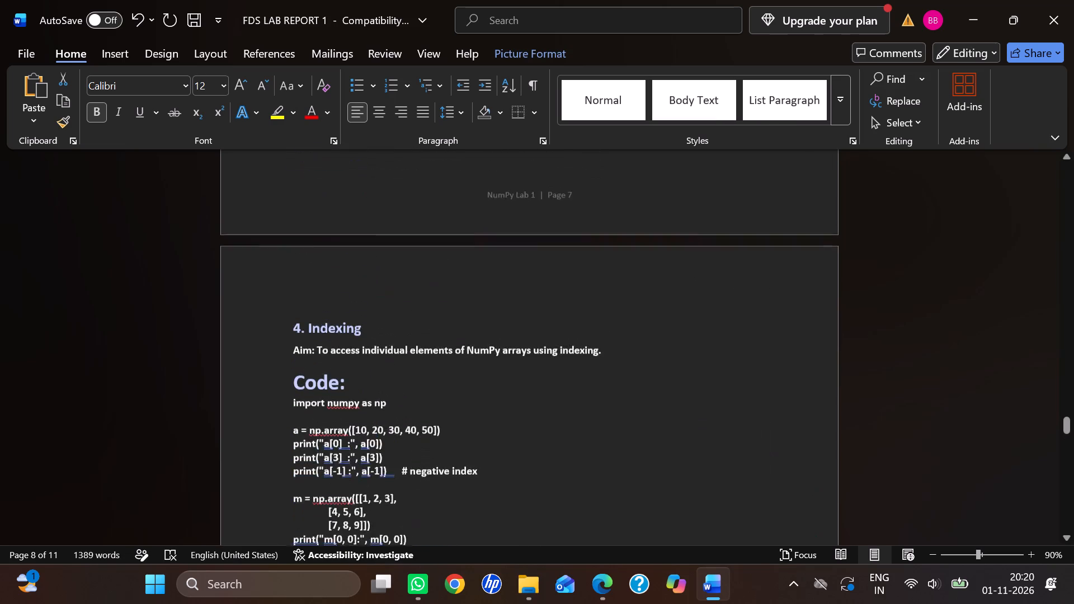
scroll(541, 350, down, 4)
scroll(541, 350, up, 1)
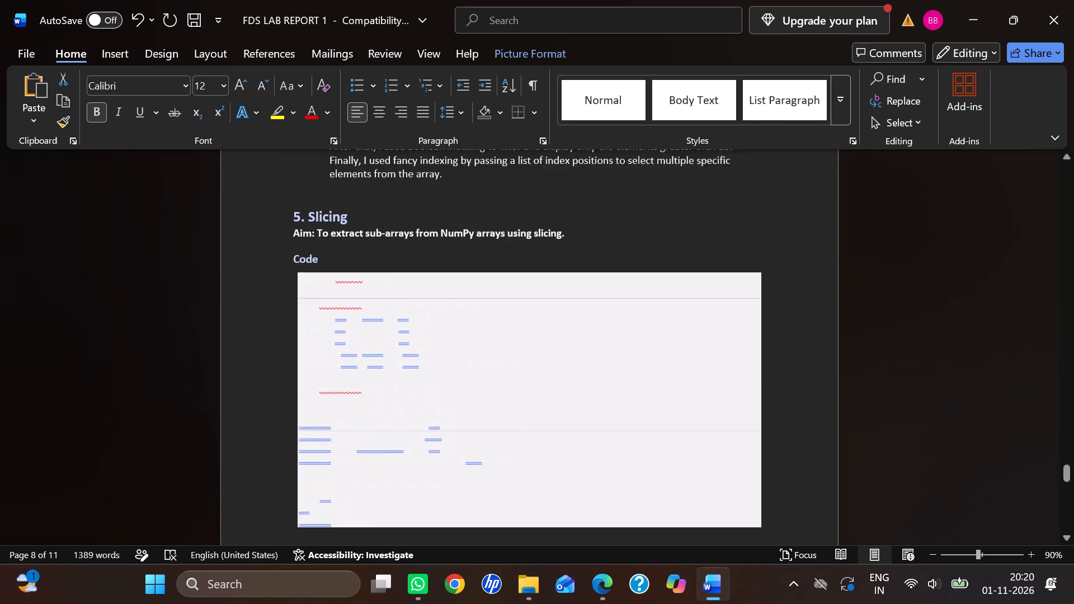
scroll(541, 350, up, 1)
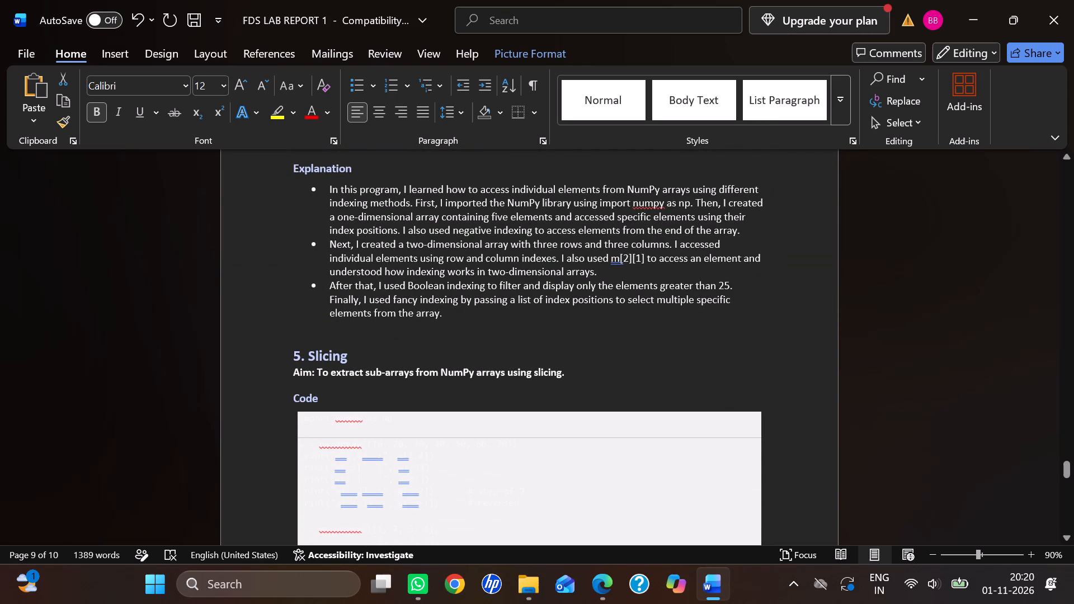
scroll(437, 488, up, 3)
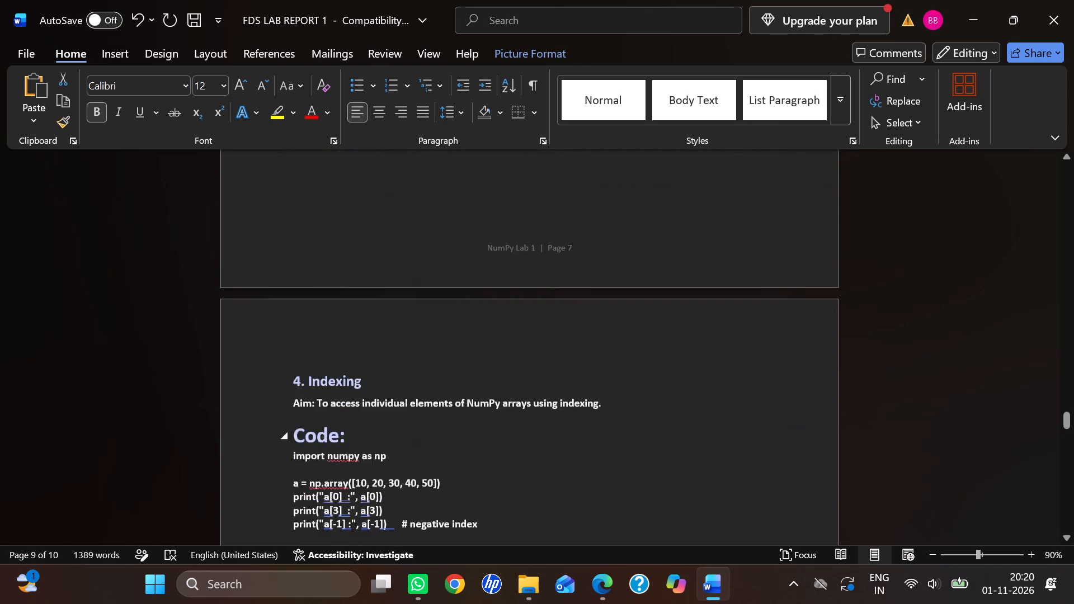
scroll(437, 488, up, 6)
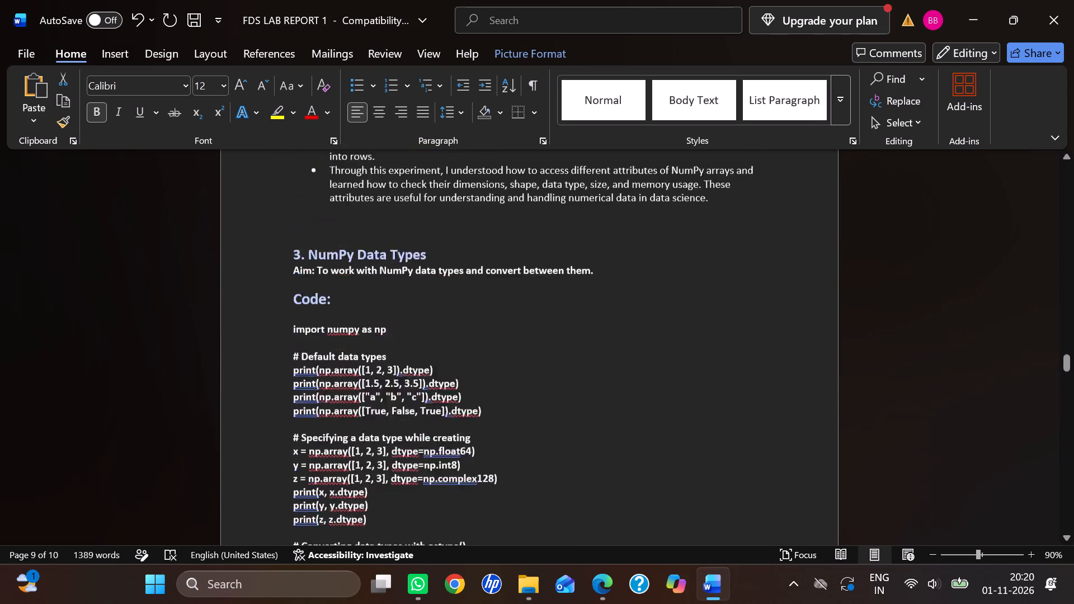
scroll(437, 488, up, 6)
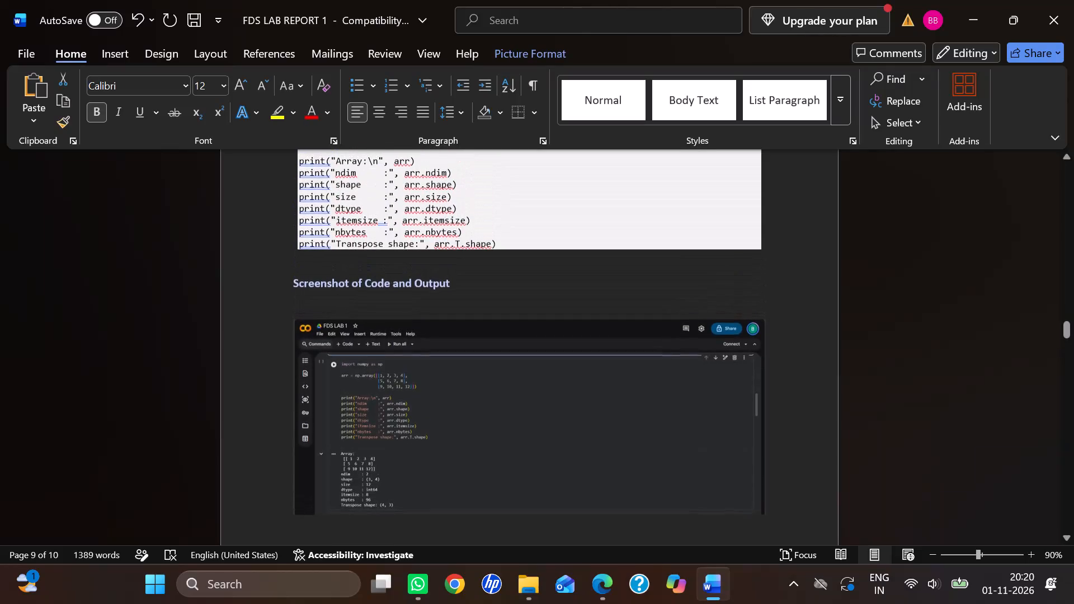
scroll(516, 455, up, 2)
scroll(504, 497, down, 1)
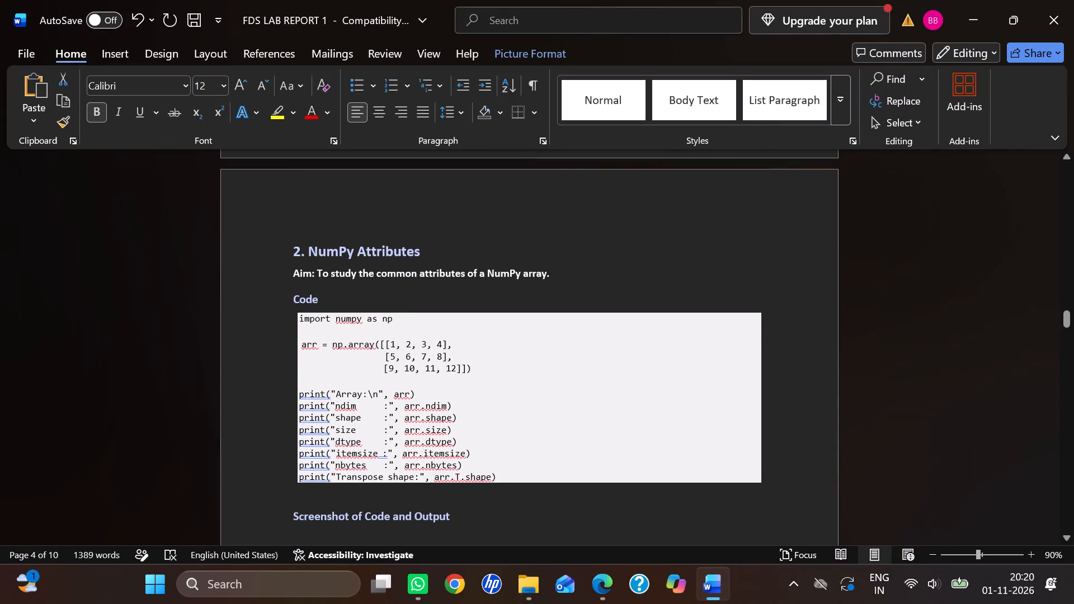
drag(502, 482, 487, 415)
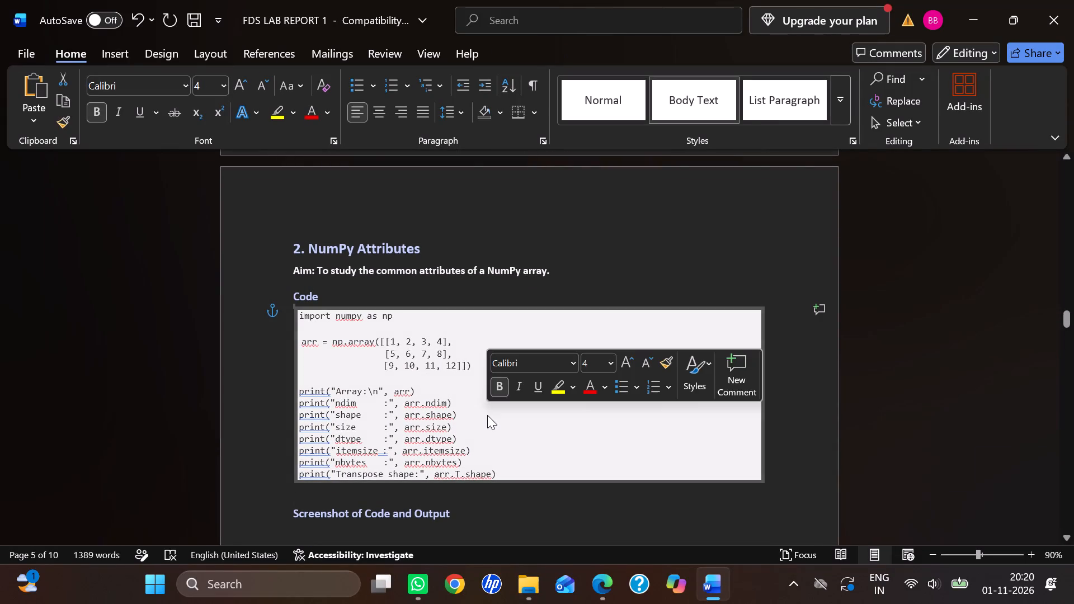
key(BackSpace)
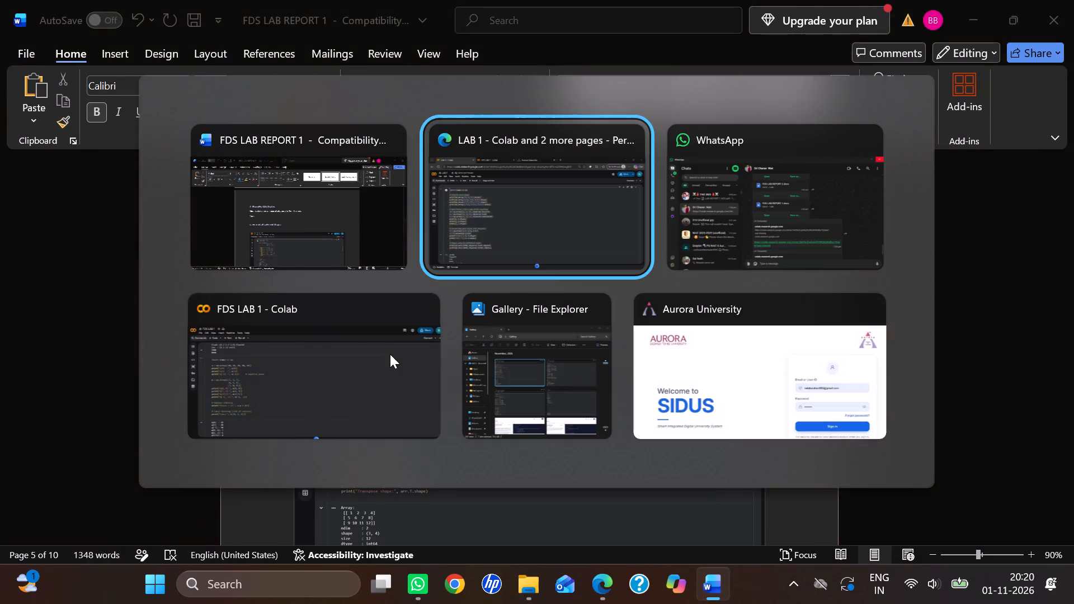
Copy the array attributes code, import line through transpose shape print, from the LAB 1 Colab notebook into the report's NumPy Attributes section under Code.
click(450, 286)
scroll(450, 286, up, 4)
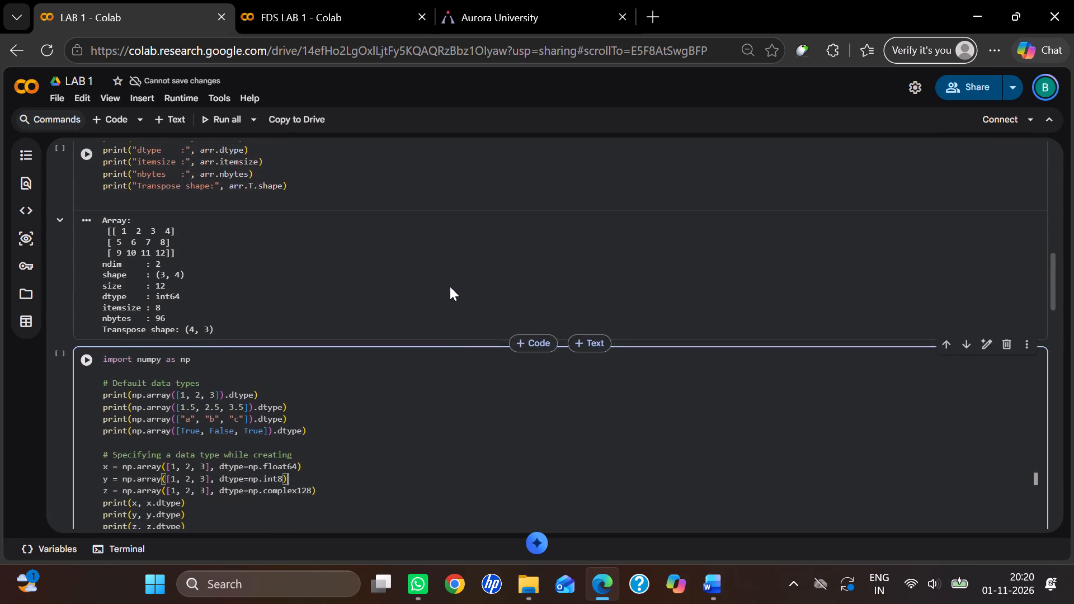
scroll(450, 286, up, 10)
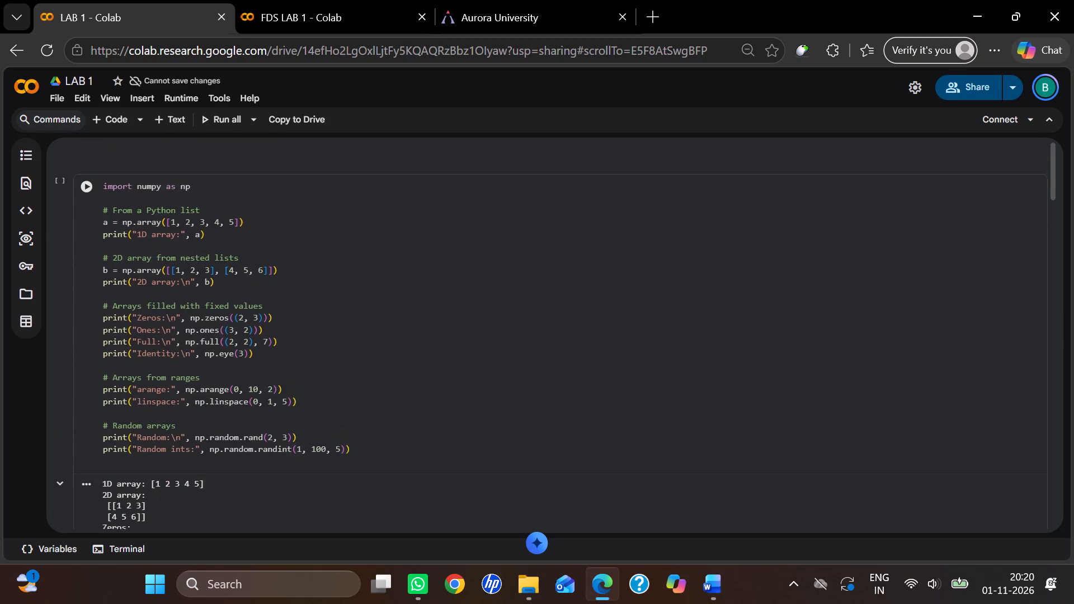
scroll(450, 286, down, 4)
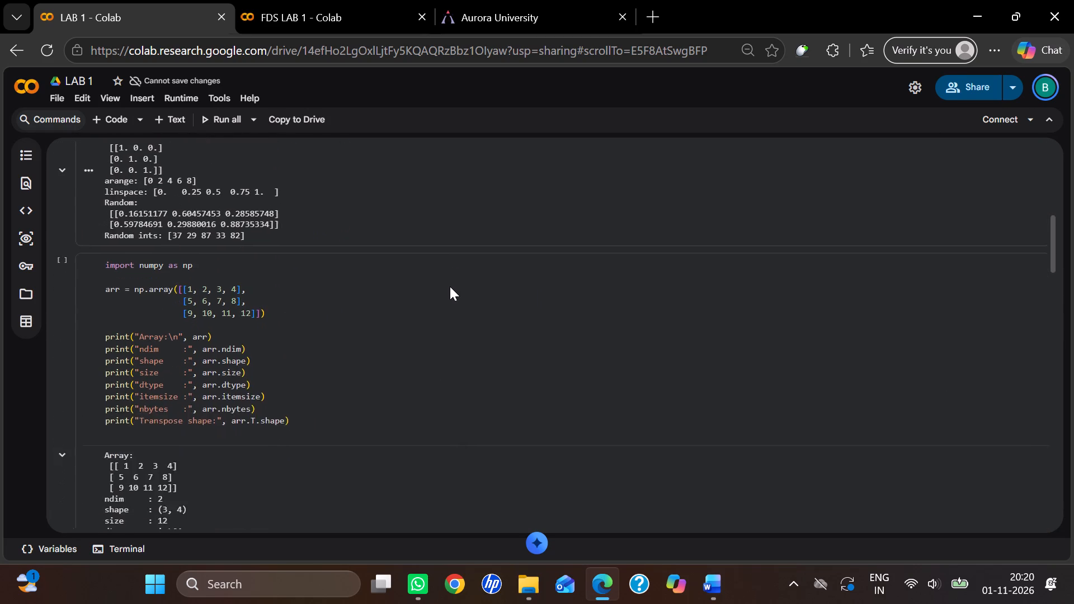
scroll(450, 286, down, 1)
drag(103, 237, 177, 271)
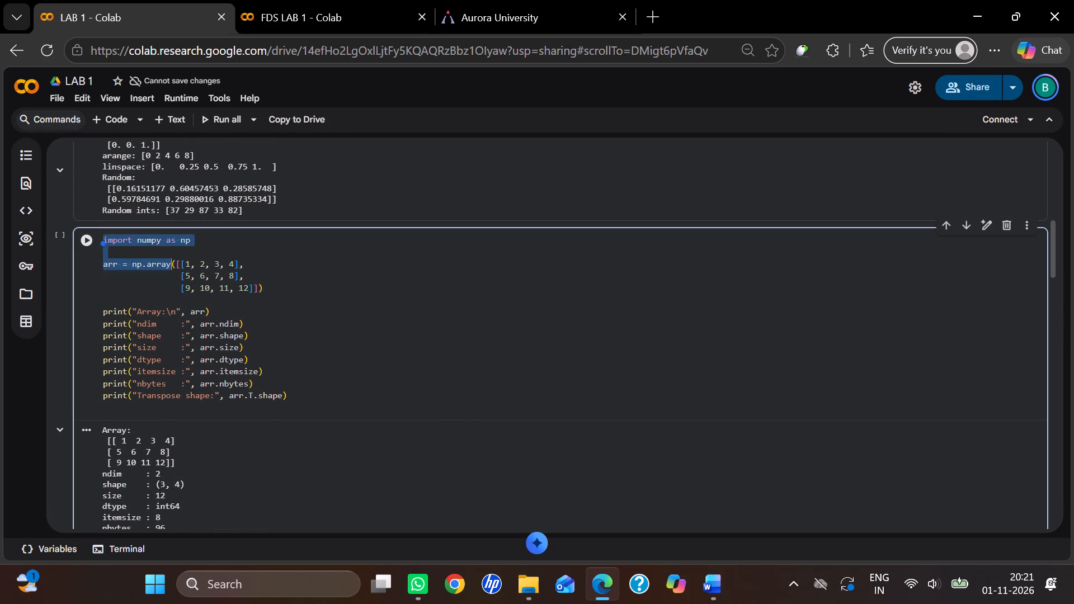
drag(177, 271, 330, 398)
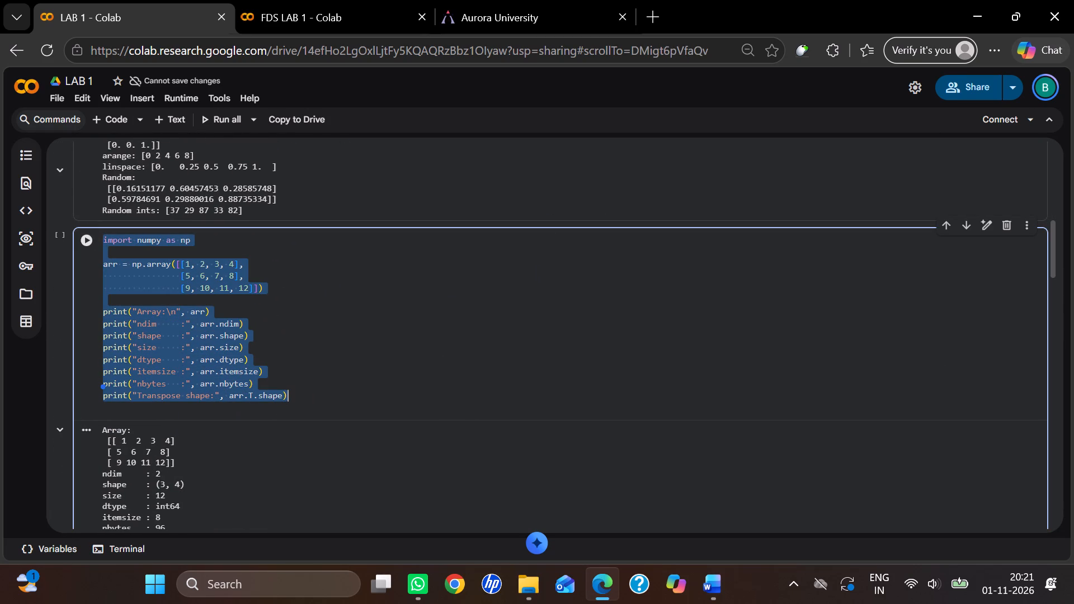
key(ctrl+c)
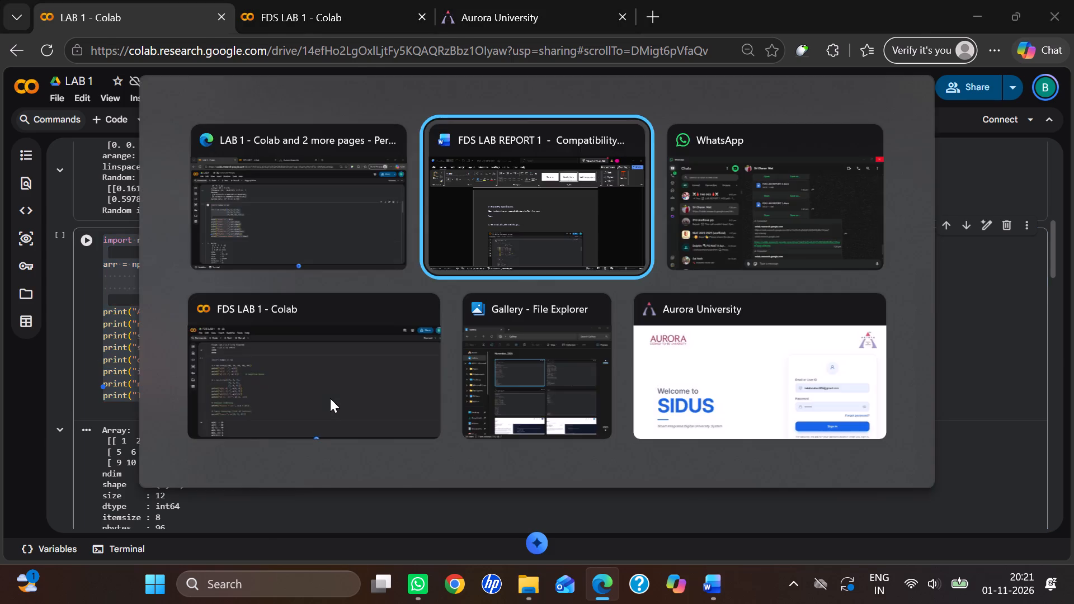
key(ctrl+v)
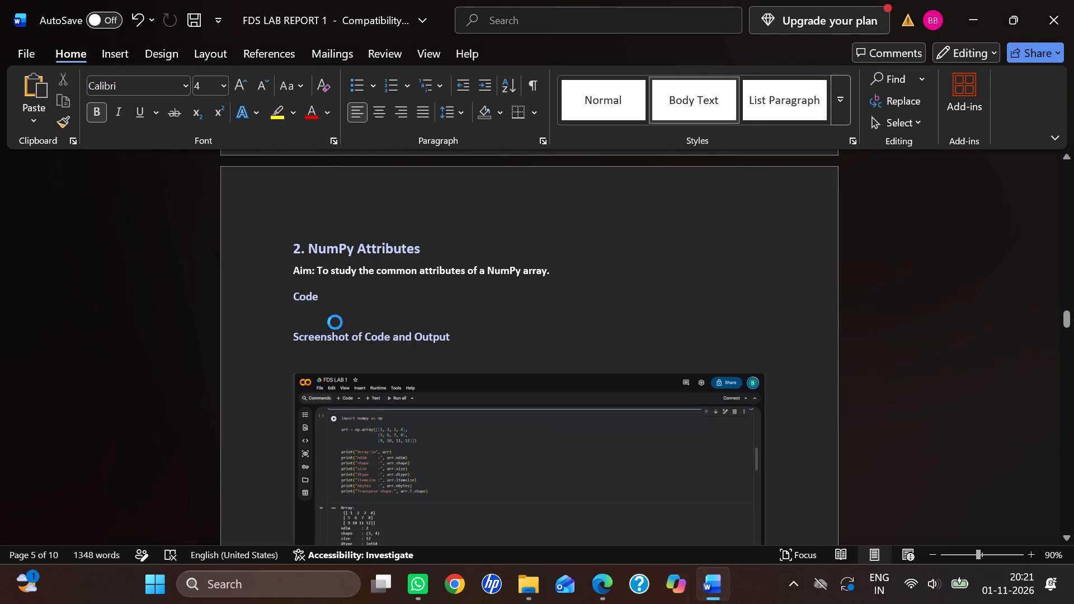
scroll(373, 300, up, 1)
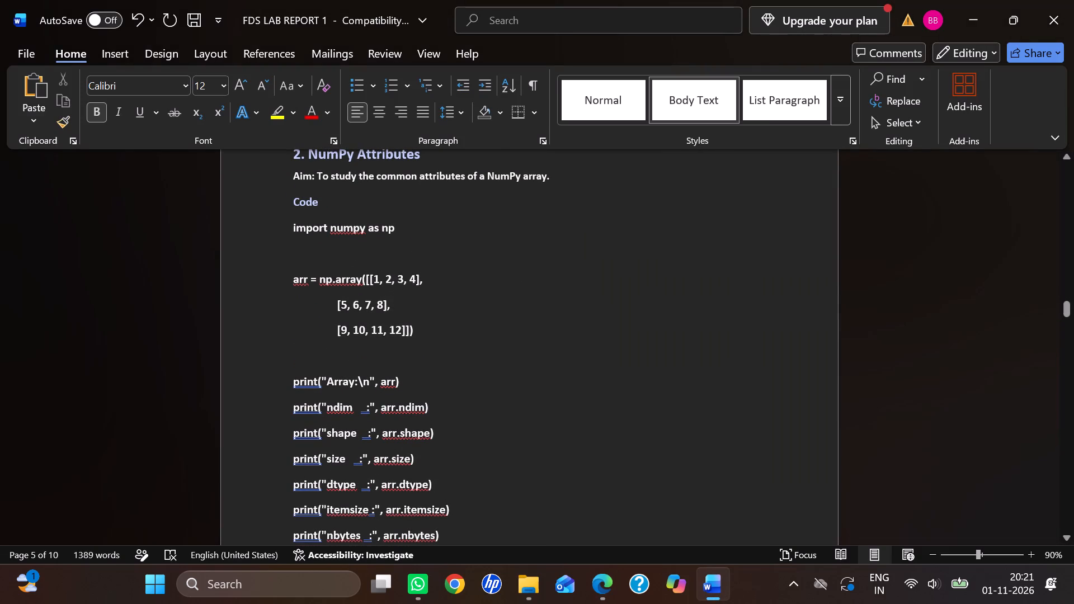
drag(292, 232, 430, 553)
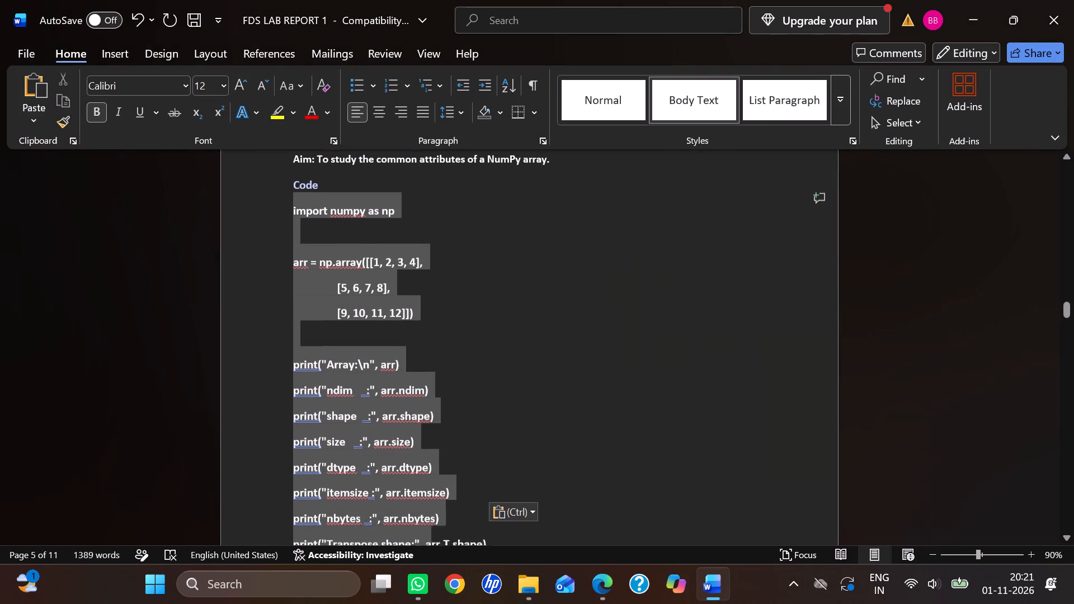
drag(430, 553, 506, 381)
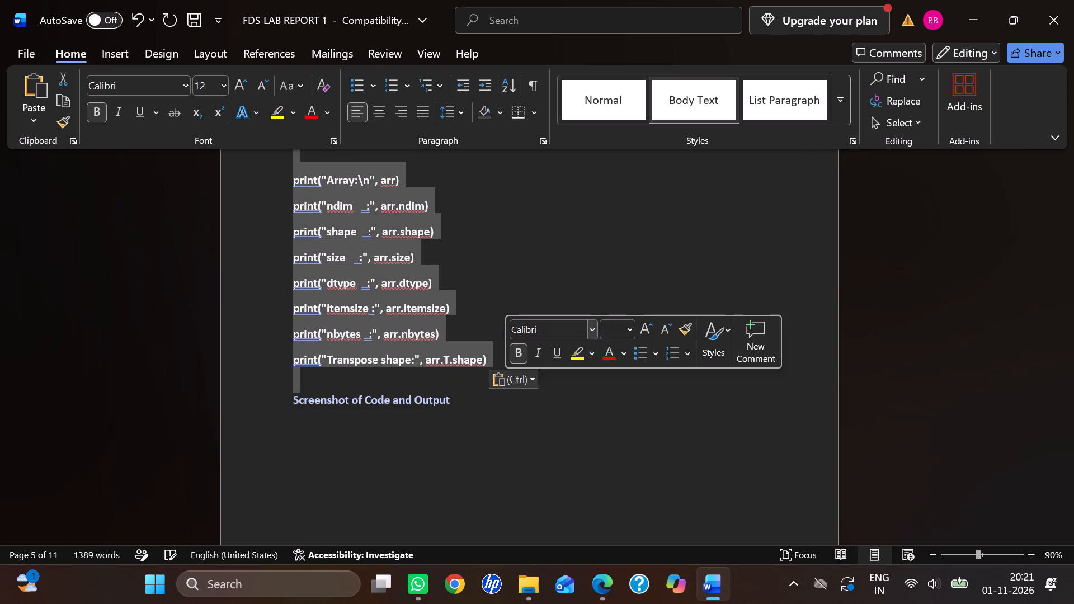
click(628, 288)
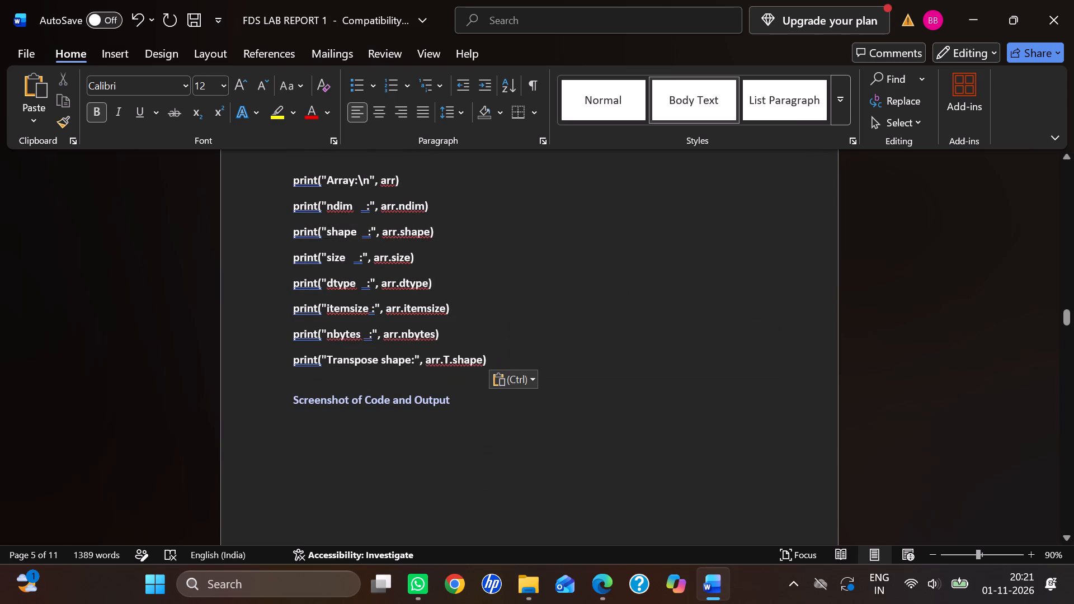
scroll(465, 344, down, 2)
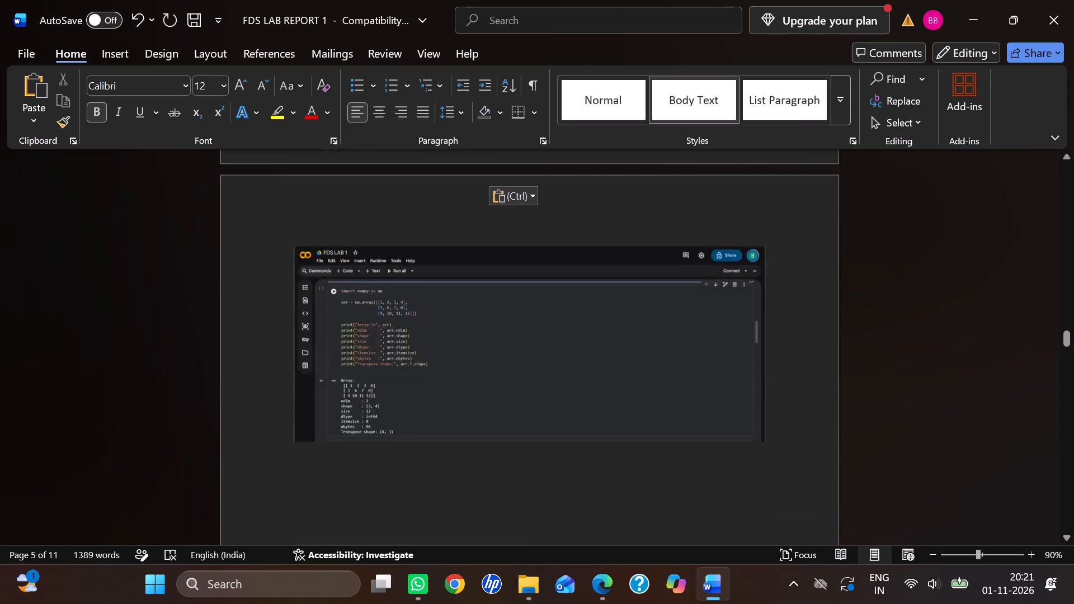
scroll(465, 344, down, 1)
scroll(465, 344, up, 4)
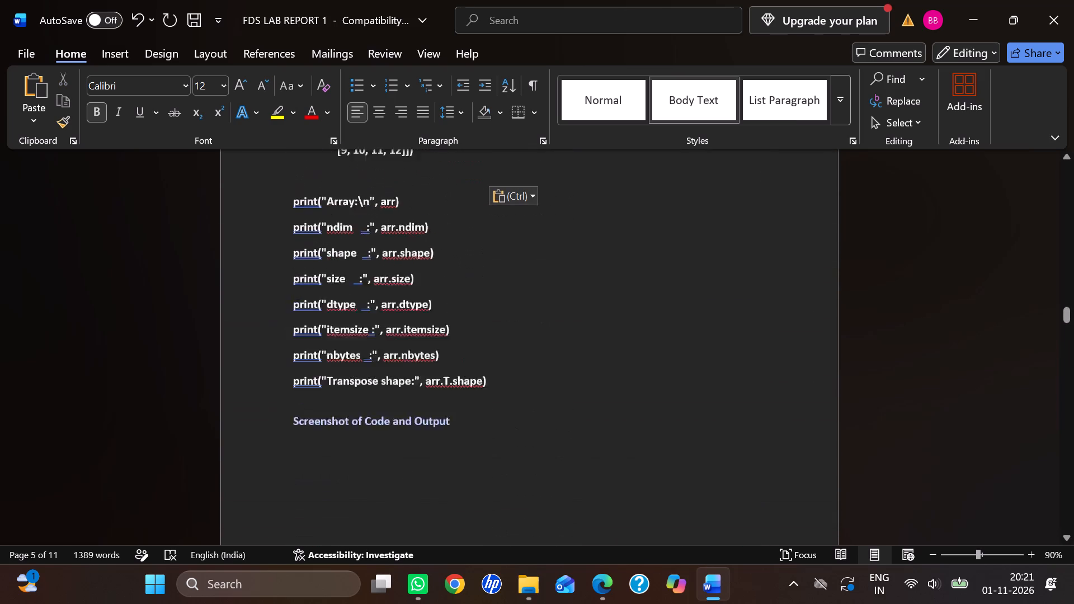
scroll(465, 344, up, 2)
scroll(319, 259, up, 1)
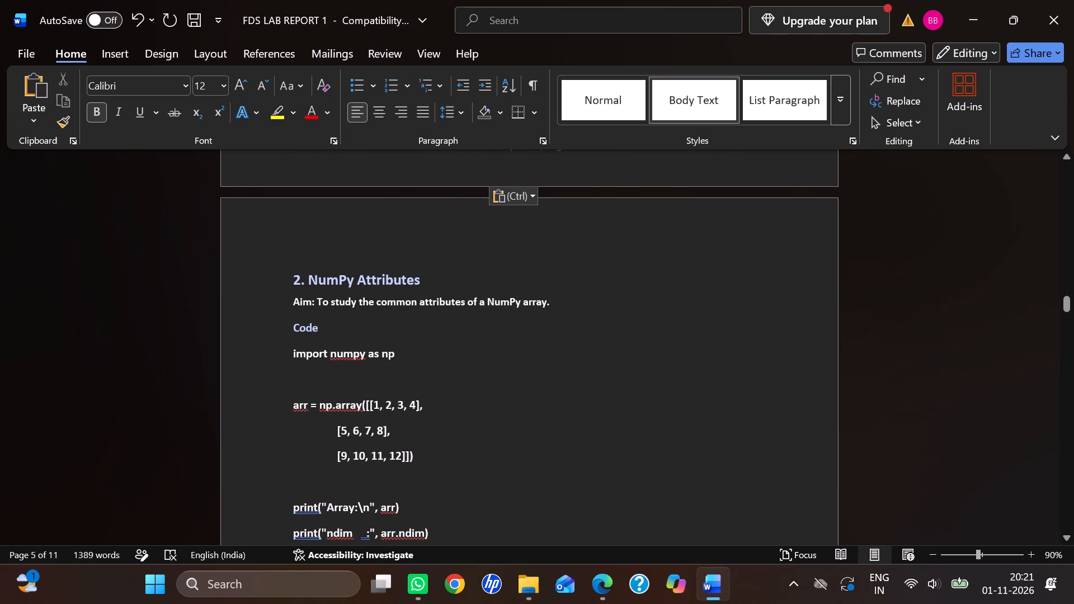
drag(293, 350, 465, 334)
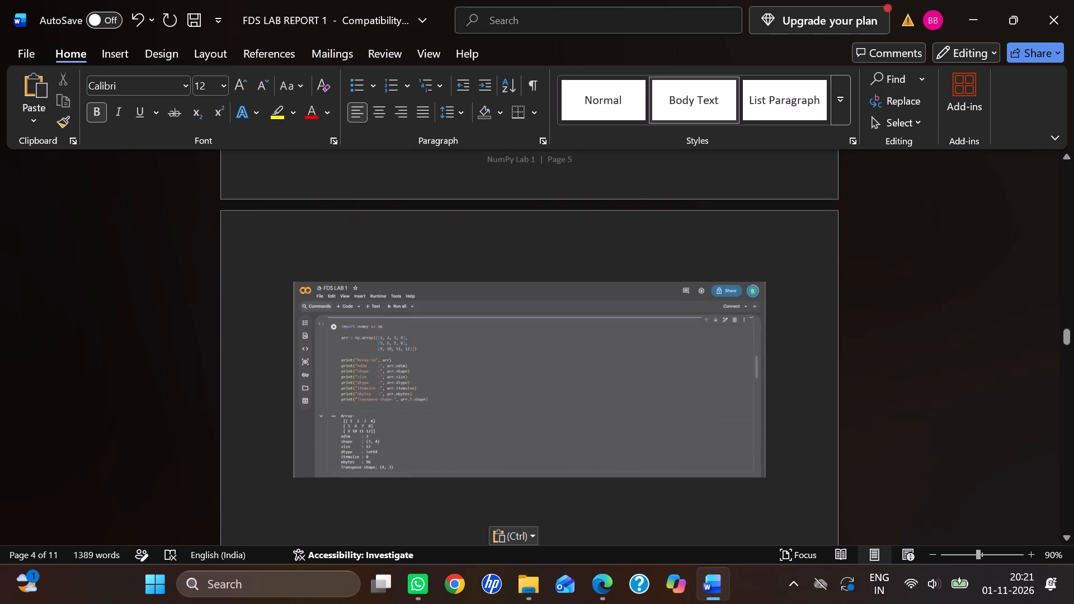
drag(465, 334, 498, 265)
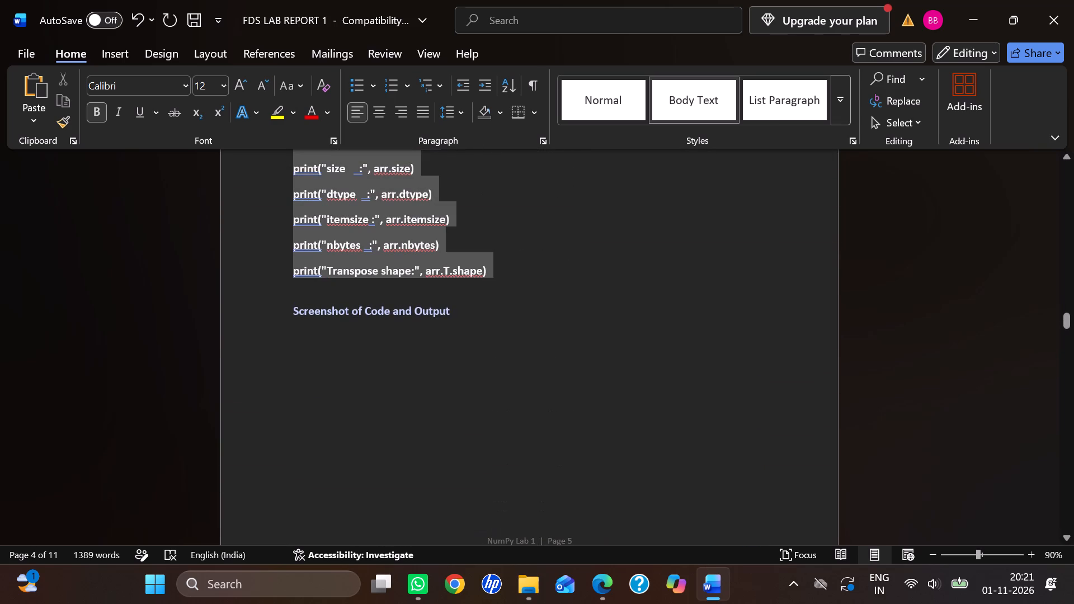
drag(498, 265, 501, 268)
Set the entire pasted NumPy Attributes code, from the import line through the transpose shape print, to font size 11.
scroll(501, 268, up, 5)
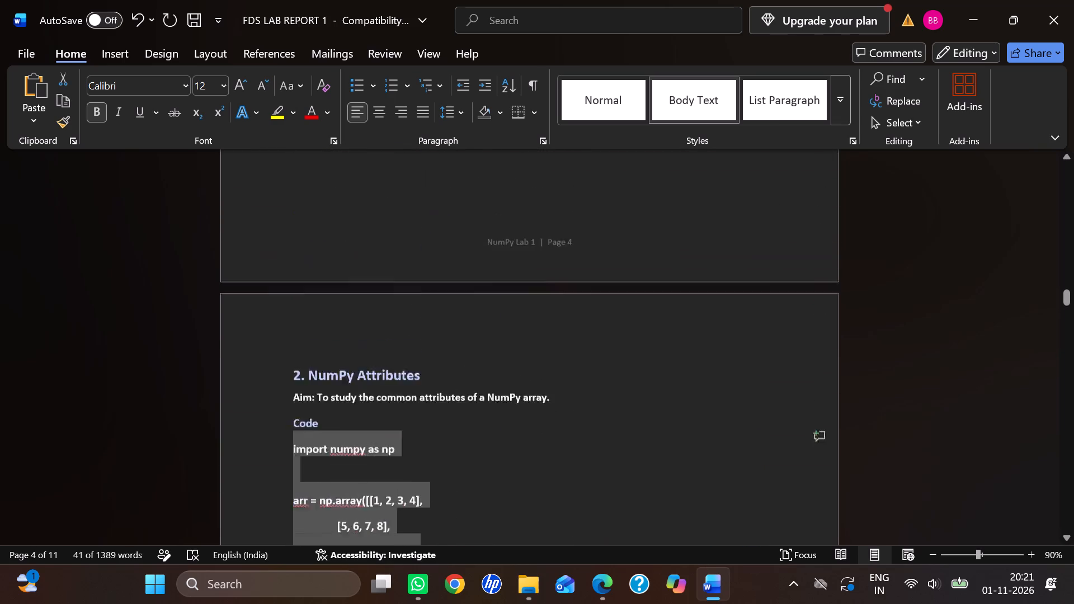
scroll(501, 268, up, 4)
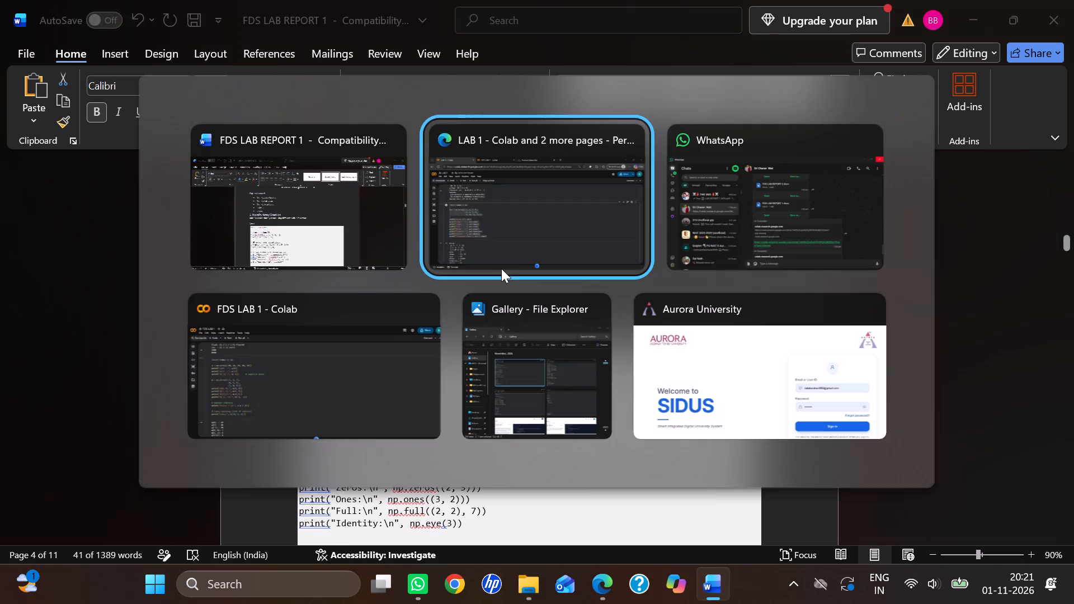
scroll(381, 280, up, 1)
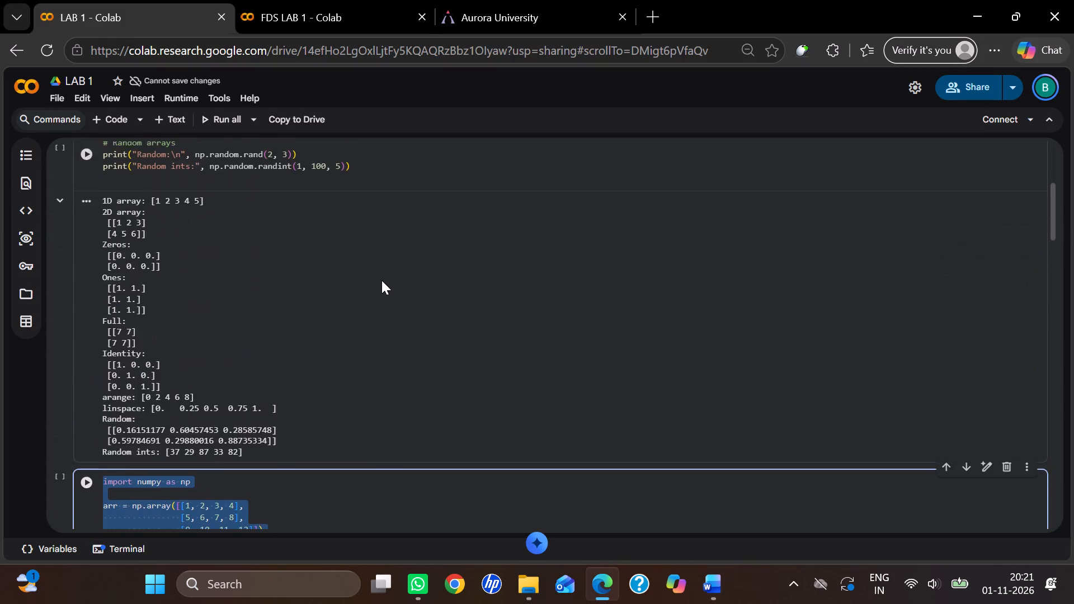
scroll(381, 280, up, 1)
scroll(509, 251, down, 1)
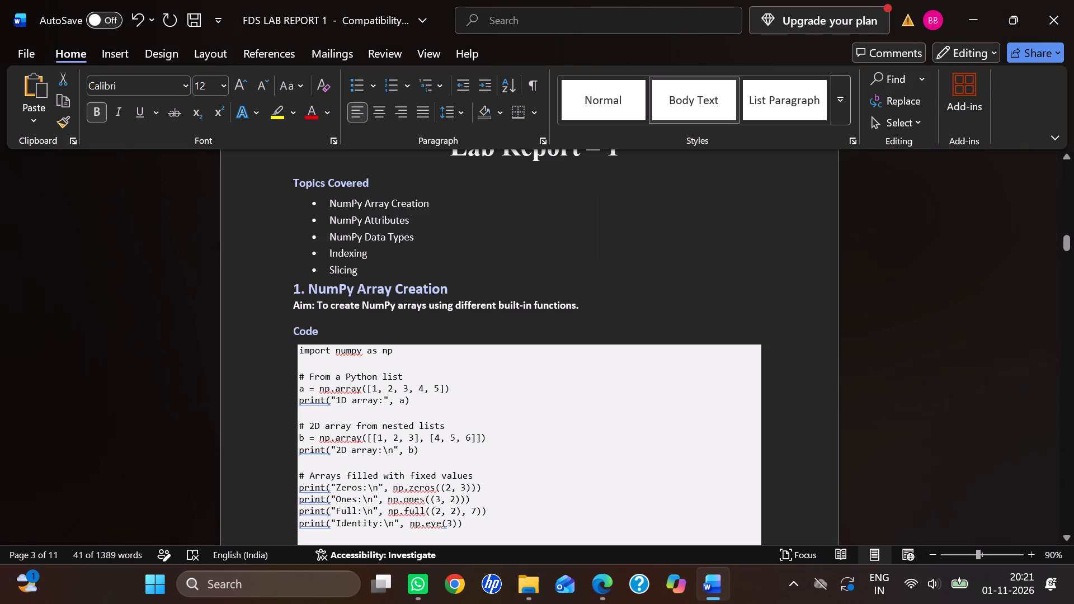
scroll(509, 251, down, 3)
scroll(509, 251, up, 1)
scroll(509, 251, down, 1)
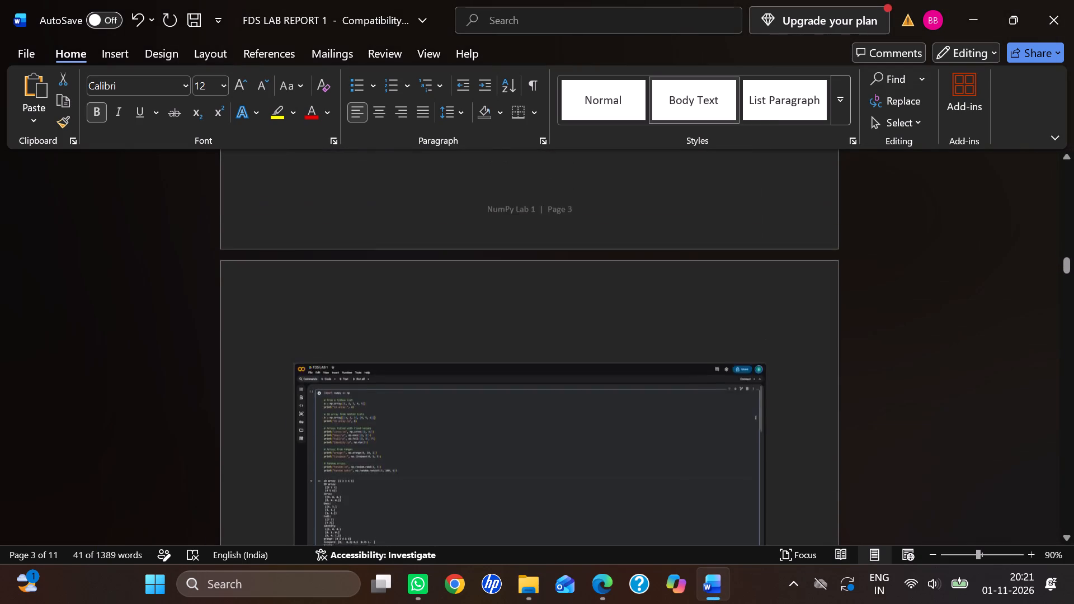
scroll(509, 251, down, 3)
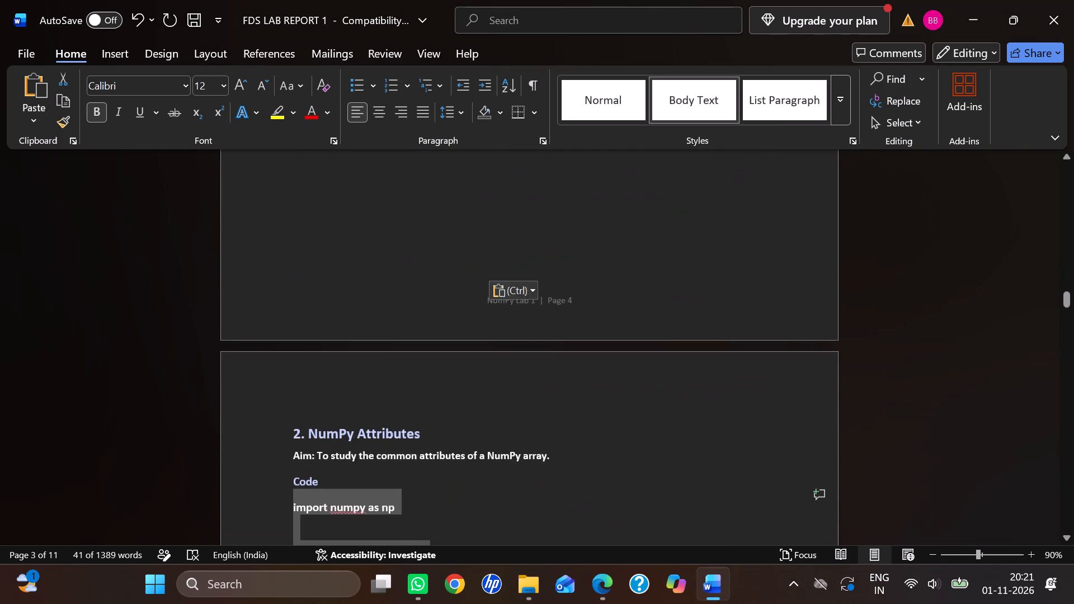
scroll(509, 251, down, 2)
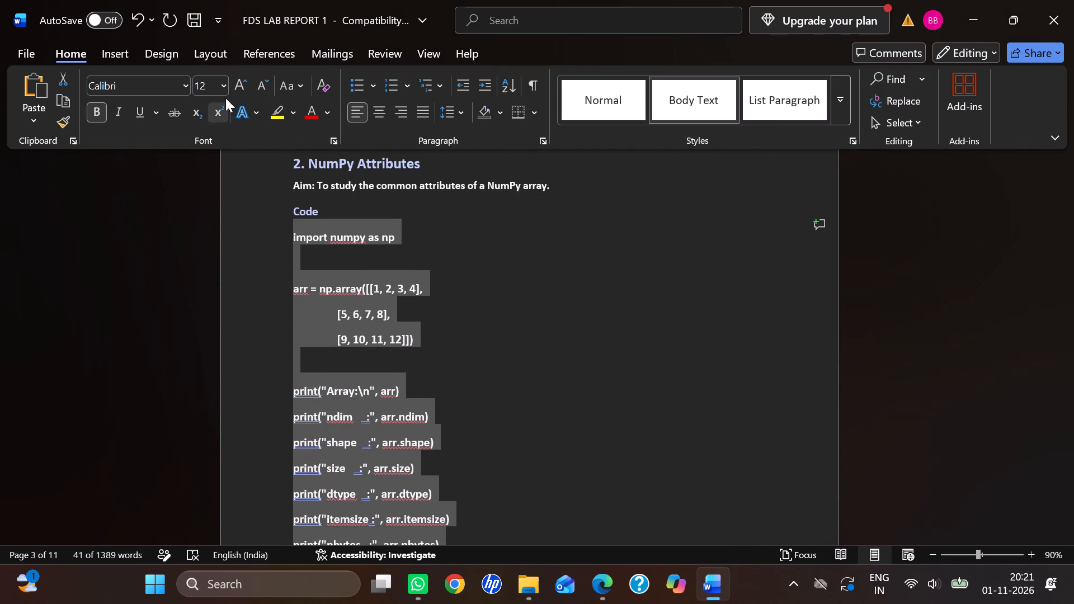
click(223, 87)
click(211, 172)
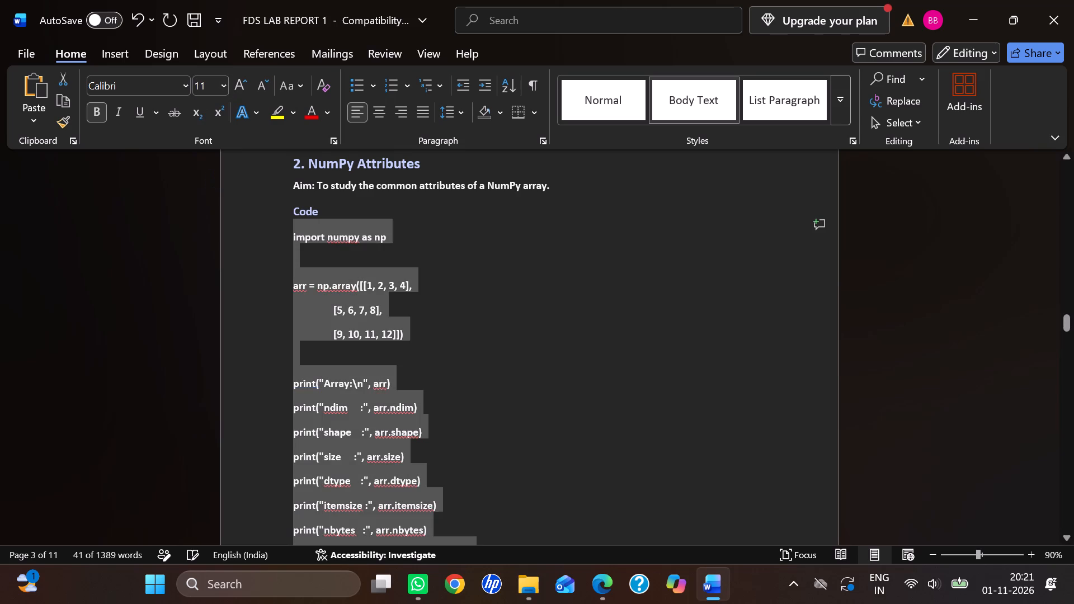
click(384, 284)
Delete the boxed code, including its text box, under the NumPy Array Creation section's Code heading.
scroll(384, 284, down, 3)
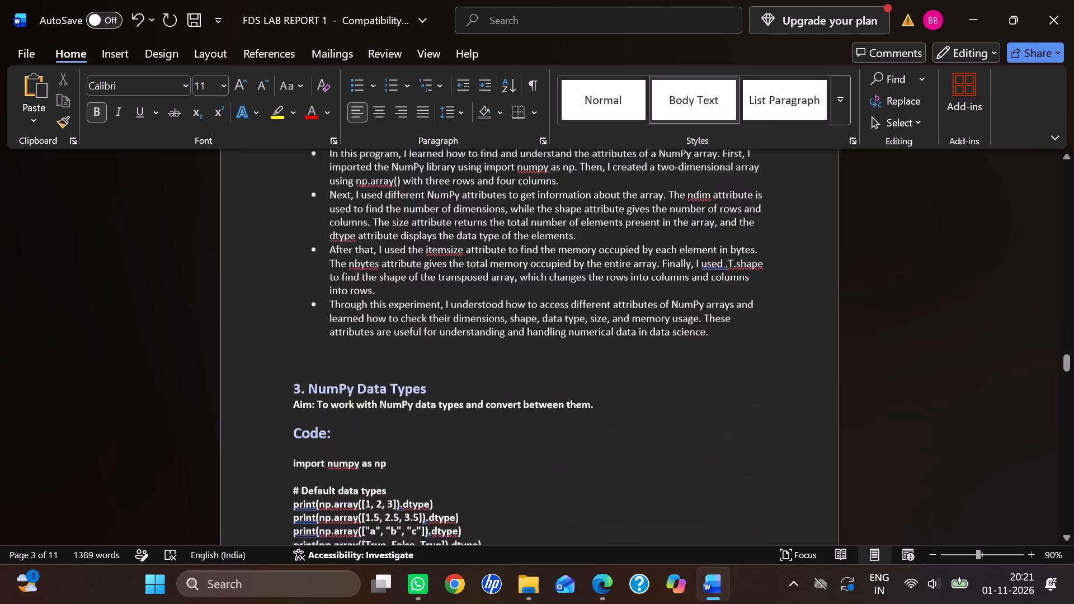
scroll(384, 284, down, 4)
scroll(384, 284, up, 3)
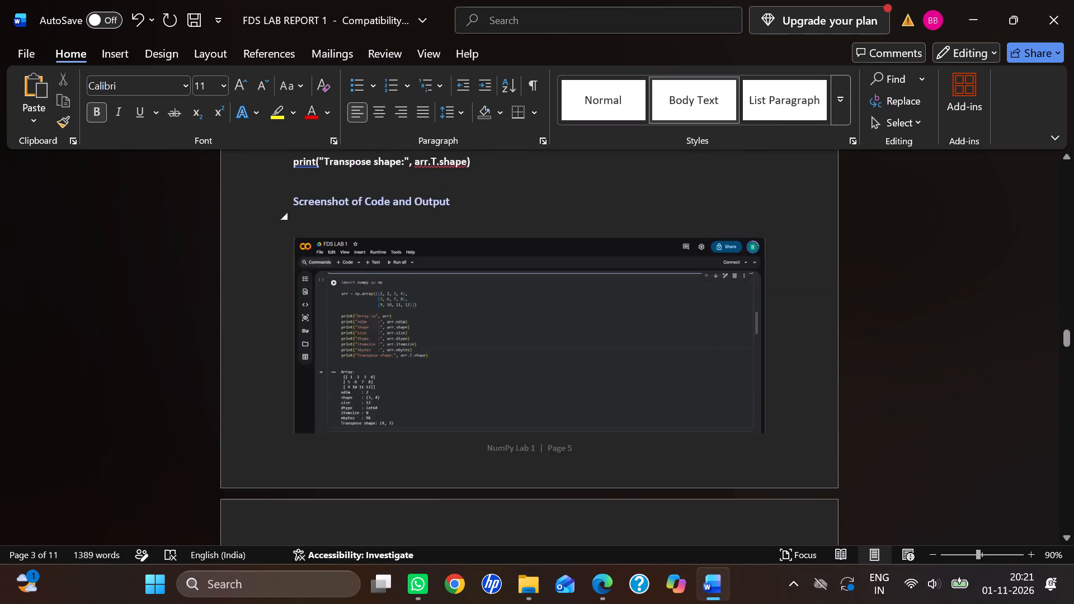
scroll(384, 284, up, 5)
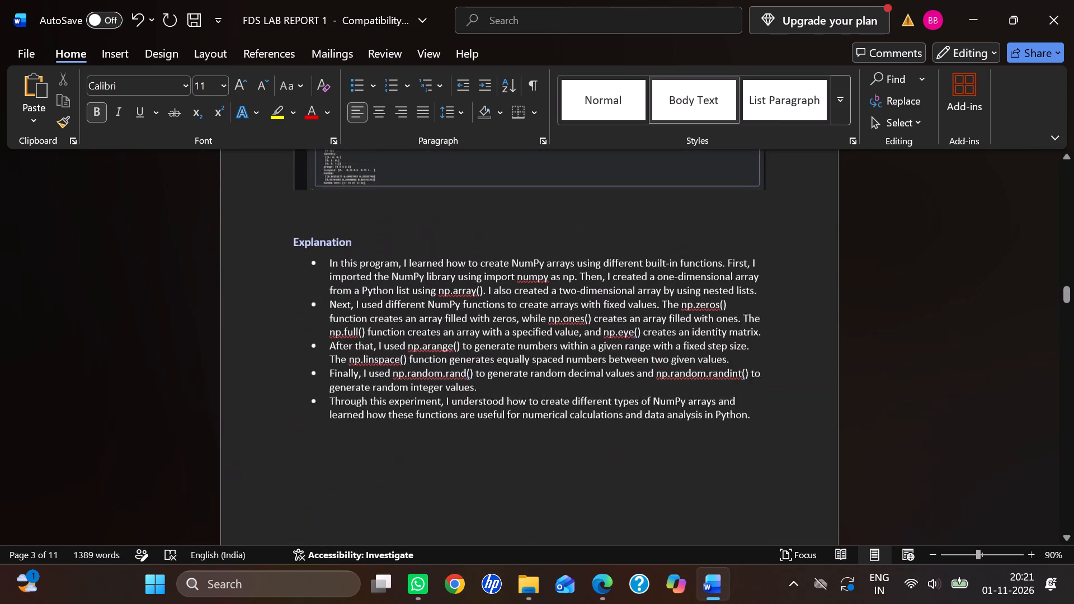
scroll(384, 284, up, 4)
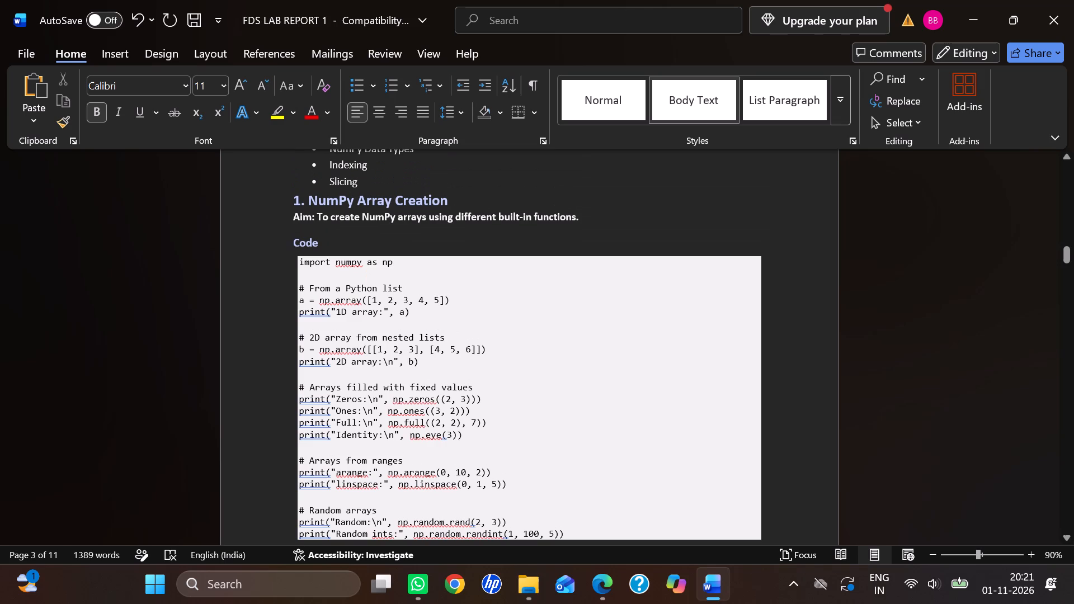
click(590, 526)
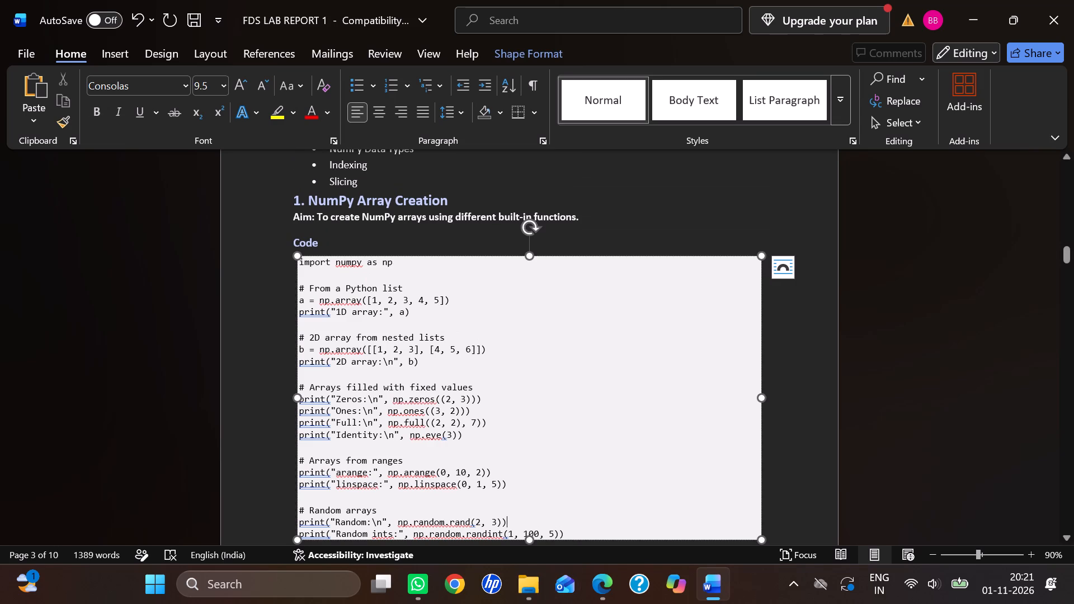
key(BackSpace)
key(BackSpace)
key(BackSpace)
key(BackSpace)
key(BackSpace)
key(BackSpace)
key(BackSpace)
key(BackSpace)
key(BackSpace)
key(BackSpace)
key(BackSpace)
key(BackSpace)
key(BackSpace)
key(BackSpace)
key(BackSpace)
key(BackSpace)
key(BackSpace)
key(BackSpace)
key(BackSpace)
key(BackSpace)
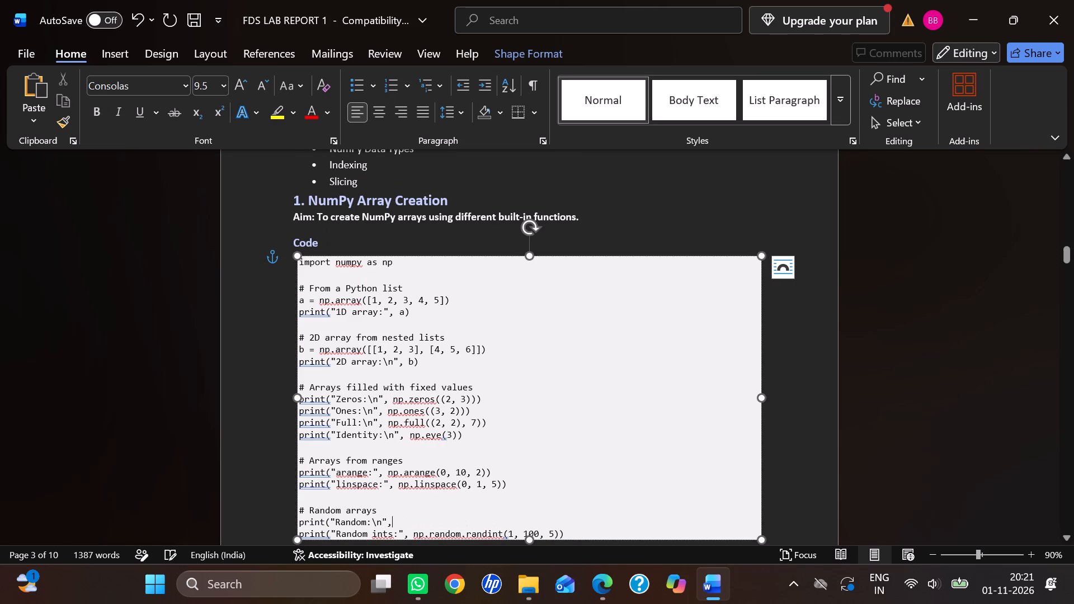
click(565, 529)
key(BackSpace)
key(BackSpace)
key(BackSpace)
key(BackSpace)
key(BackSpace)
key(BackSpace)
key(BackSpace)
key(BackSpace)
key(BackSpace)
key(BackSpace)
key(BackSpace)
key(BackSpace)
key(BackSpace)
key(BackSpace)
key(BackSpace)
key(BackSpace)
key(BackSpace)
key(BackSpace)
key(BackSpace)
key(BackSpace)
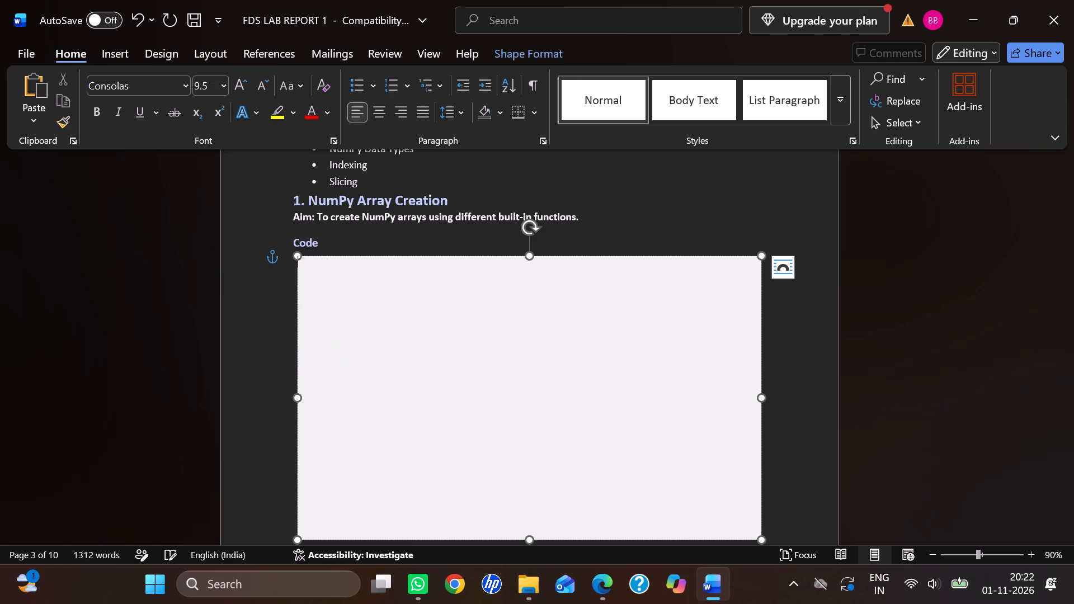
key(BackSpace)
key(BackSpace)
click(759, 528)
key(BackSpace)
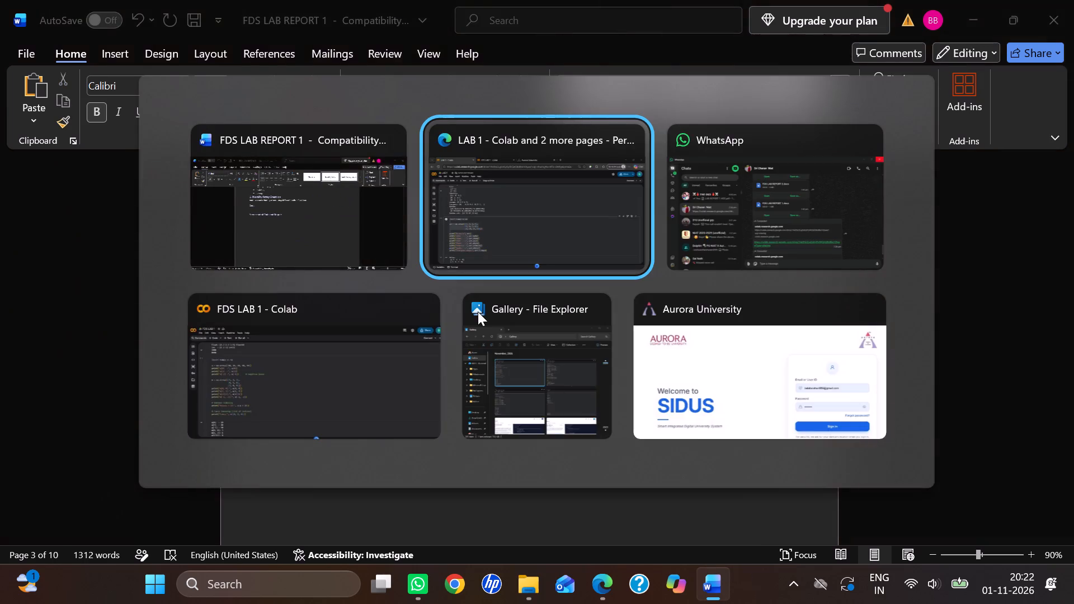
Copy the array creation code, import line through random ints print, from the LAB 1 Colab notebook into the report's NumPy Array Creation section under Code.
click(324, 317)
scroll(324, 317, up, 2)
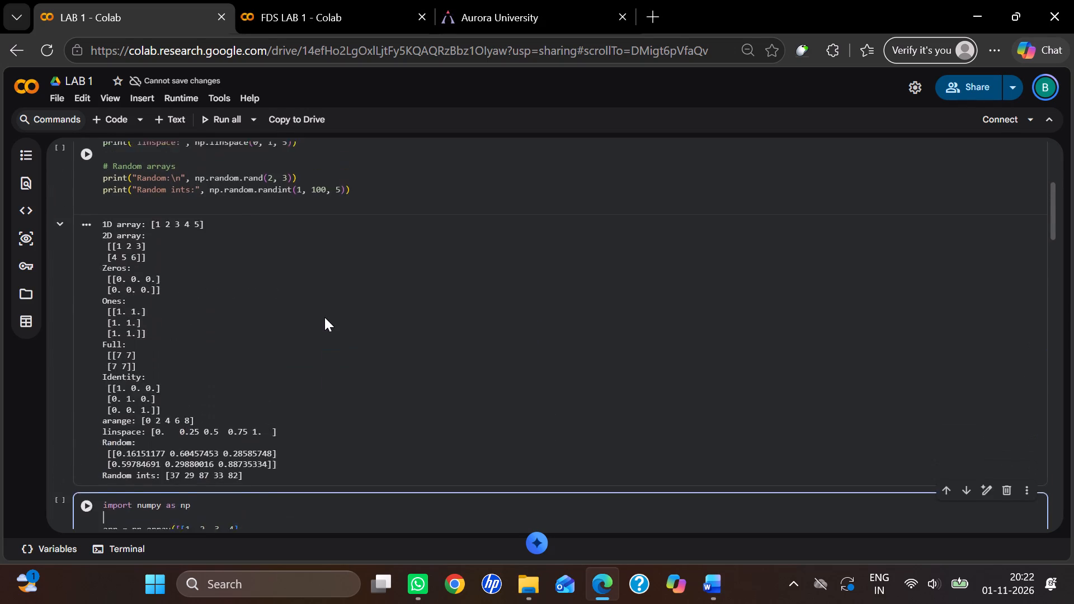
scroll(324, 317, up, 3)
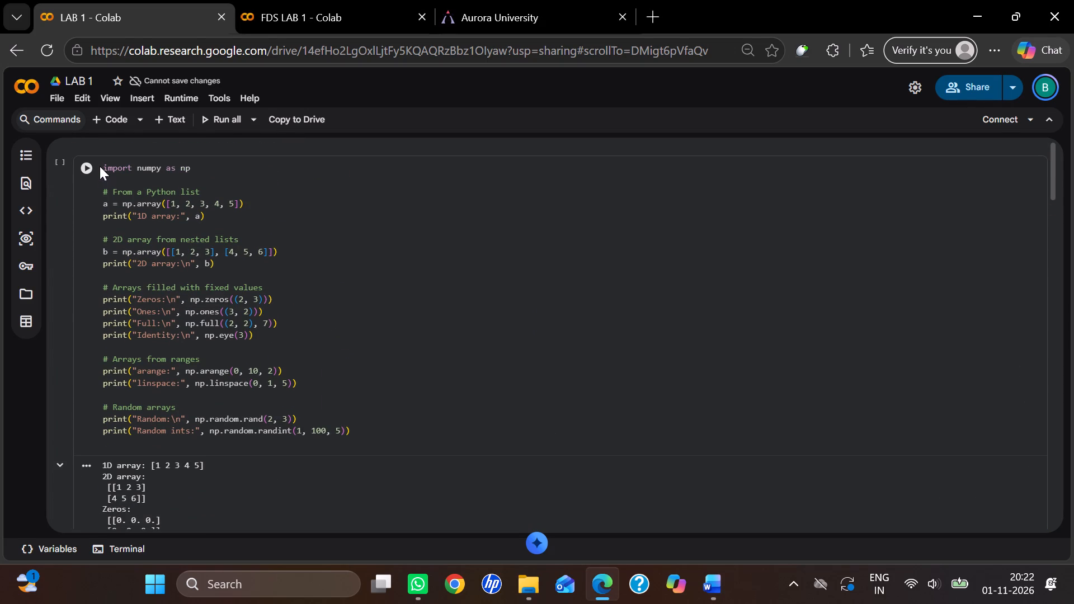
drag(103, 165, 378, 434)
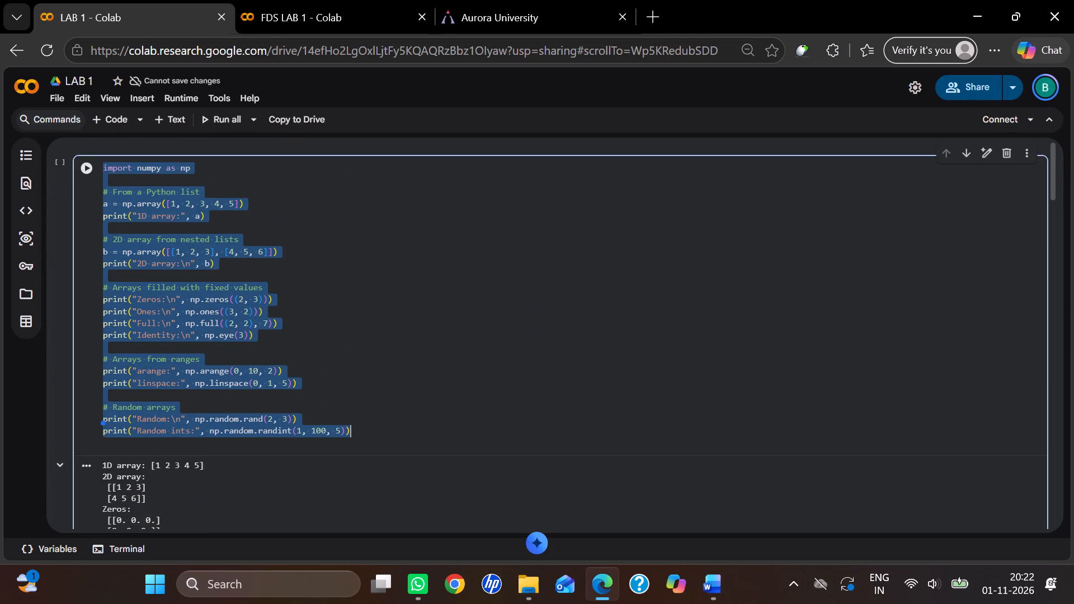
drag(378, 434, 380, 434)
key(ctrl+c)
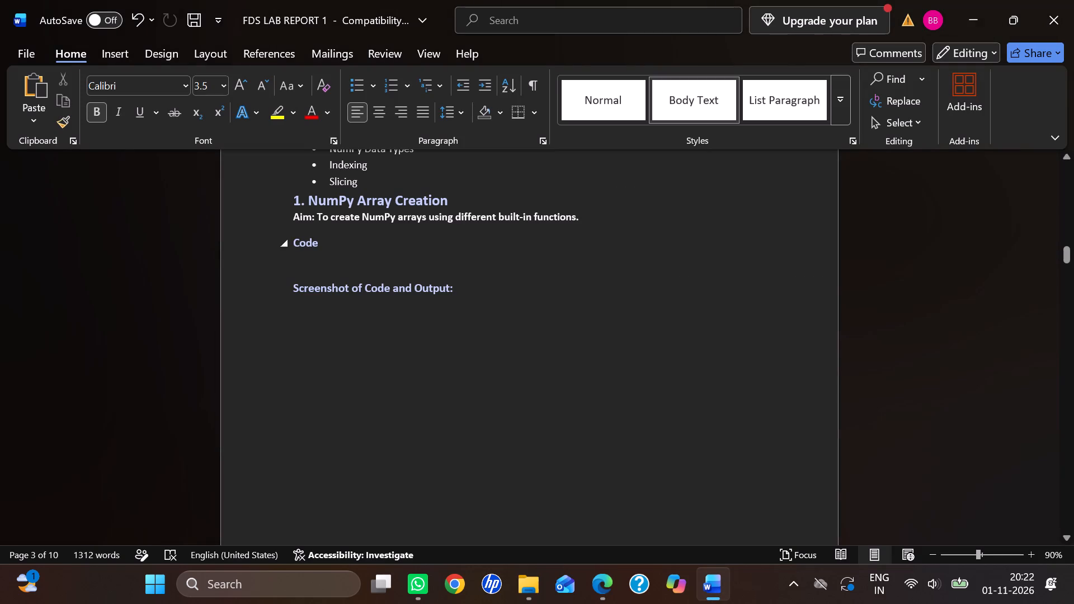
key(ctrl+v)
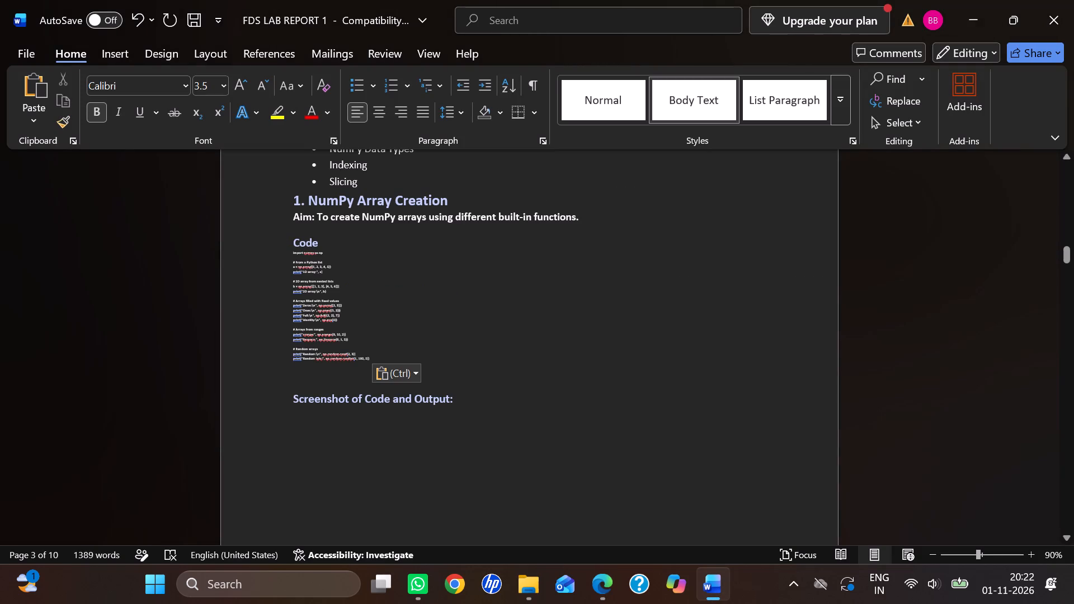
Set the entire pasted NumPy Array Creation code, from the import line through the random ints print, to font size 12.
drag(293, 256, 362, 325)
click(362, 325)
drag(291, 252, 385, 355)
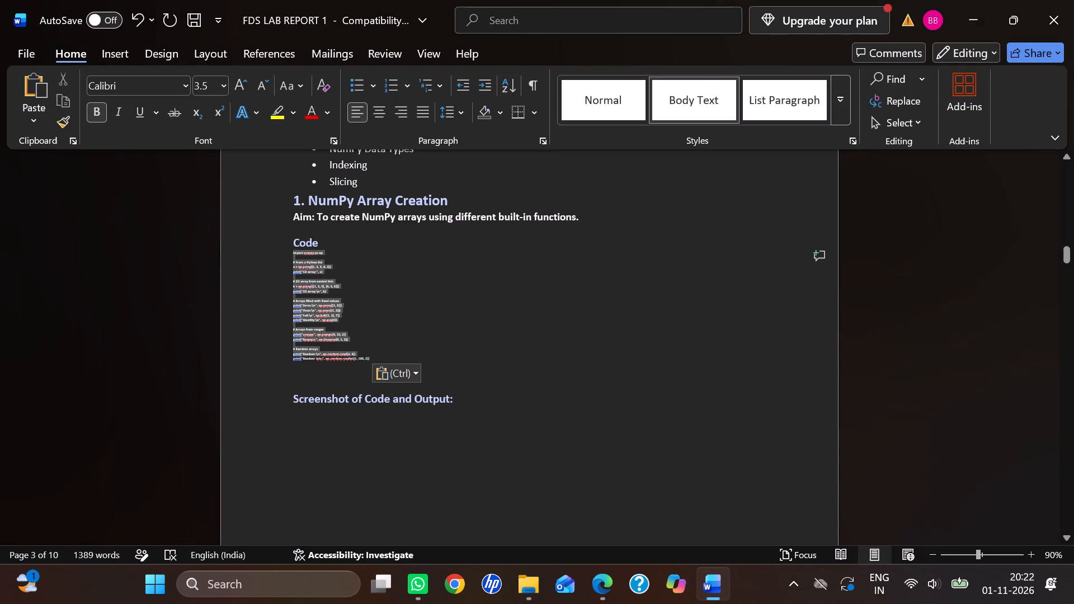
drag(385, 355, 450, 369)
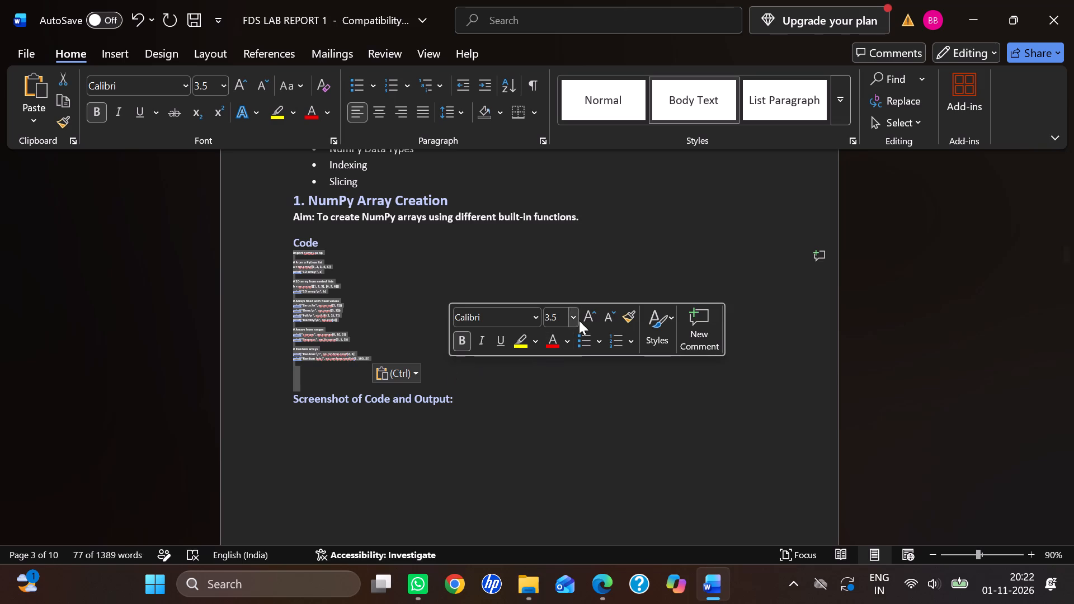
click(579, 318)
click(571, 318)
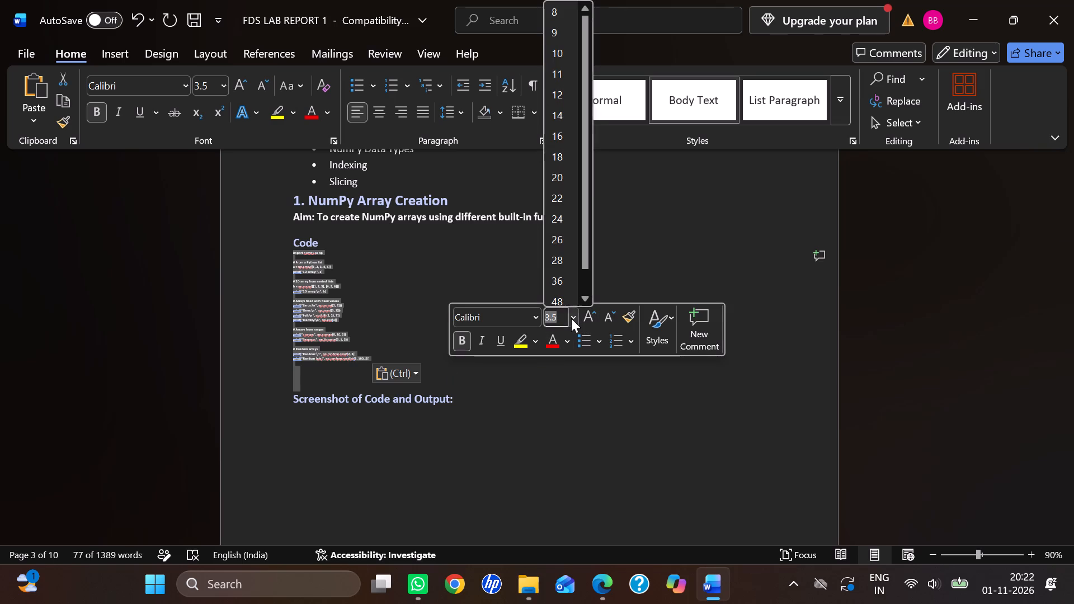
click(555, 96)
click(383, 286)
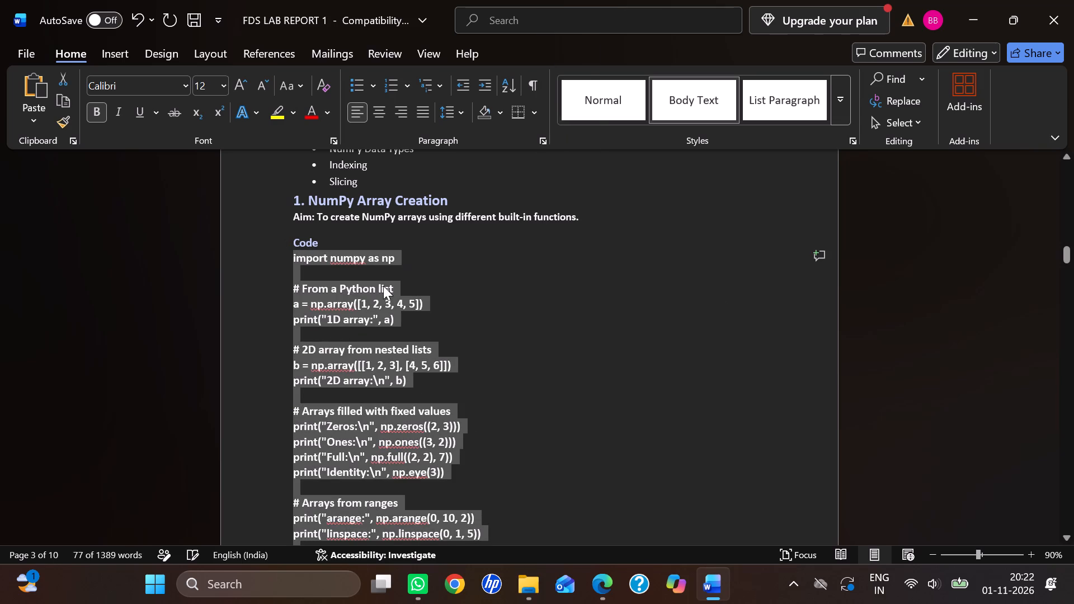
Add a colon to the end of the "1. NumPy Array Creation" heading and insert a blank line between it and the Aim.
scroll(383, 286, down, 5)
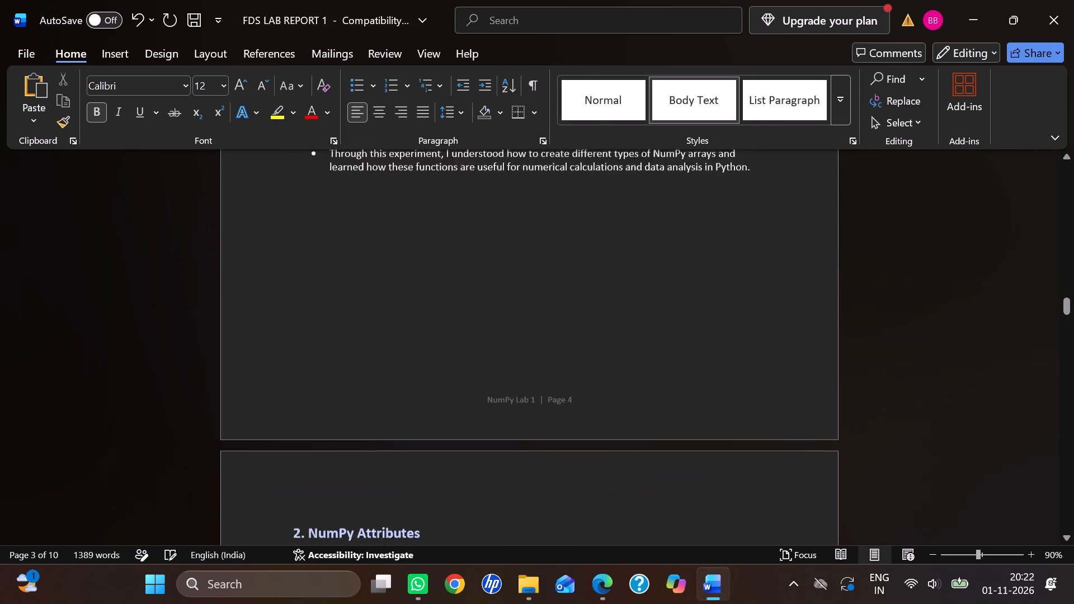
scroll(383, 286, down, 2)
scroll(383, 286, up, 4)
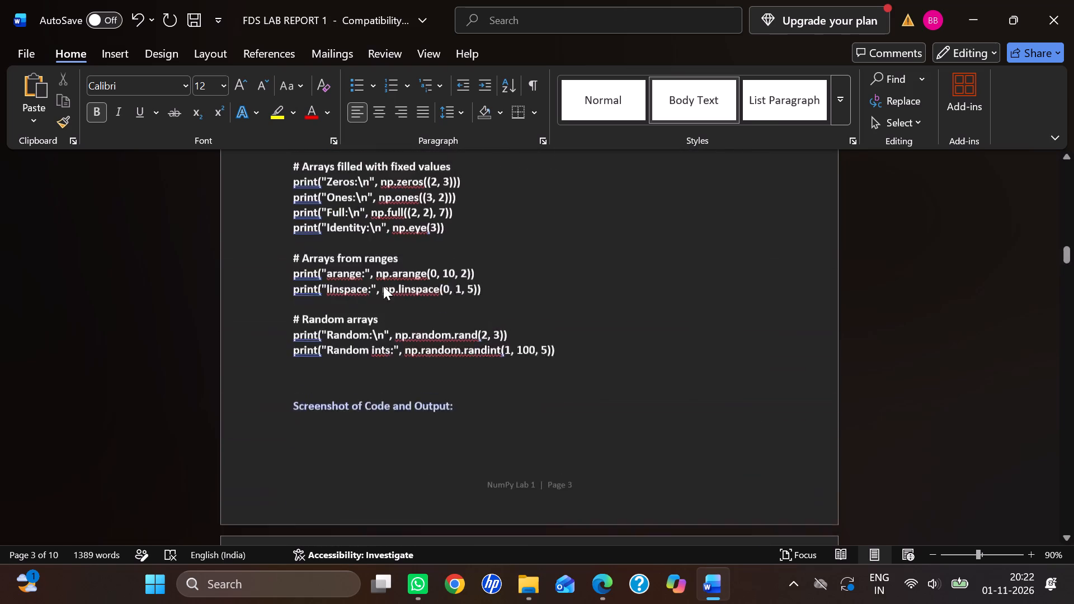
scroll(383, 286, up, 1)
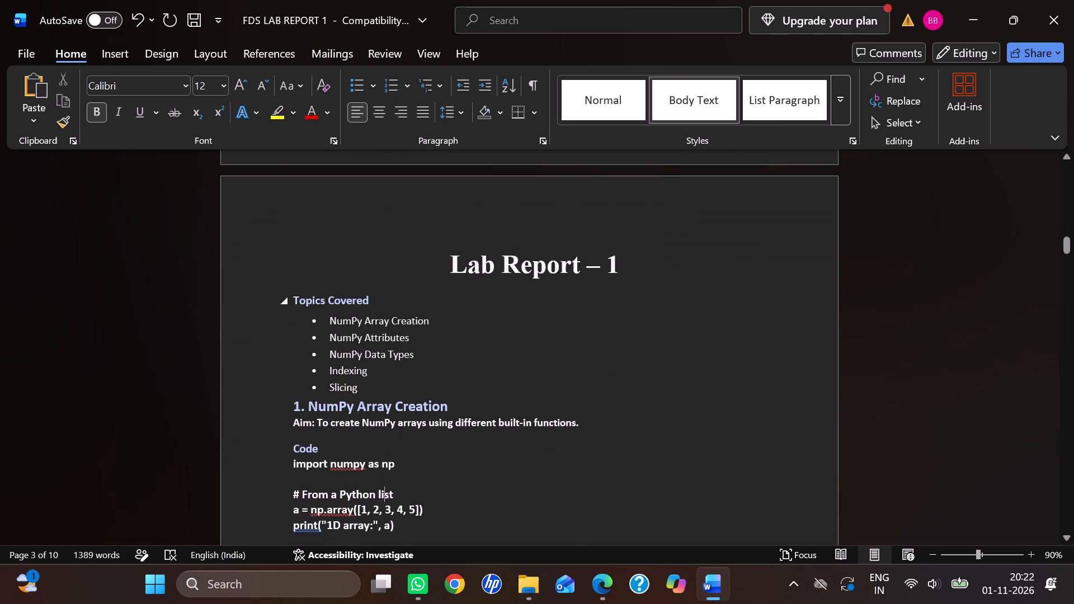
click(464, 397)
key(shift+colon)
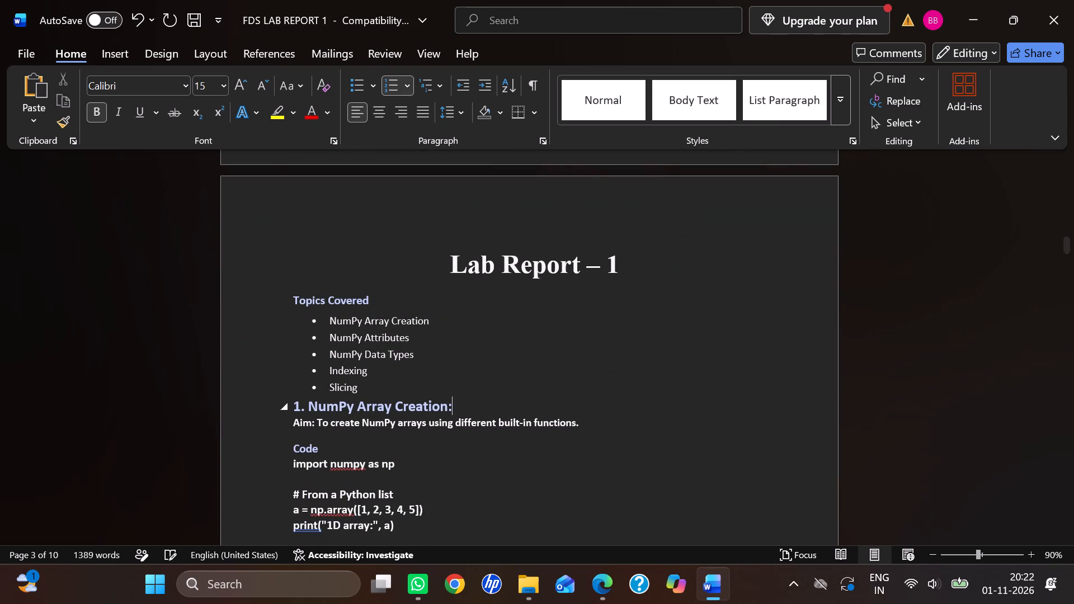
scroll(403, 462, down, 1)
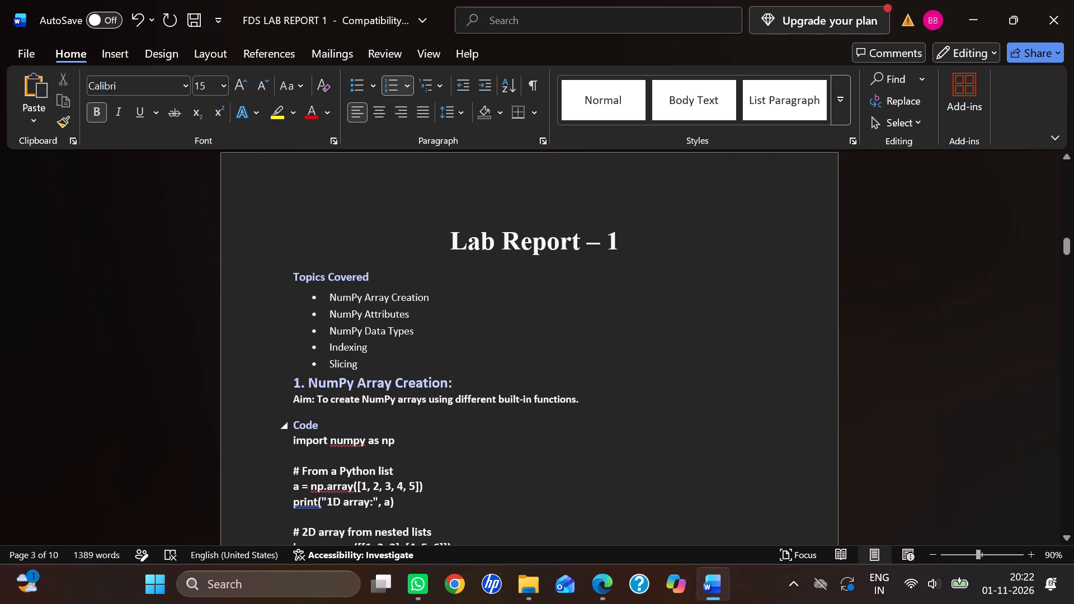
key(Return)
key(BackSpace)
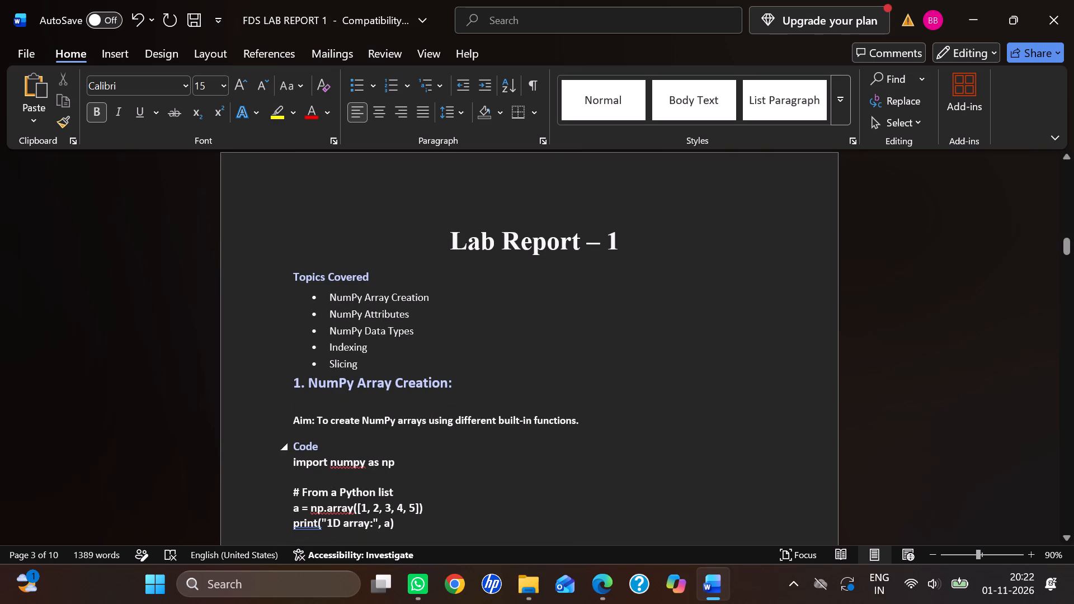
Add a colon after the Code heading in the NumPy Array Creation section.
scroll(417, 443, down, 1)
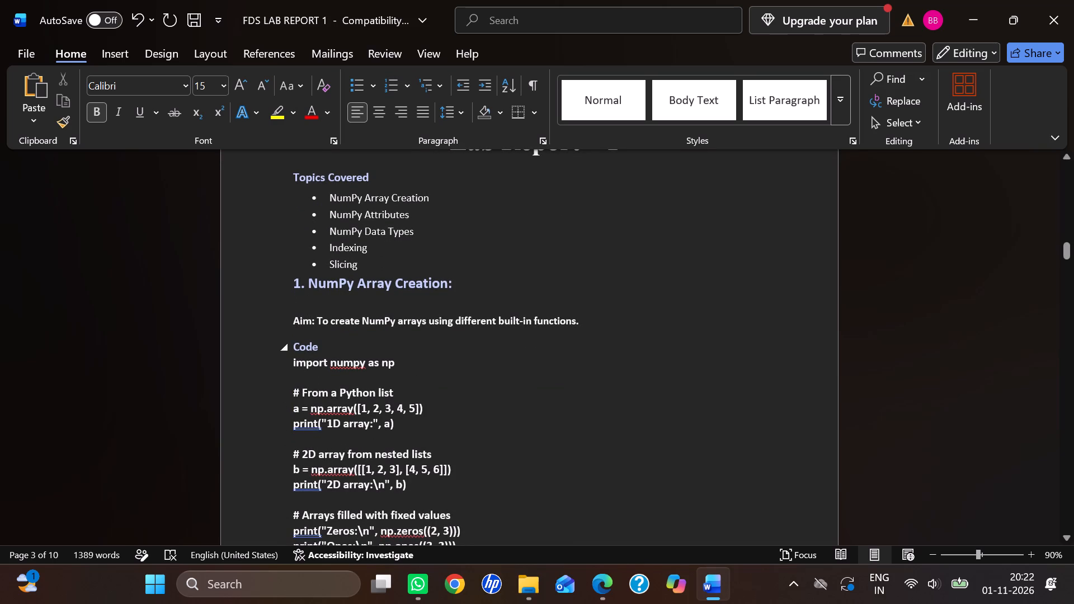
click(331, 346)
key(shift+colon)
Erase the two-dimensional slicing print lines and most of the code below them from the boxed code in the 5. Slicing section.
scroll(380, 338, down, 3)
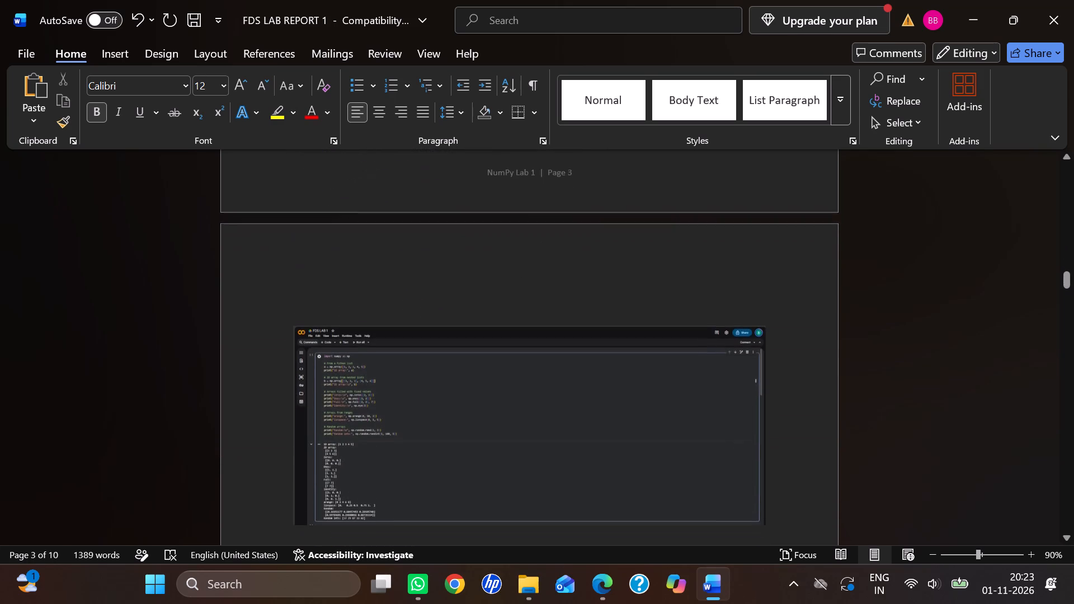
scroll(380, 338, down, 4)
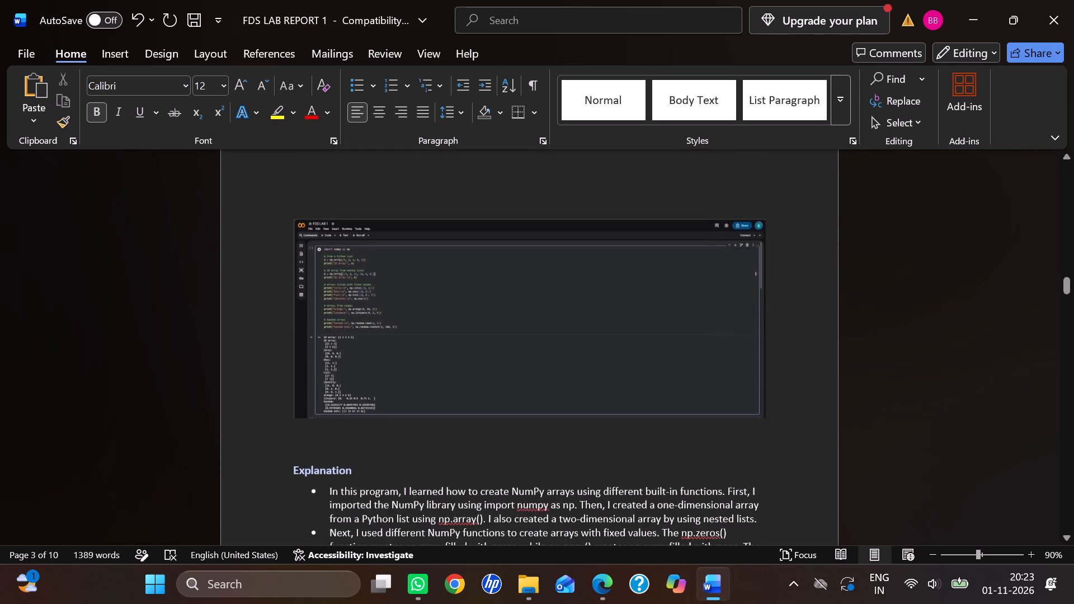
scroll(380, 338, down, 4)
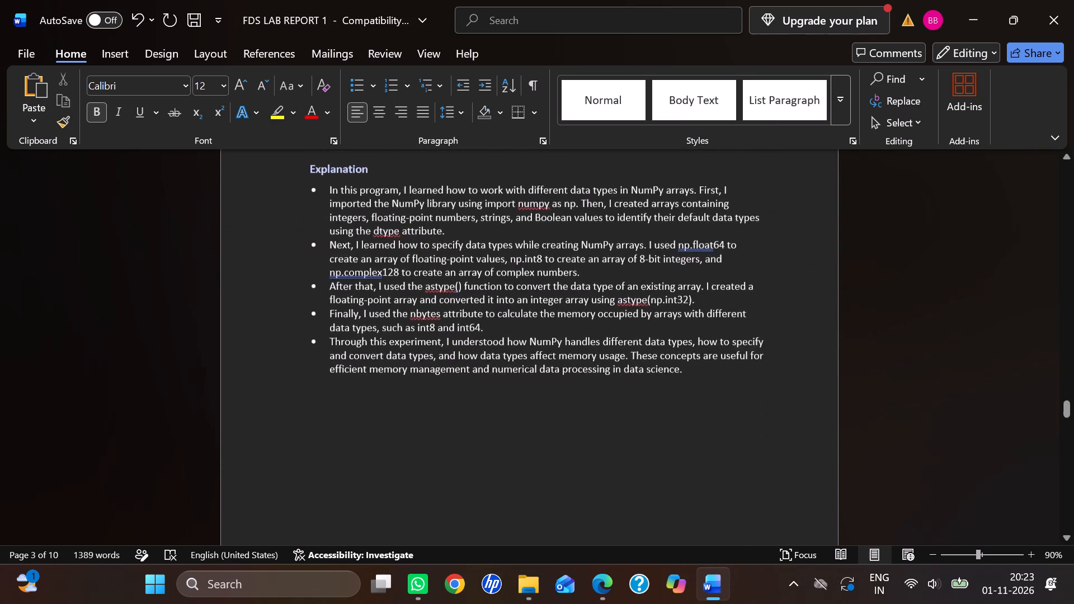
scroll(380, 338, down, 4)
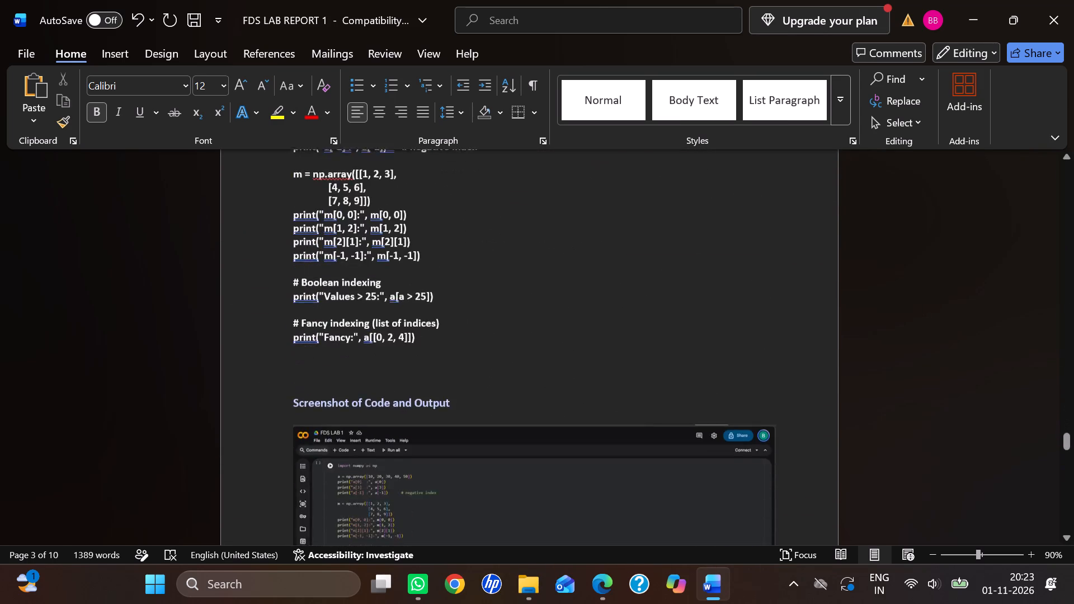
scroll(380, 338, down, 4)
scroll(380, 338, up, 1)
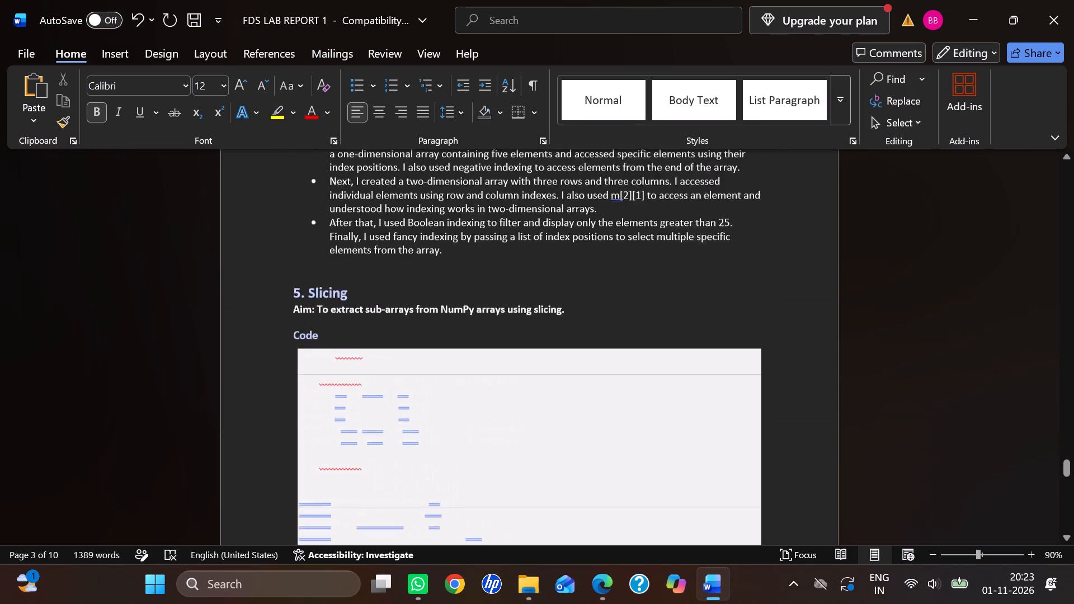
scroll(380, 338, up, 1)
scroll(380, 338, down, 1)
click(507, 470)
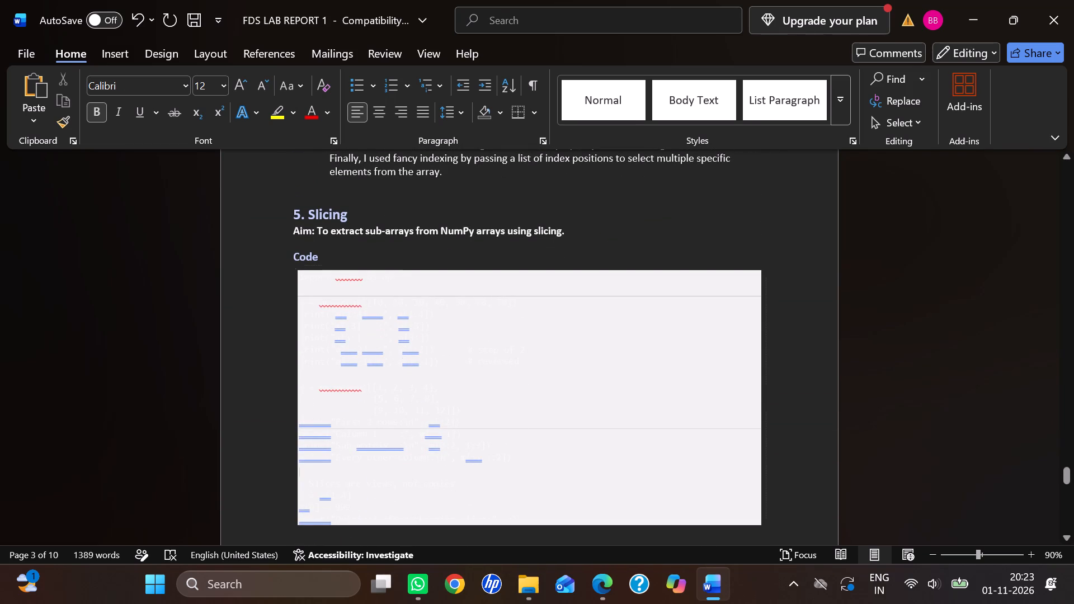
key(BackSpace)
key(BackSpace)
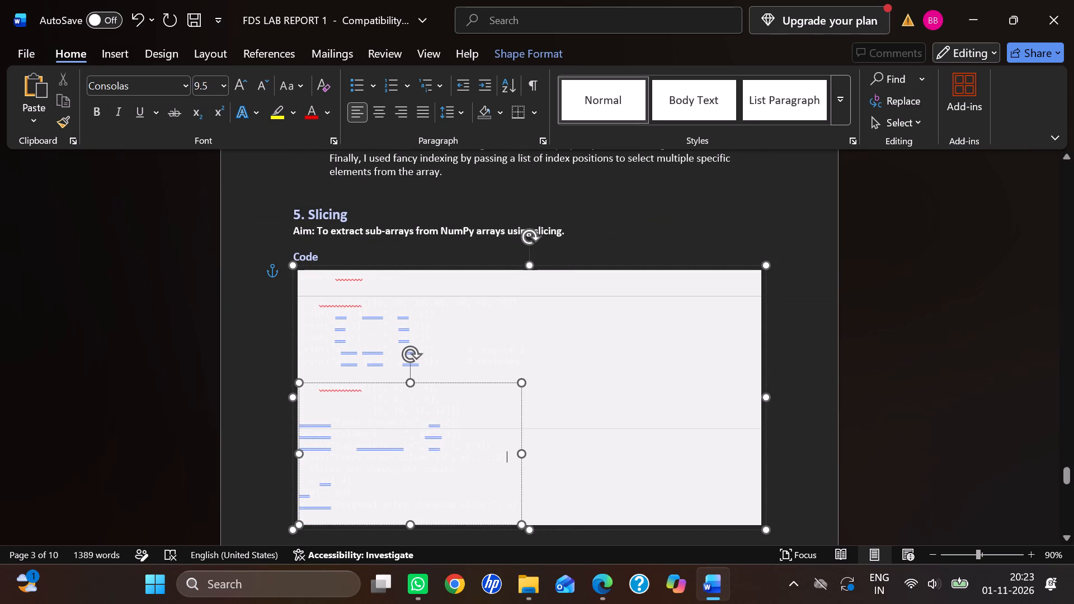
key(BackSpace)
key(BackSpace)
key(BackSpace)
key(BackSpace)
key(BackSpace)
key(BackSpace)
key(BackSpace)
key(BackSpace)
key(BackSpace)
key(BackSpace)
key(BackSpace)
key(BackSpace)
key(BackSpace)
key(BackSpace)
key(BackSpace)
key(BackSpace)
key(BackSpace)
key(BackSpace)
key(BackSpace)
key(BackSpace)
key(BackSpace)
key(BackSpace)
key(BackSpace)
click(449, 483)
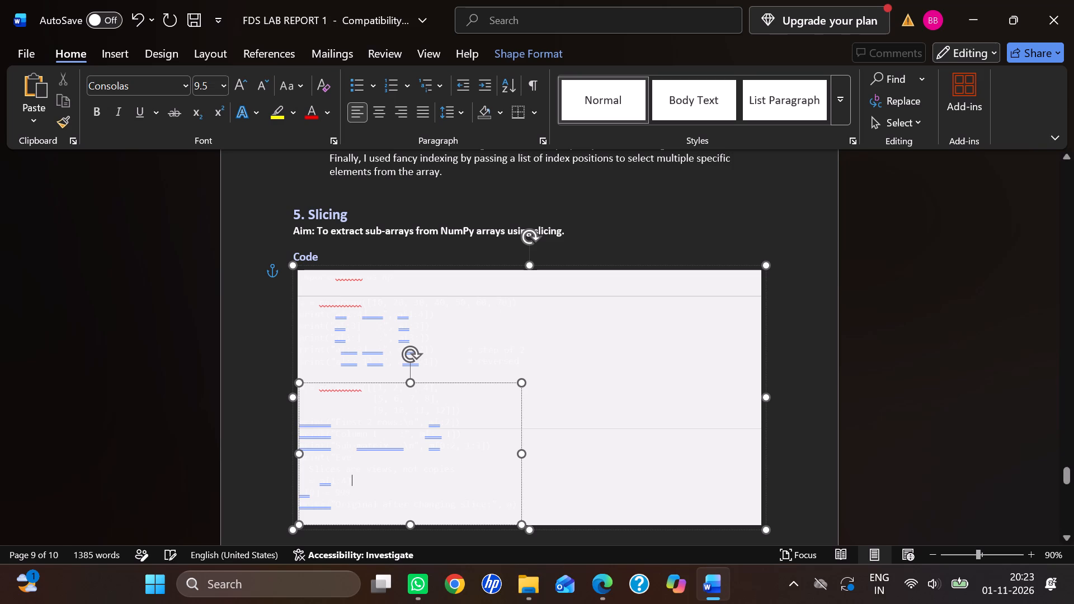
click(451, 495)
key(BackSpace)
key(BackSpace)
key(BackSpace)
key(BackSpace)
key(BackSpace)
key(BackSpace)
key(BackSpace)
key(BackSpace)
key(BackSpace)
key(BackSpace)
key(BackSpace)
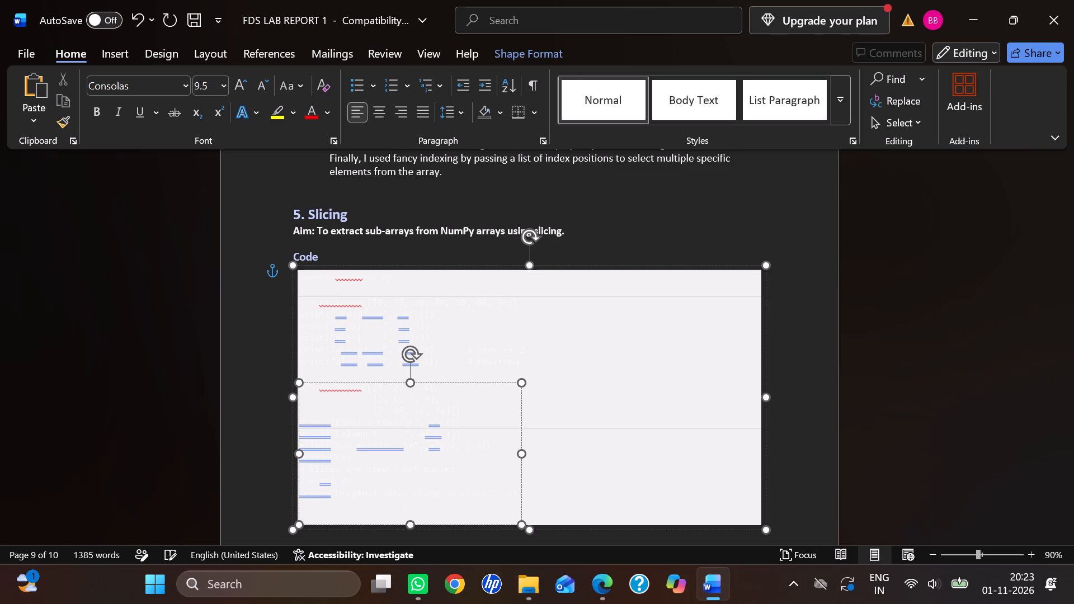
key(BackSpace)
key(BackSpace)
key(BackSpace)
key(BackSpace)
key(BackSpace)
key(BackSpace)
key(BackSpace)
key(BackSpace)
key(BackSpace)
key(BackSpace)
key(BackSpace)
key(BackSpace)
key(BackSpace)
key(BackSpace)
key(BackSpace)
key(BackSpace)
key(BackSpace)
key(BackSpace)
key(BackSpace)
key(BackSpace)
key(BackSpace)
key(BackSpace)
key(BackSpace)
key(BackSpace)
key(BackSpace)
click(385, 499)
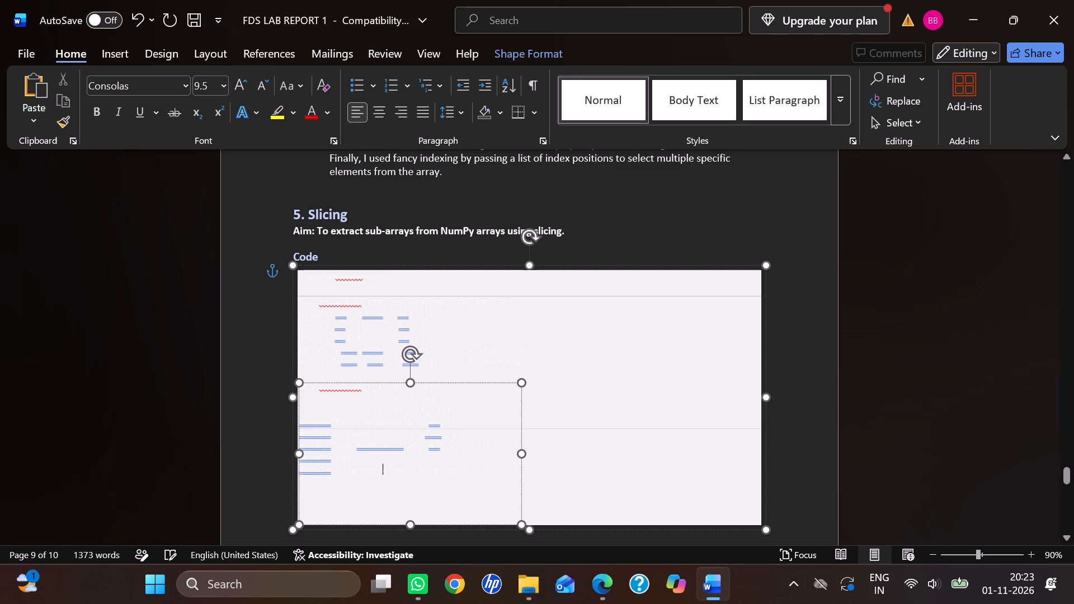
key(BackSpace)
key(BackSpace)
key(BackSpace)
key(BackSpace)
key(BackSpace)
key(BackSpace)
key(BackSpace)
key(BackSpace)
key(BackSpace)
key(BackSpace)
key(BackSpace)
key(BackSpace)
key(BackSpace)
key(BackSpace)
key(BackSpace)
key(BackSpace)
key(BackSpace)
key(BackSpace)
key(BackSpace)
key(BackSpace)
key(BackSpace)
key(BackSpace)
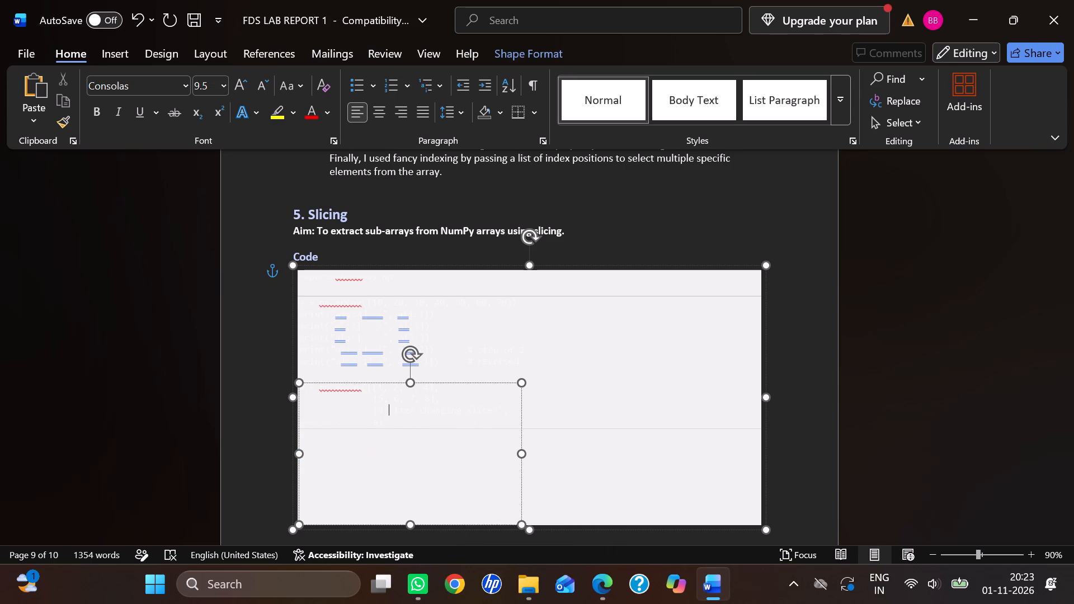
Delete the light background box behind the Slicing code.
click(690, 506)
key(BackSpace)
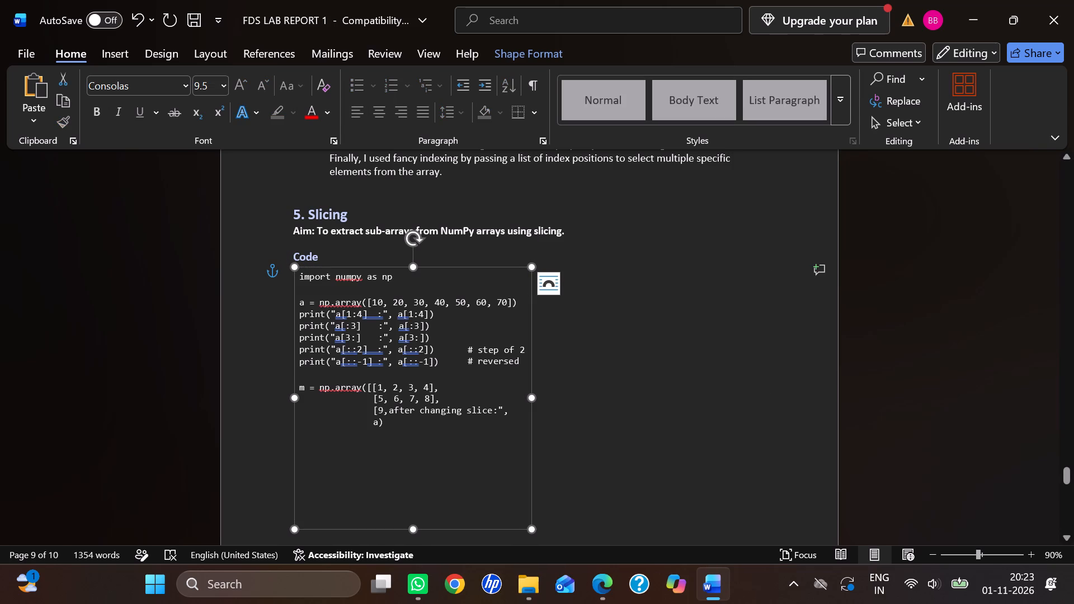
Delete the remaining m = np.array code and its leftover lines from the lower text box of the Slicing code.
click(498, 433)
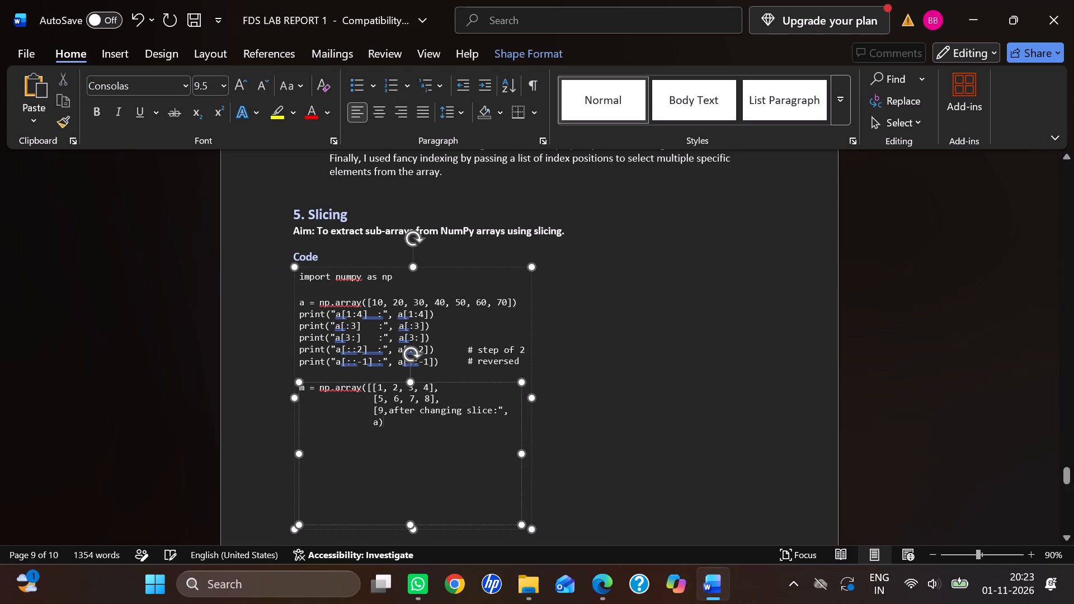
key(BackSpace)
key(BackSpace)
key(BackSpace)
key(BackSpace)
key(BackSpace)
key(BackSpace)
key(BackSpace)
key(BackSpace)
key(BackSpace)
key(BackSpace)
key(BackSpace)
key(BackSpace)
key(BackSpace)
key(BackSpace)
key(BackSpace)
key(BackSpace)
key(BackSpace)
key(BackSpace)
key(BackSpace)
key(BackSpace)
key(BackSpace)
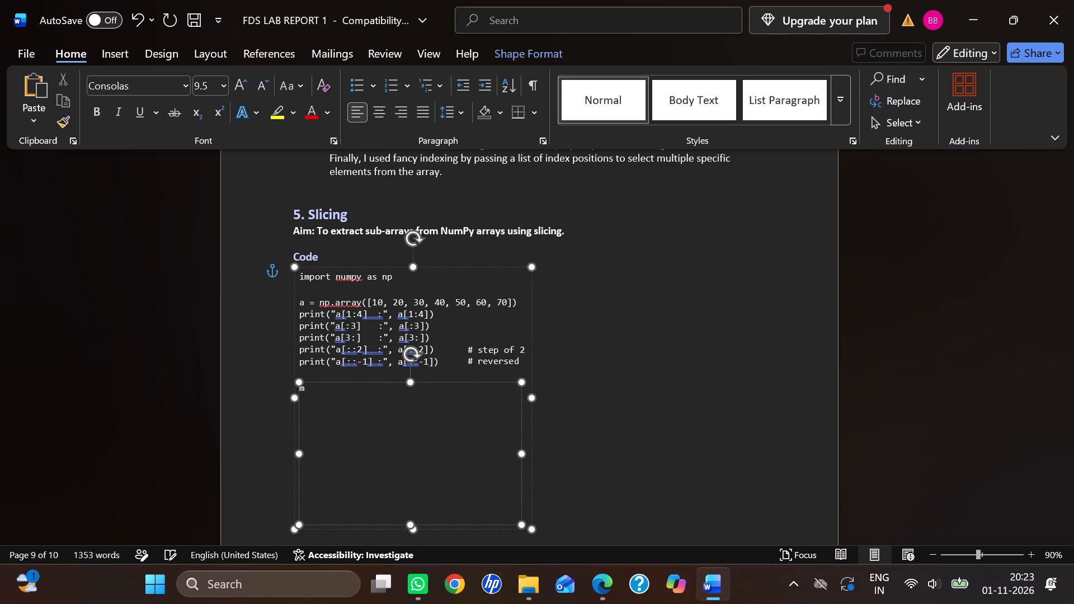
Delete the "# step of 2" and "# reversed" comments beside the Slicing print lines.
click(526, 357)
key(BackSpace)
key(BackSpace)
key(BackSpace)
key(BackSpace)
key(BackSpace)
key(BackSpace)
key(BackSpace)
key(BackSpace)
key(BackSpace)
key(BackSpace)
key(BackSpace)
key(BackSpace)
key(BackSpace)
key(BackSpace)
key(BackSpace)
key(BackSpace)
key(BackSpace)
key(BackSpace)
key(BackSpace)
key(BackSpace)
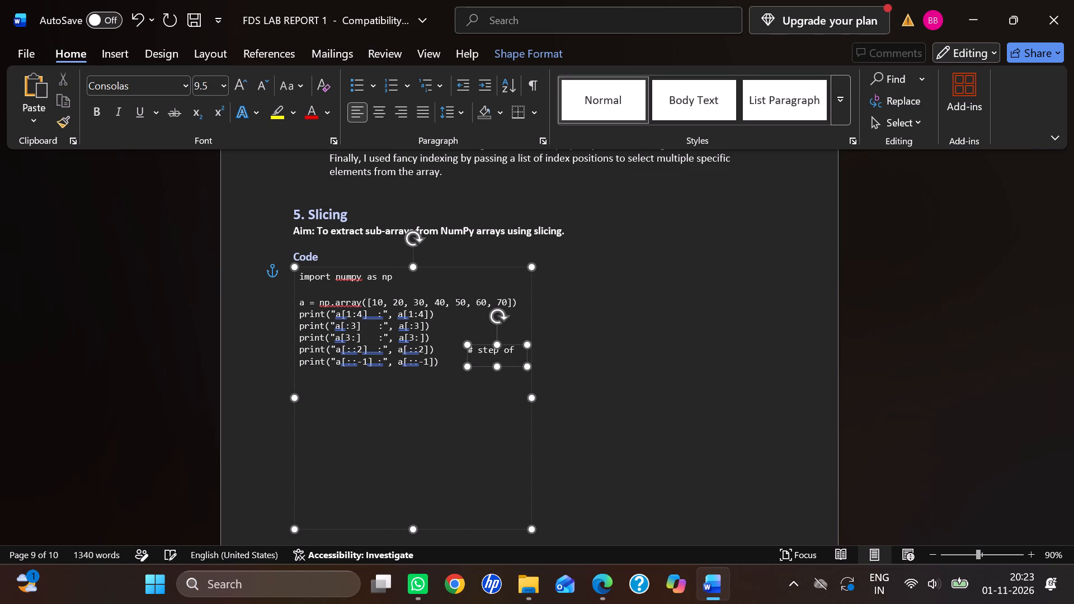
Erase most of the print line for a[3:] from the Slicing code.
click(424, 334)
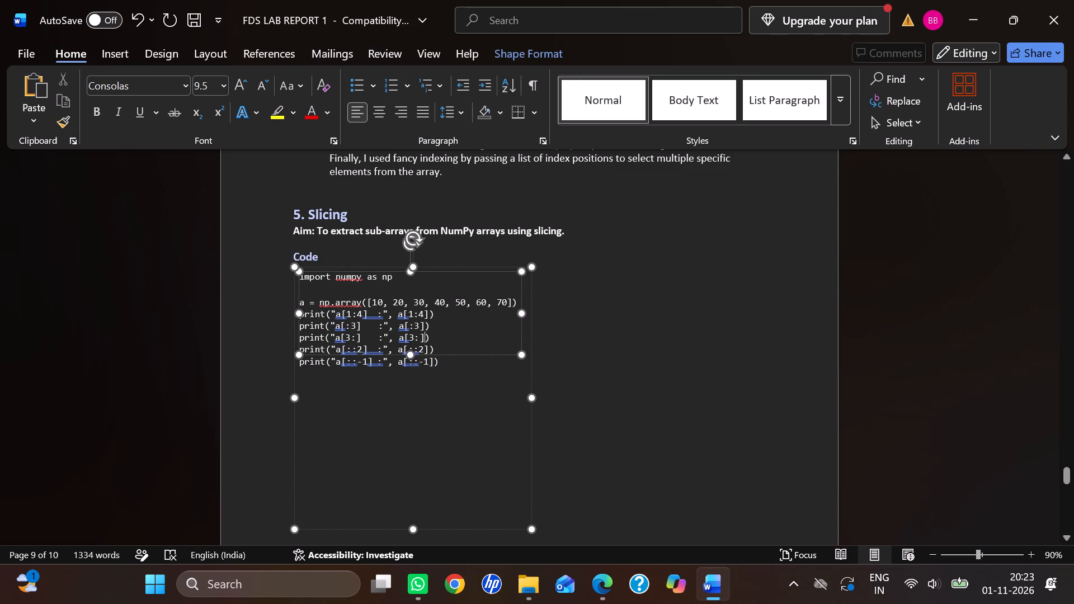
key(BackSpace)
key(BackSpace)
key(BackSpace)
key(BackSpace)
key(BackSpace)
key(BackSpace)
key(BackSpace)
key(BackSpace)
key(BackSpace)
key(BackSpace)
key(BackSpace)
key(BackSpace)
key(BackSpace)
key(BackSpace)
key(BackSpace)
key(BackSpace)
key(BackSpace)
key(BackSpace)
key(BackSpace)
key(BackSpace)
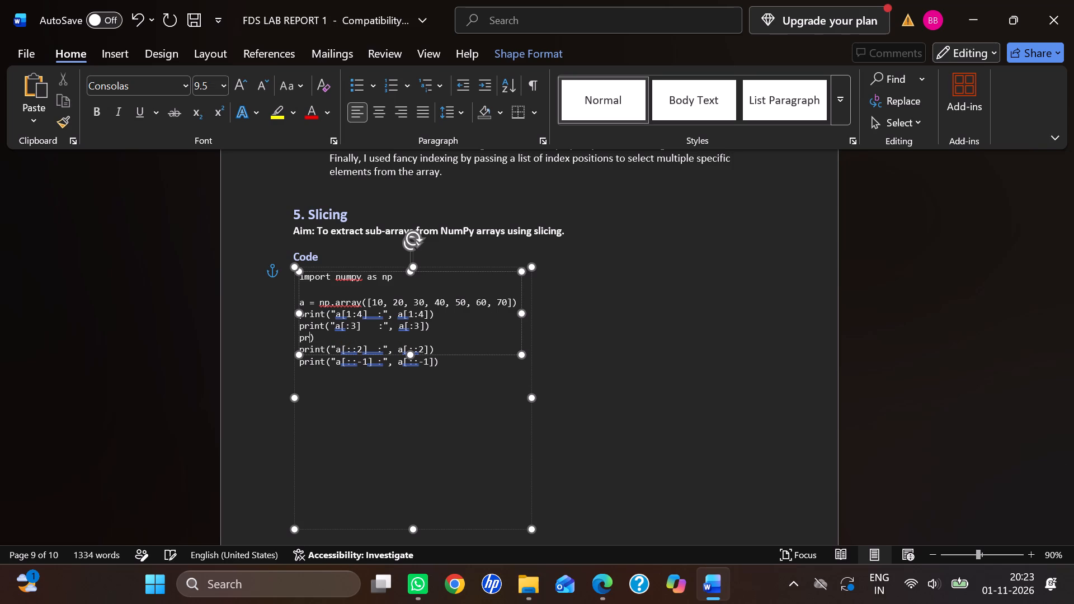
Erase the print line for a[::-1] from its text box in the Slicing code.
click(434, 395)
key(BackSpace)
key(BackSpace)
key(BackSpace)
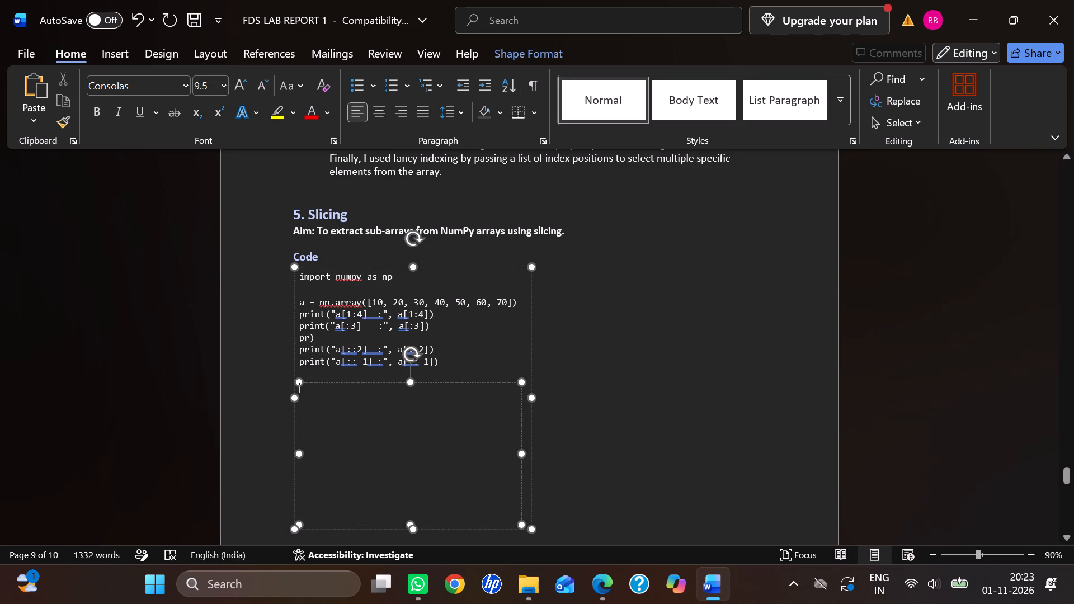
click(440, 364)
key(BackSpace)
key(BackSpace)
key(BackSpace)
key(BackSpace)
key(BackSpace)
key(BackSpace)
key(BackSpace)
key(BackSpace)
key(BackSpace)
key(BackSpace)
key(BackSpace)
key(BackSpace)
key(BackSpace)
key(BackSpace)
key(BackSpace)
key(BackSpace)
key(BackSpace)
key(BackSpace)
key(BackSpace)
key(BackSpace)
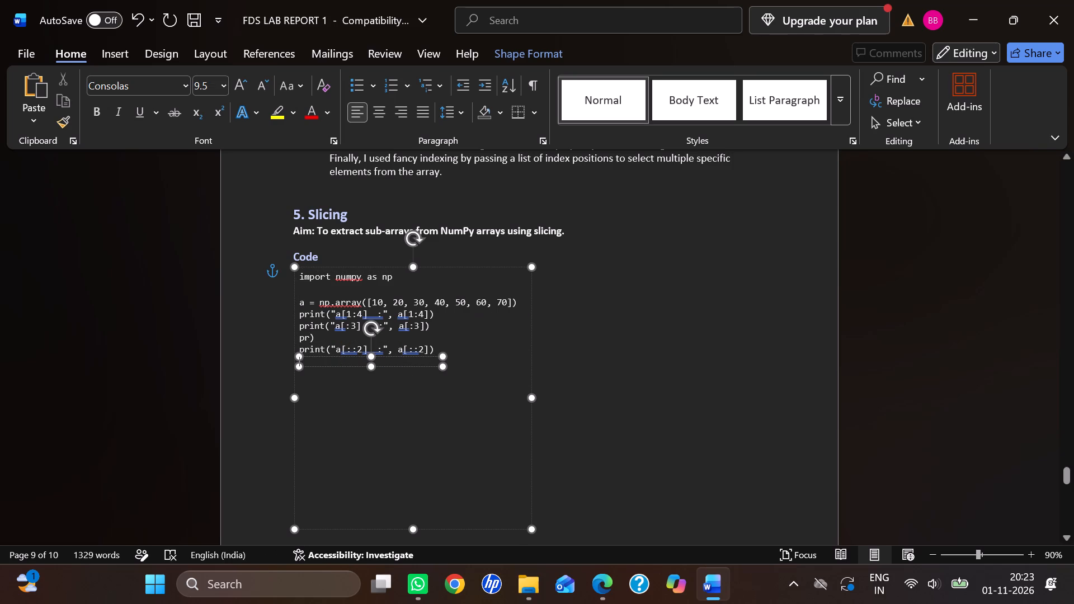
Delete all remaining code in the upper Slicing text box, from import numpy to the a[::2] print line.
drag(305, 277, 437, 348)
key(BackSpace)
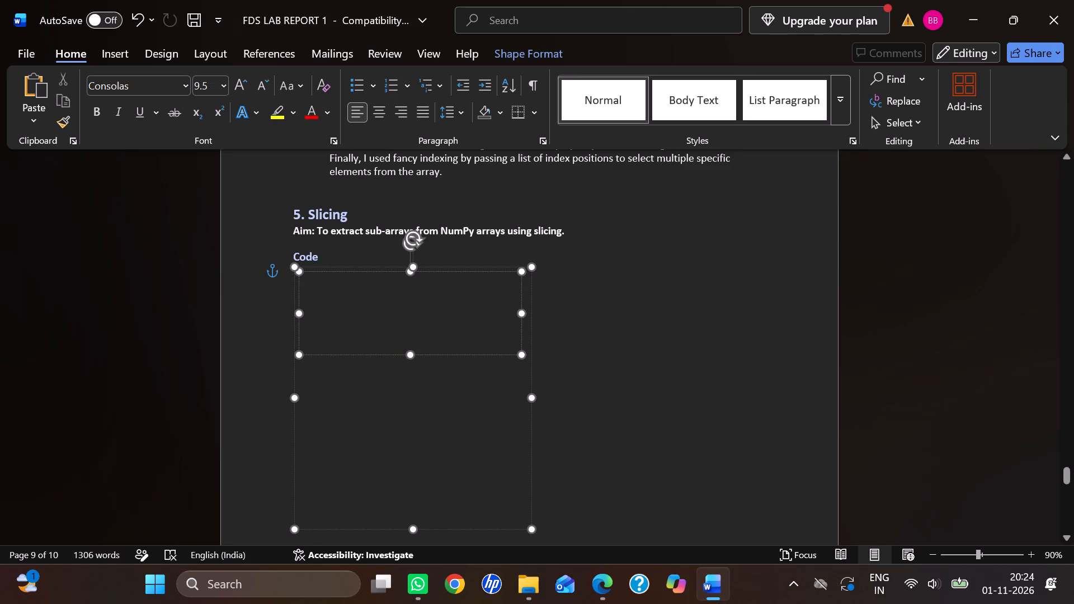
key(BackSpace)
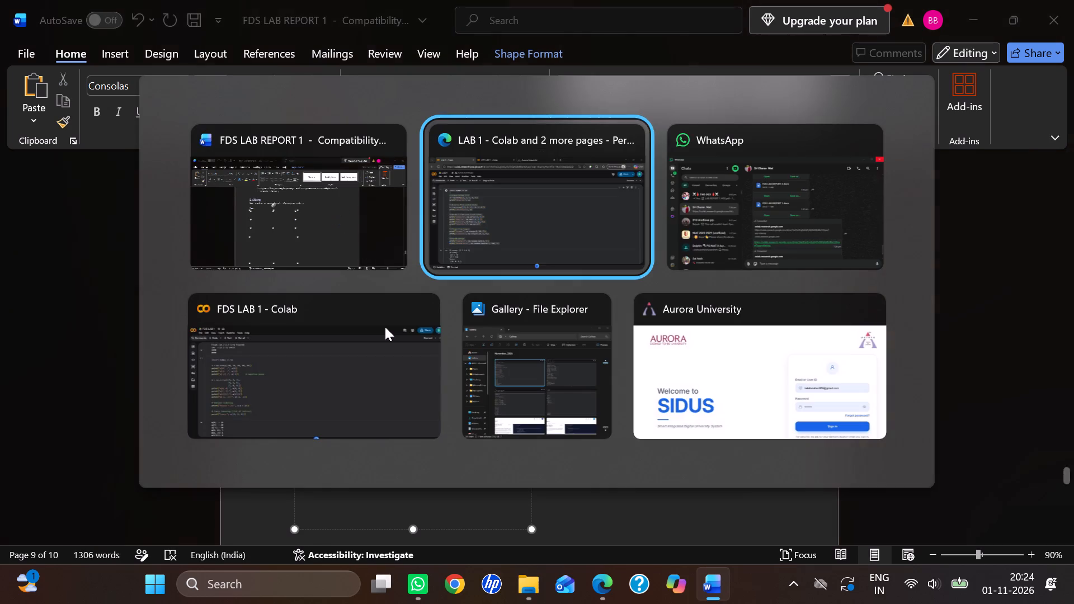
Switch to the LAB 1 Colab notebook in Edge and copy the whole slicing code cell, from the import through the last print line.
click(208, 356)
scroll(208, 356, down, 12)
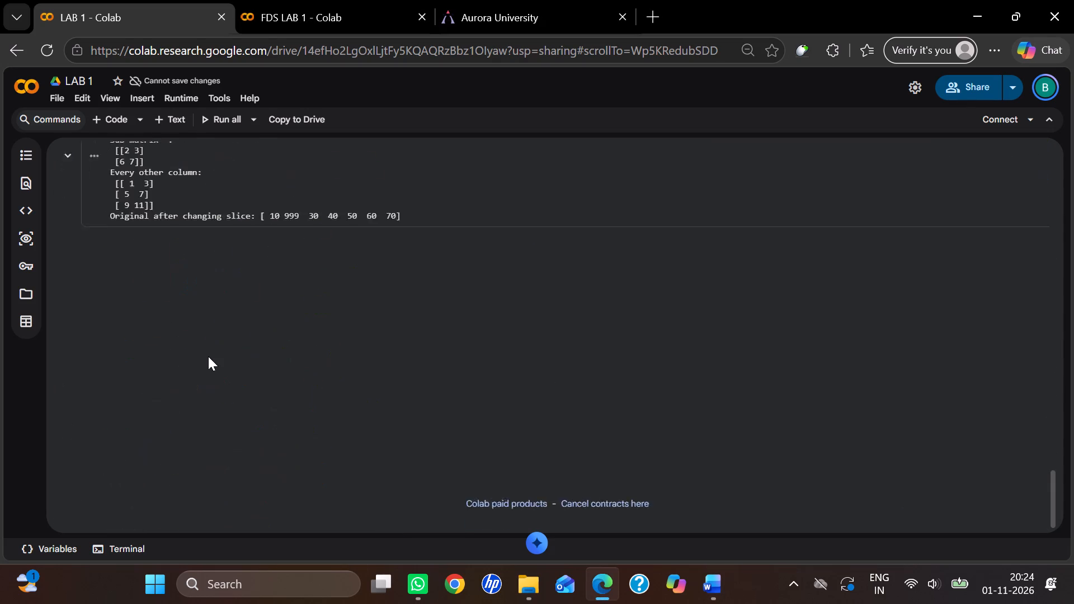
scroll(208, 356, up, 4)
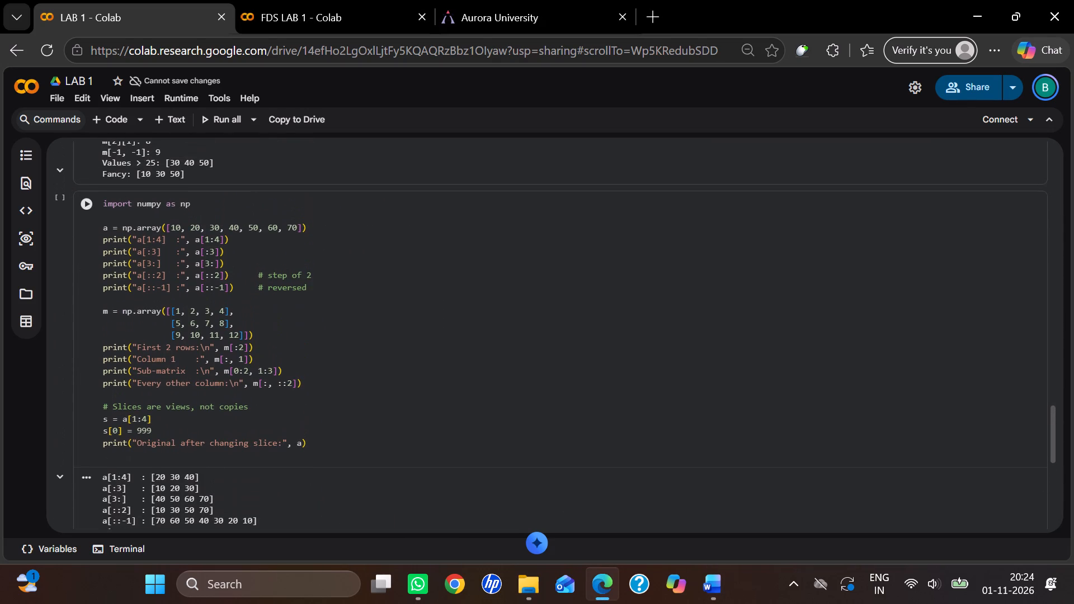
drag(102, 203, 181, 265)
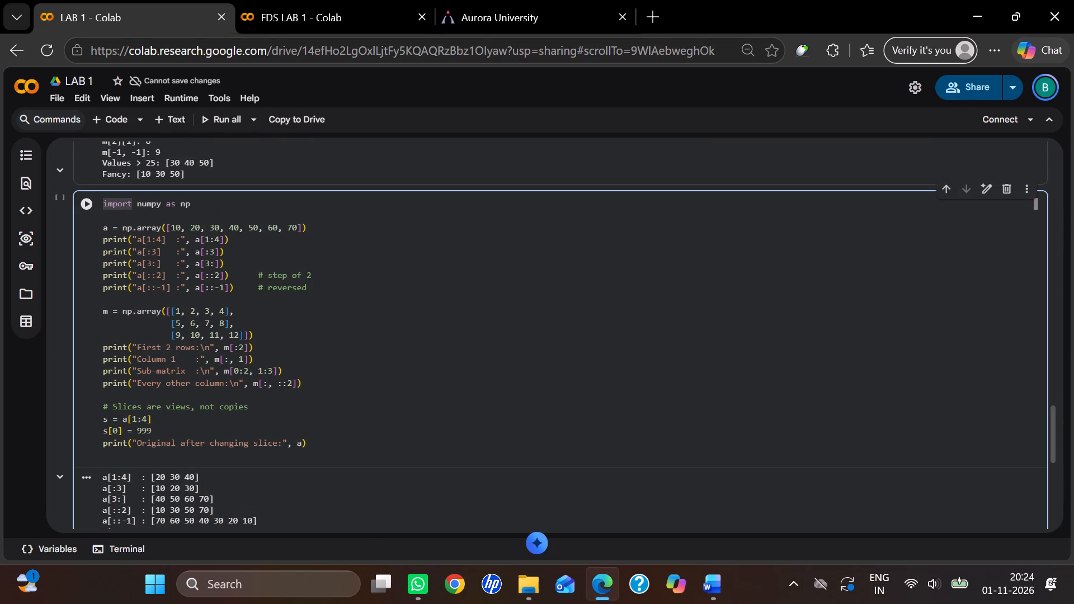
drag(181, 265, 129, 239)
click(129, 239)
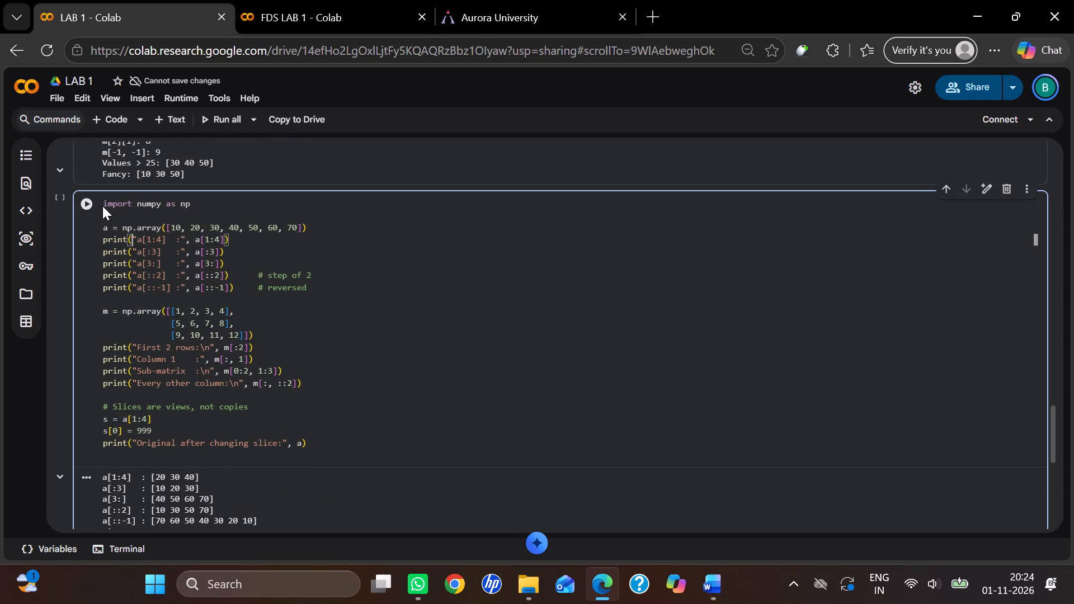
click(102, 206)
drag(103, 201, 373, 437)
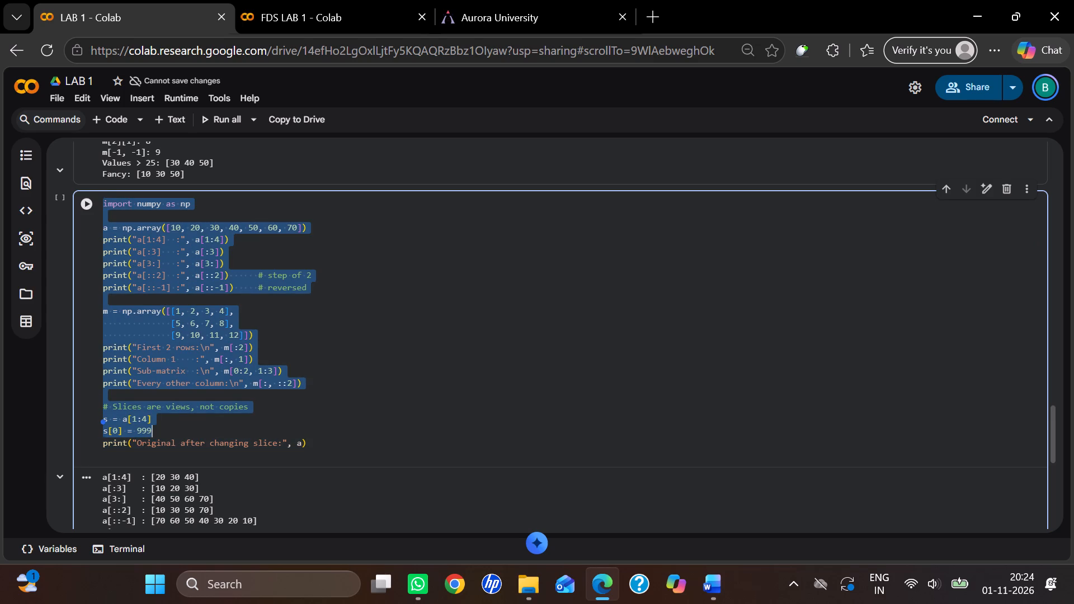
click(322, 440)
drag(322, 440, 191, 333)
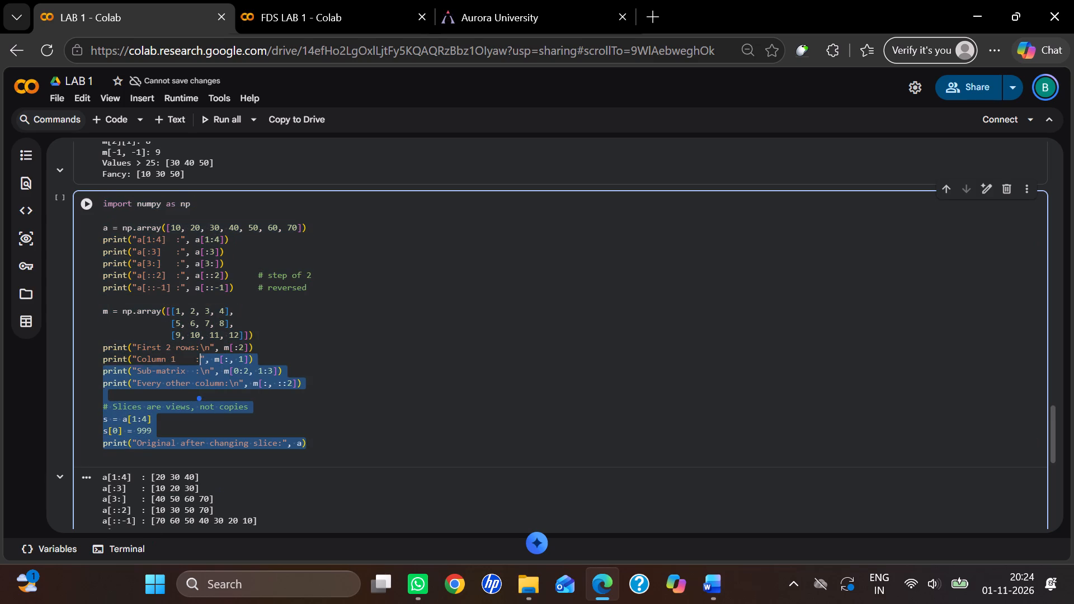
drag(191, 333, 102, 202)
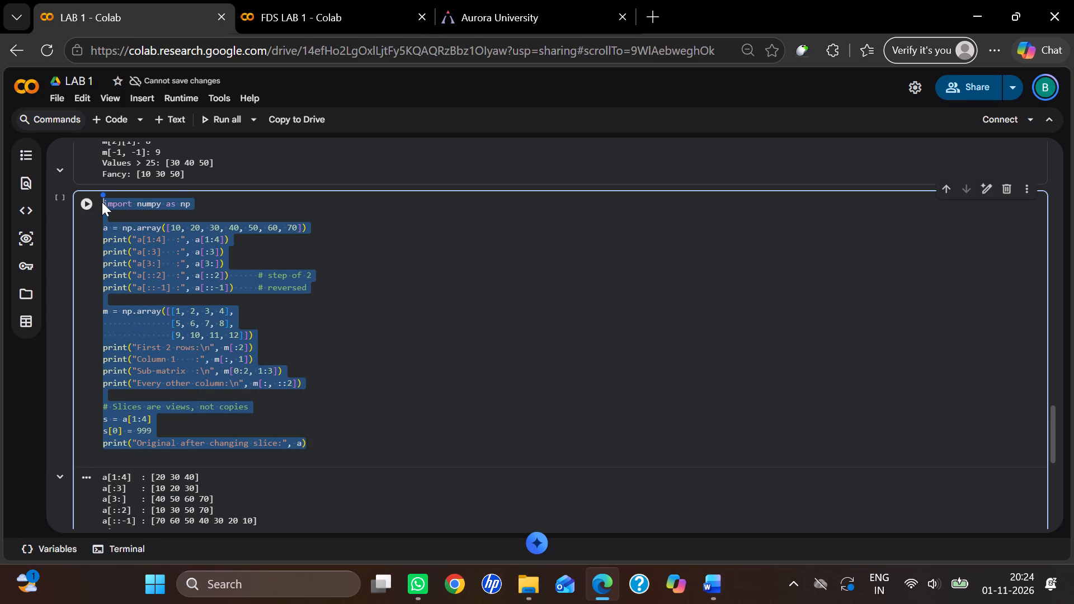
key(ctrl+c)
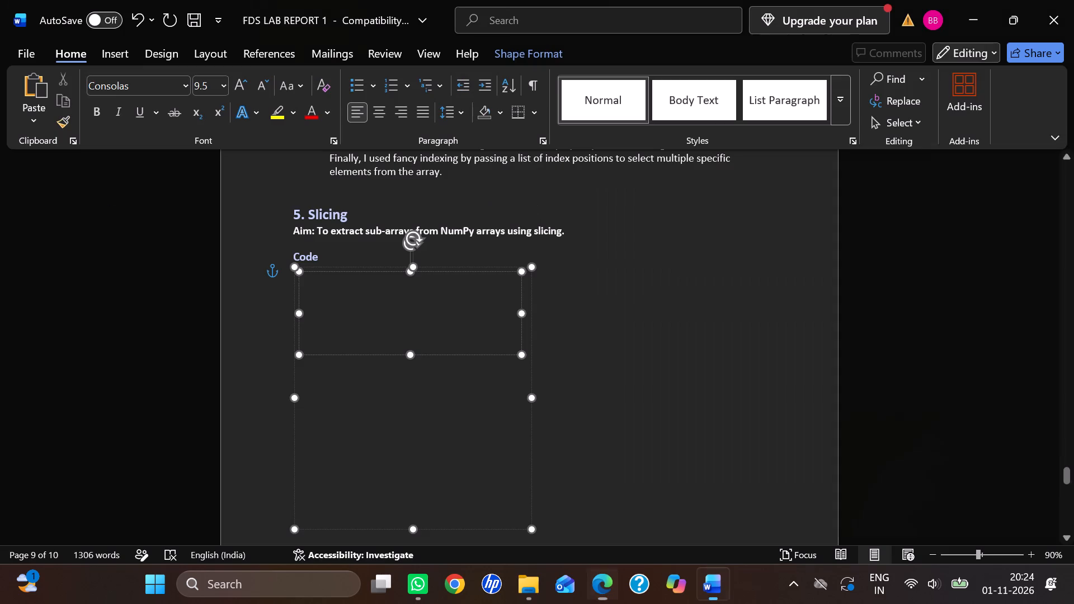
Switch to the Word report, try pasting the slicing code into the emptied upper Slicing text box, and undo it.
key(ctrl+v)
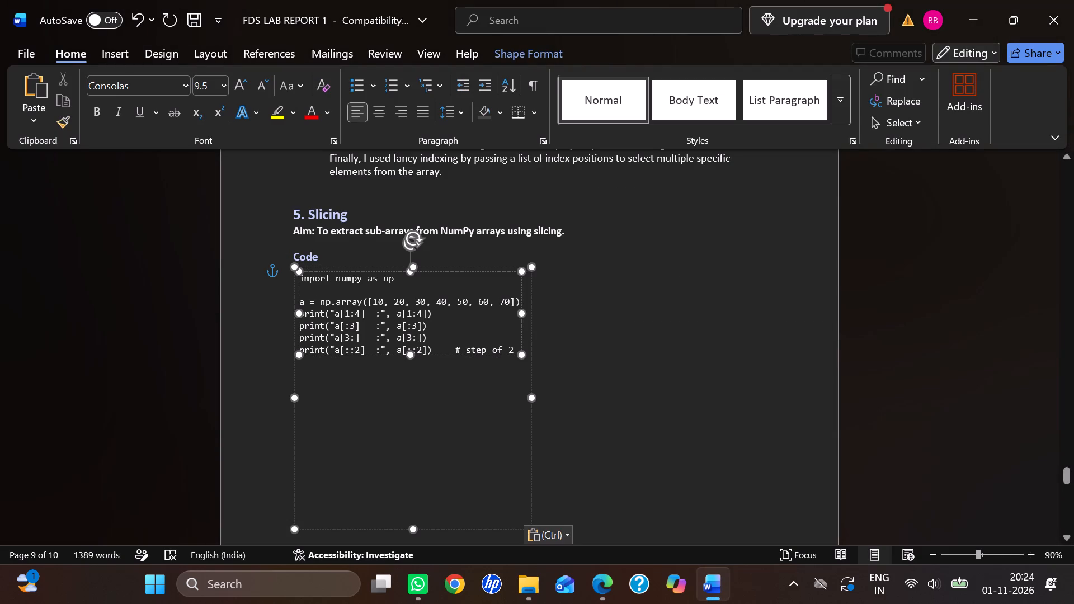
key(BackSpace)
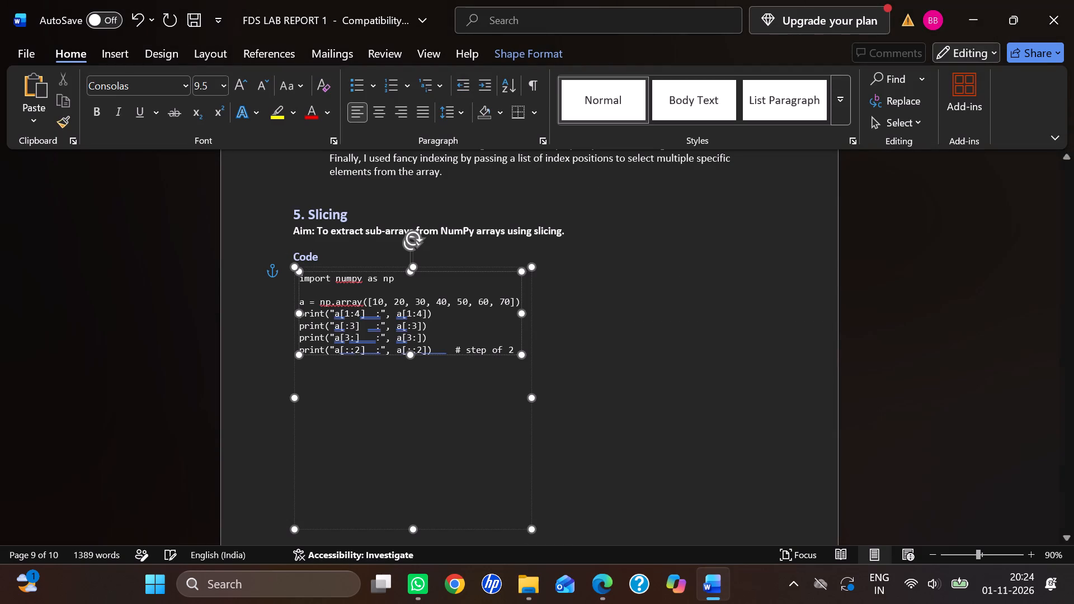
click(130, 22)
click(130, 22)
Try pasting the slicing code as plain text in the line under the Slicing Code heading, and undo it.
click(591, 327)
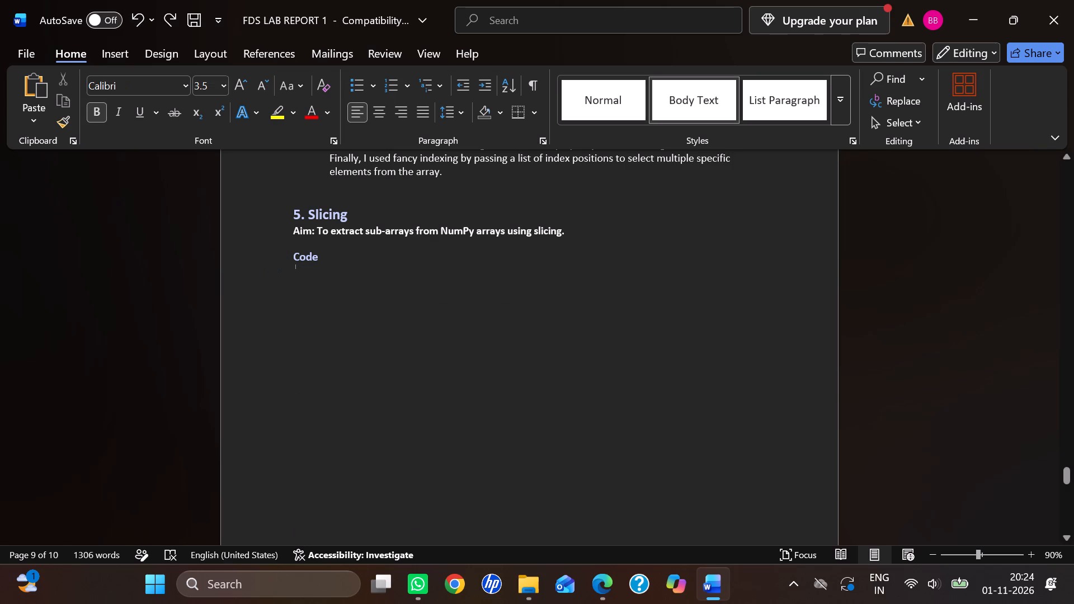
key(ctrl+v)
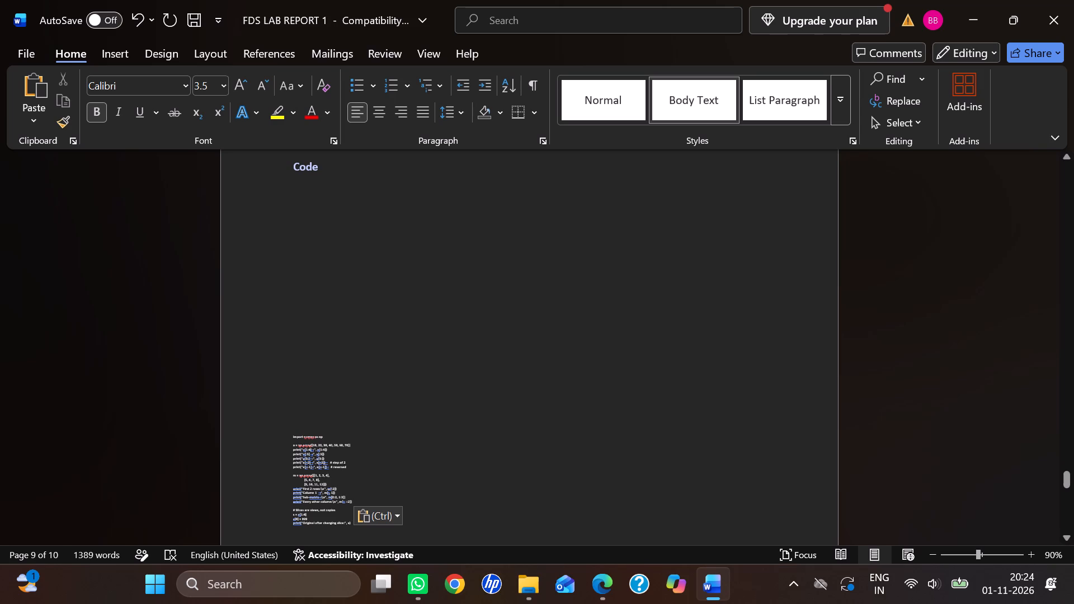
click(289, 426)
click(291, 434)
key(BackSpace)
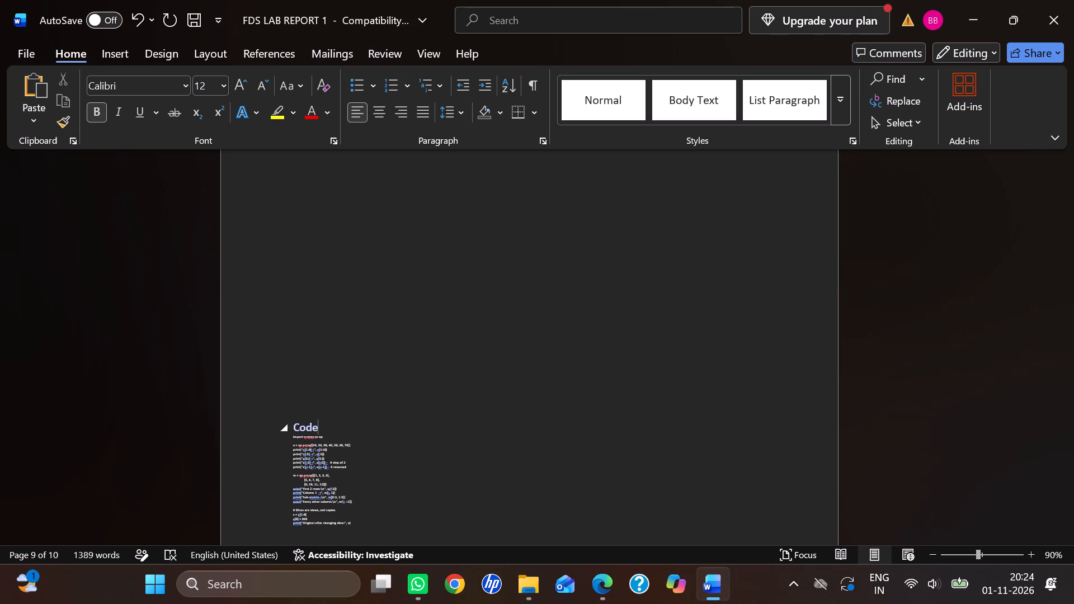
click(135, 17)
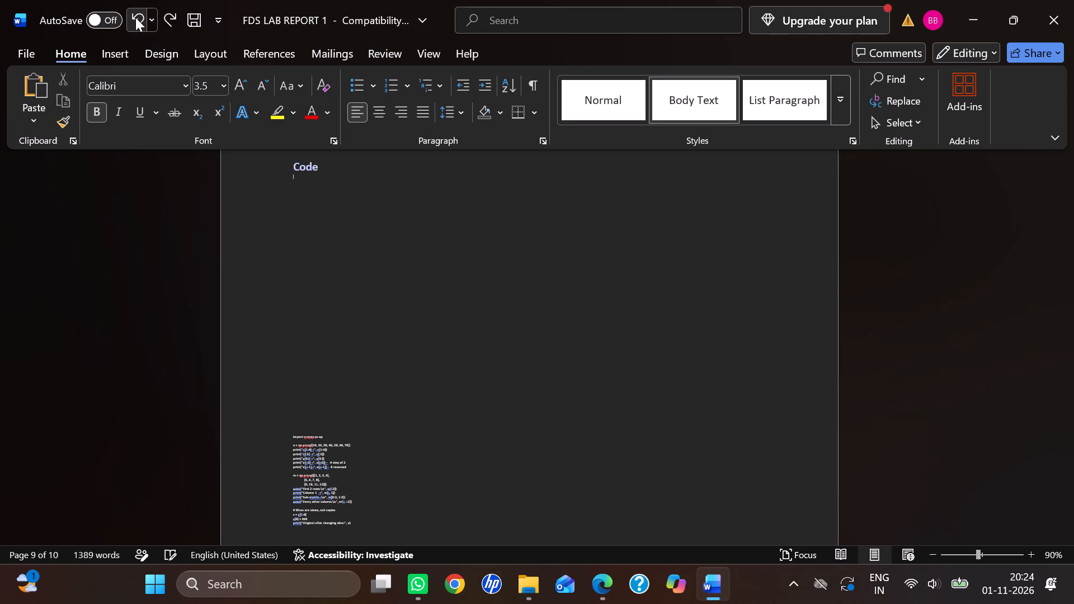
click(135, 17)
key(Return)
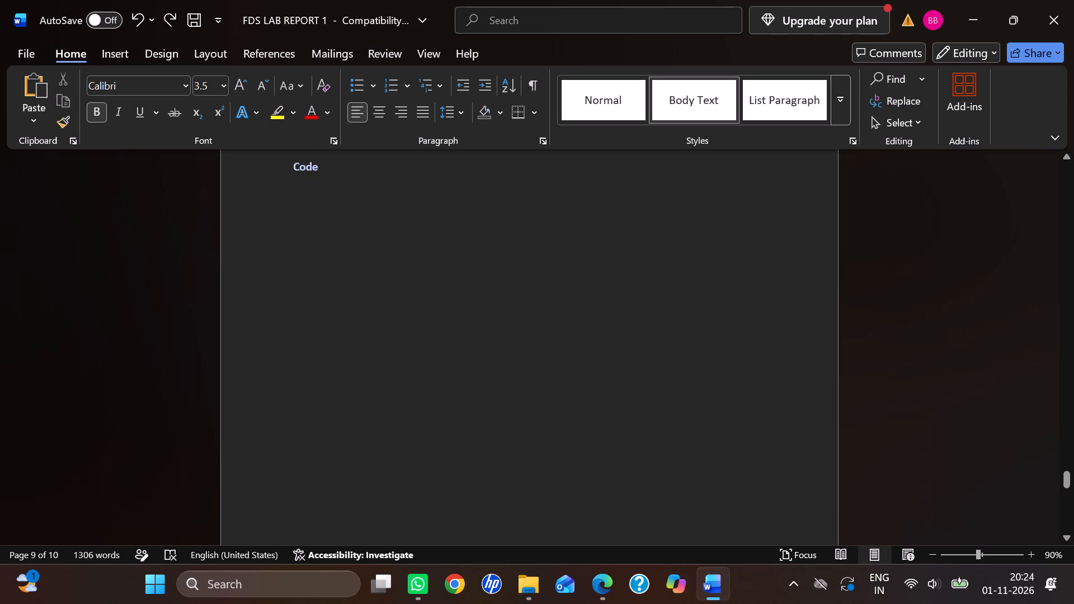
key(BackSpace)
Delete the Code heading below the Aim line in the 5. Slicing section.
drag(331, 183, 308, 182)
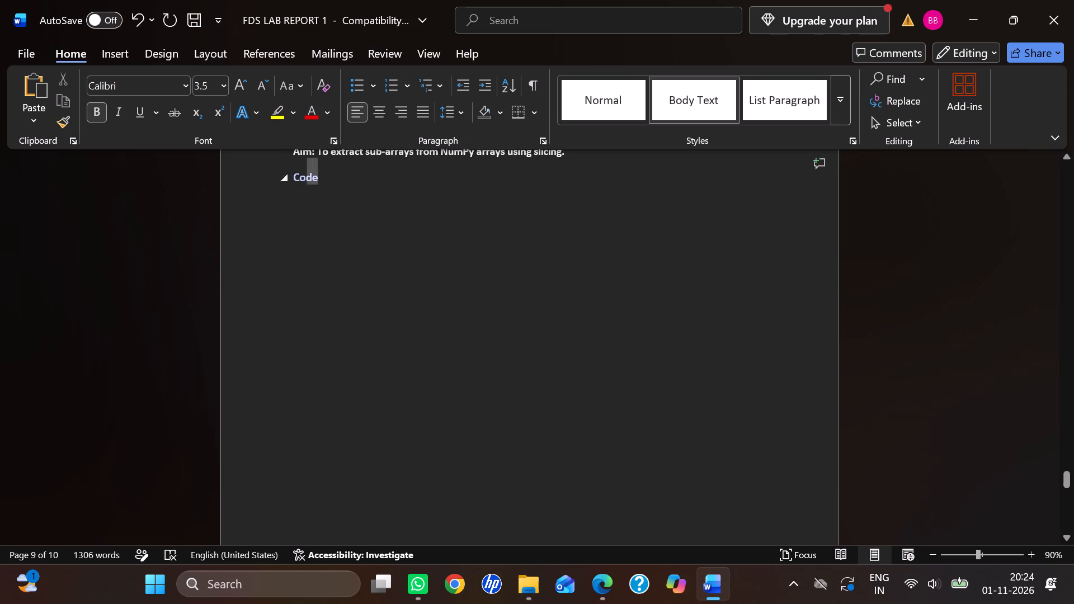
drag(308, 182, 293, 183)
key(BackSpace)
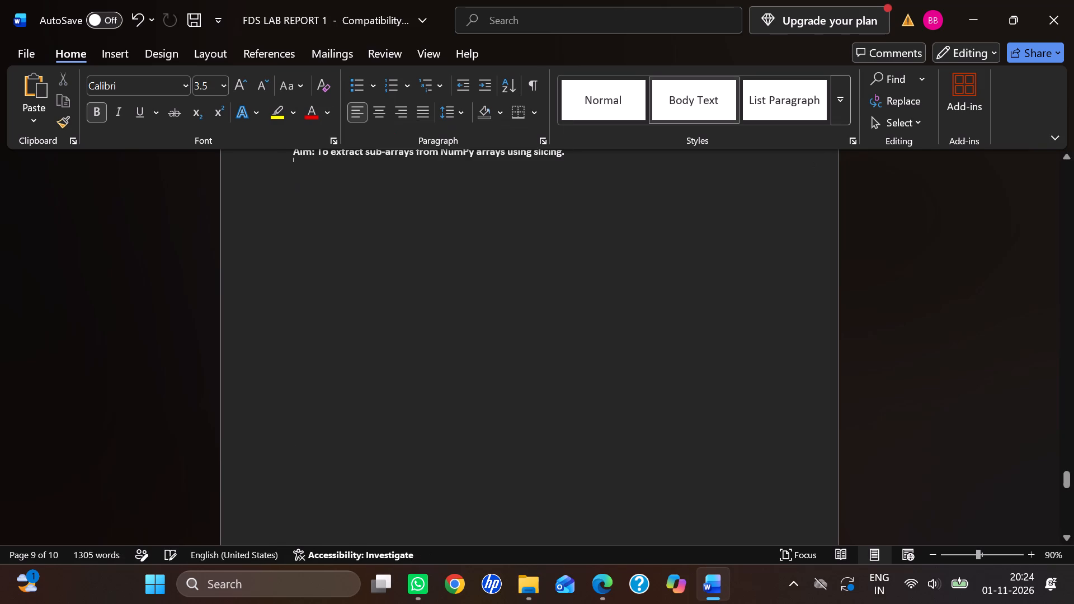
Add three blank lines below the Aim line of the 5. Slicing section.
scroll(570, 155, up, 1)
click(582, 237)
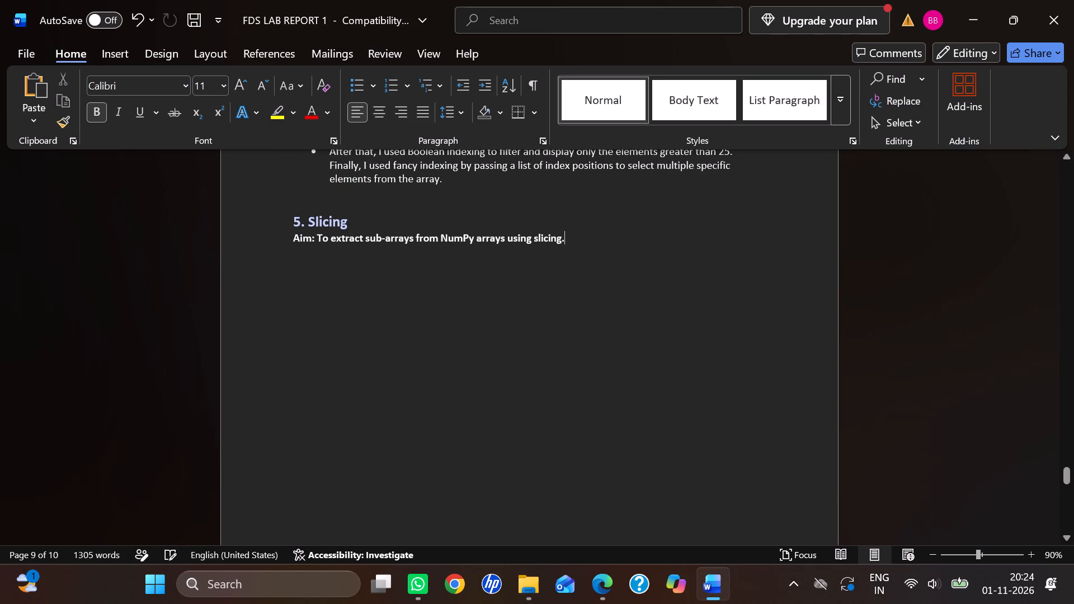
key(Return)
key(Return)
key(Return)
key(Return)
key(Return)
key(Return)
key(Return)
key(Return)
key(Return)
key(Return)
key(Return)
key(Return)
key(Return)
key(Return)
key(Return)
key(BackSpace)
key(BackSpace)
key(BackSpace)
key(BackSpace)
key(BackSpace)
key(BackSpace)
key(BackSpace)
key(BackSpace)
key(BackSpace)
key(BackSpace)
key(BackSpace)
key(BackSpace)
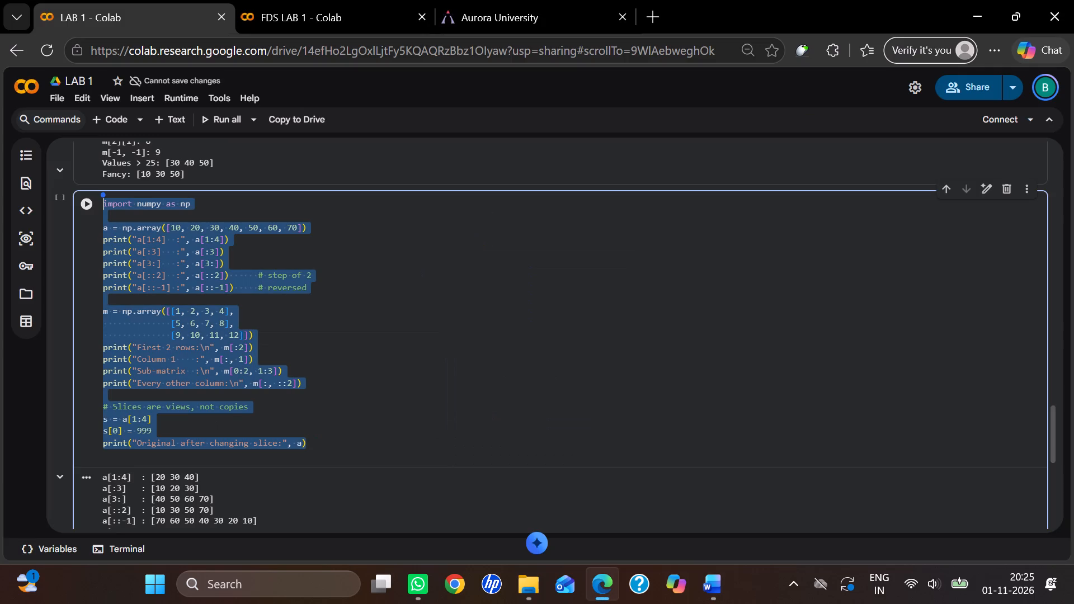
Switch to the LAB 1 Colab notebook in Edge and copy the entire slicing code cell, from import numpy through the last print line.
click(200, 277)
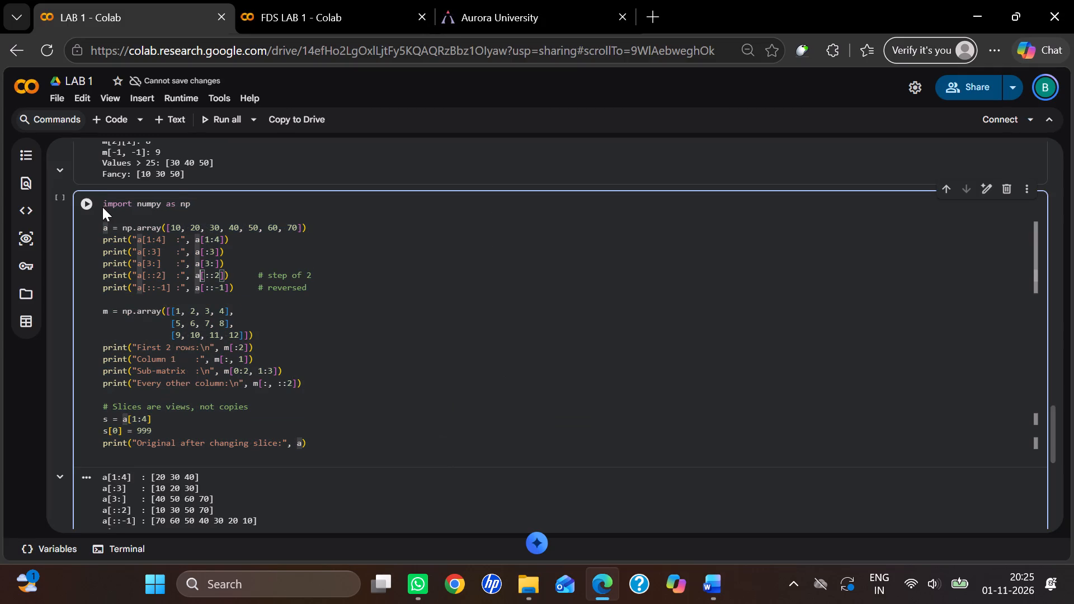
drag(103, 202, 310, 402)
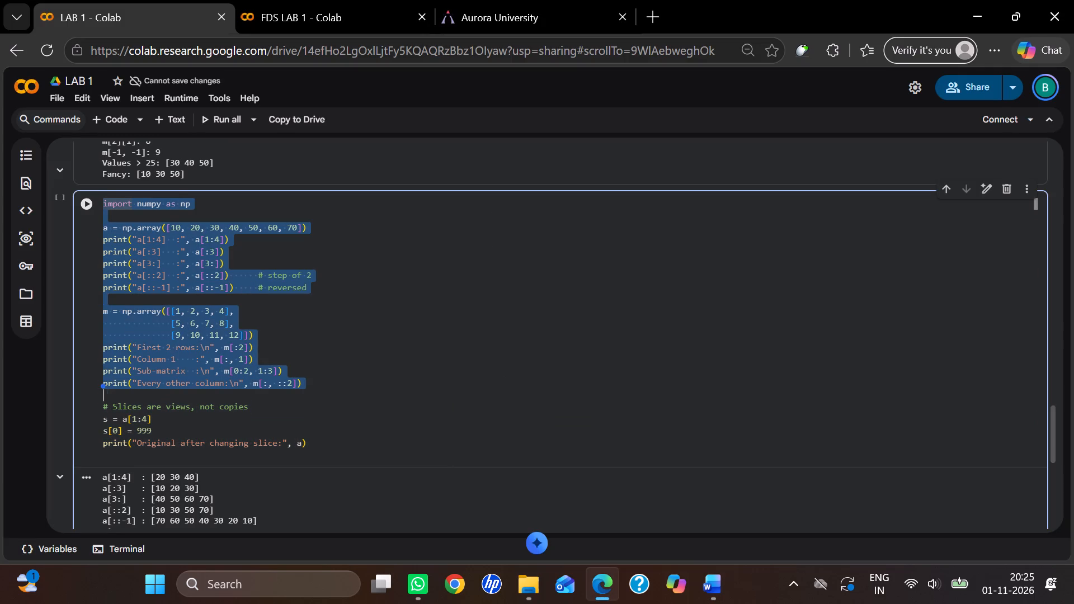
drag(310, 402, 341, 440)
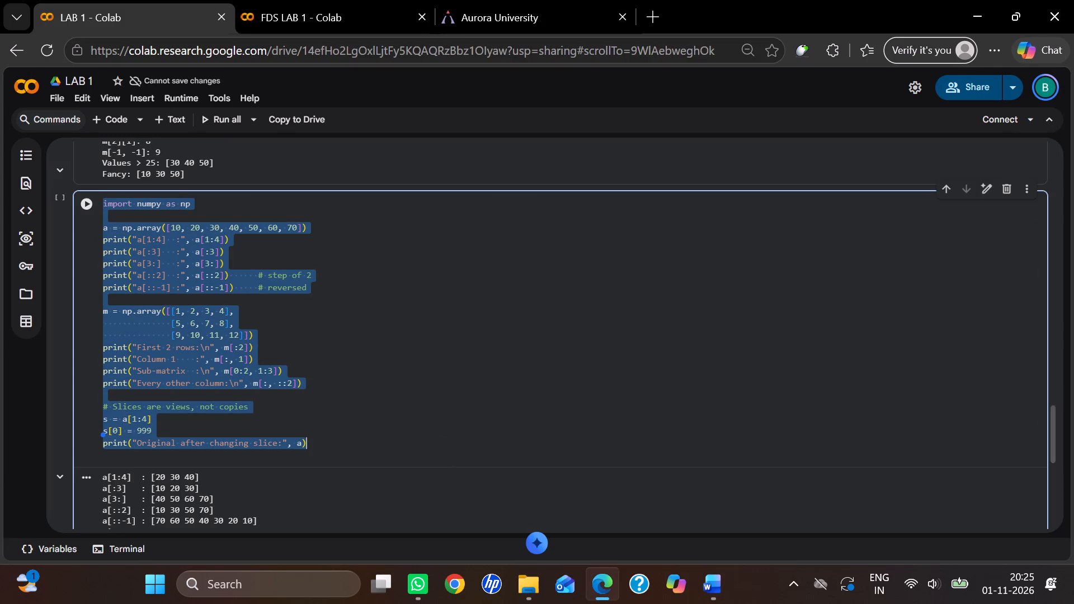
key(ctrl+c)
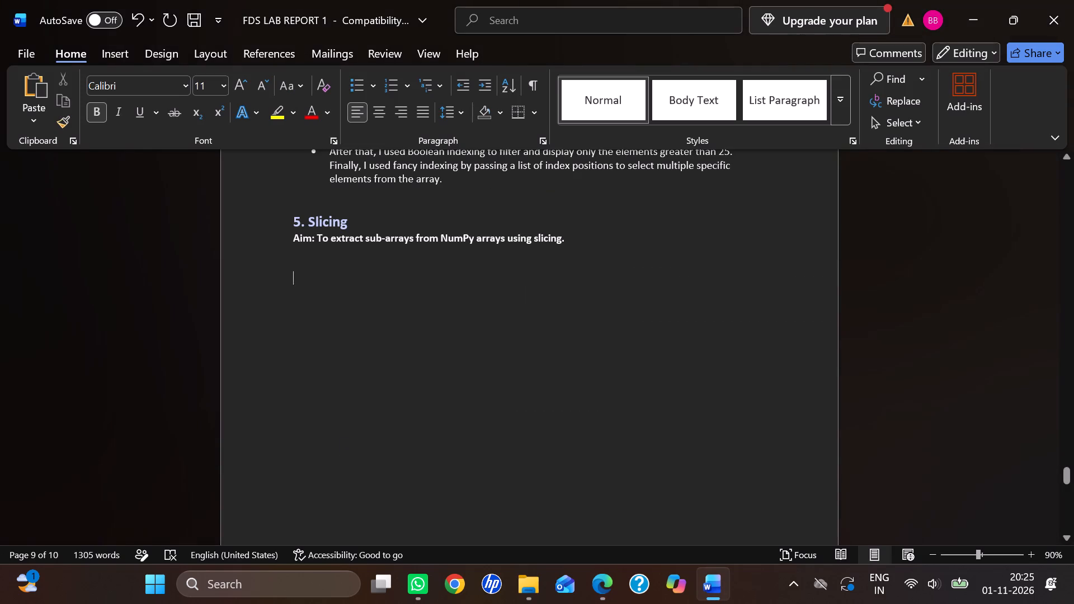
Paste the copied slicing code into the blank area below the Aim line of the 5. Slicing section in the Word report.
key(ctrl+v)
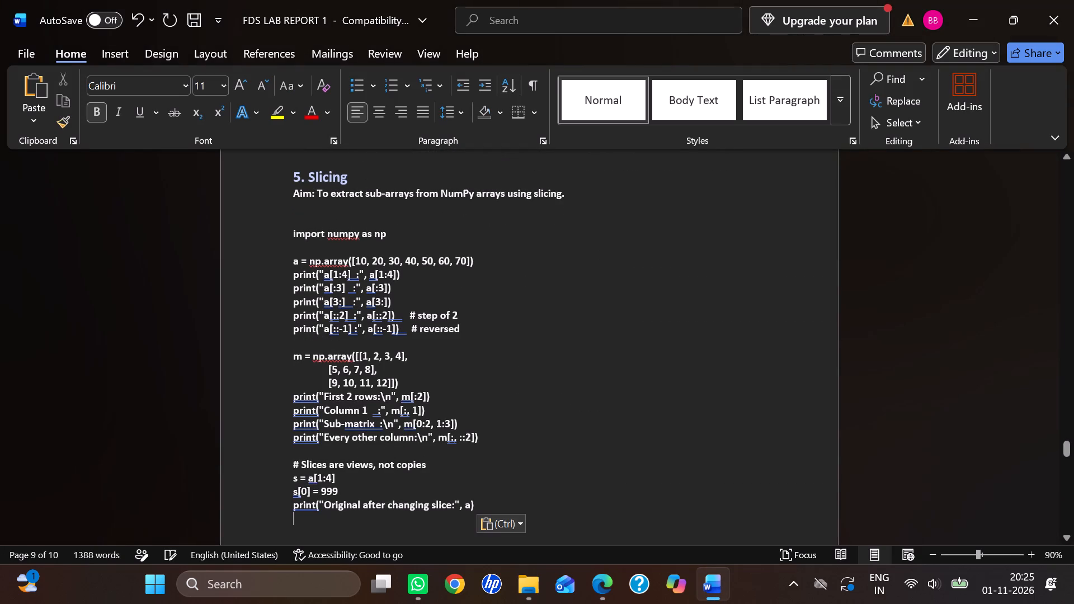
Add the heading "CODE:" above the pasted slicing code, with a blank line separating it from the Aim line.
click(294, 210)
text(CODE)
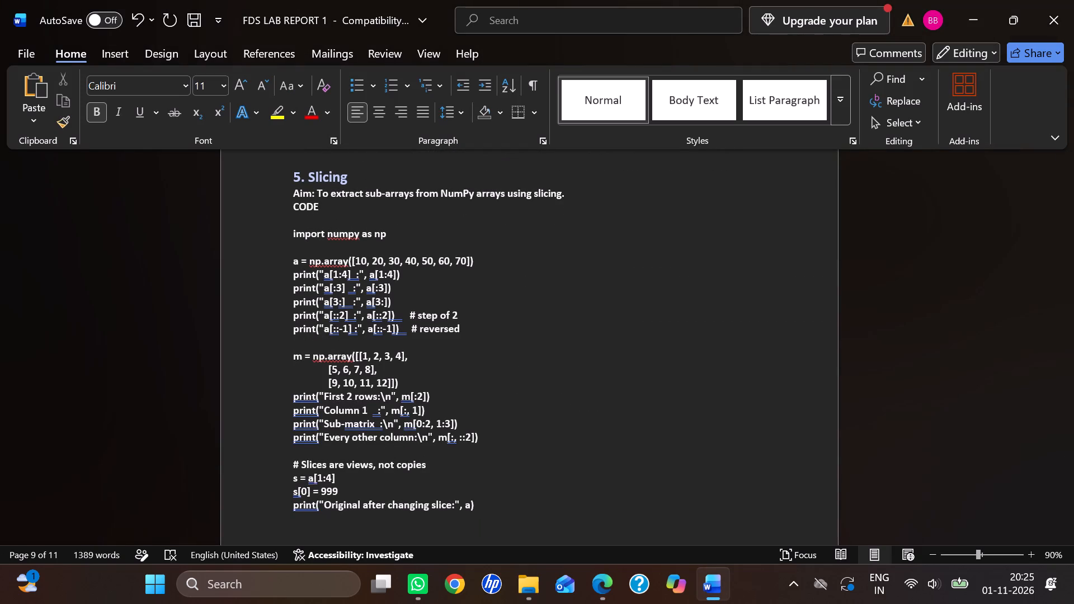
key(shift+colon)
click(573, 196)
key(Return)
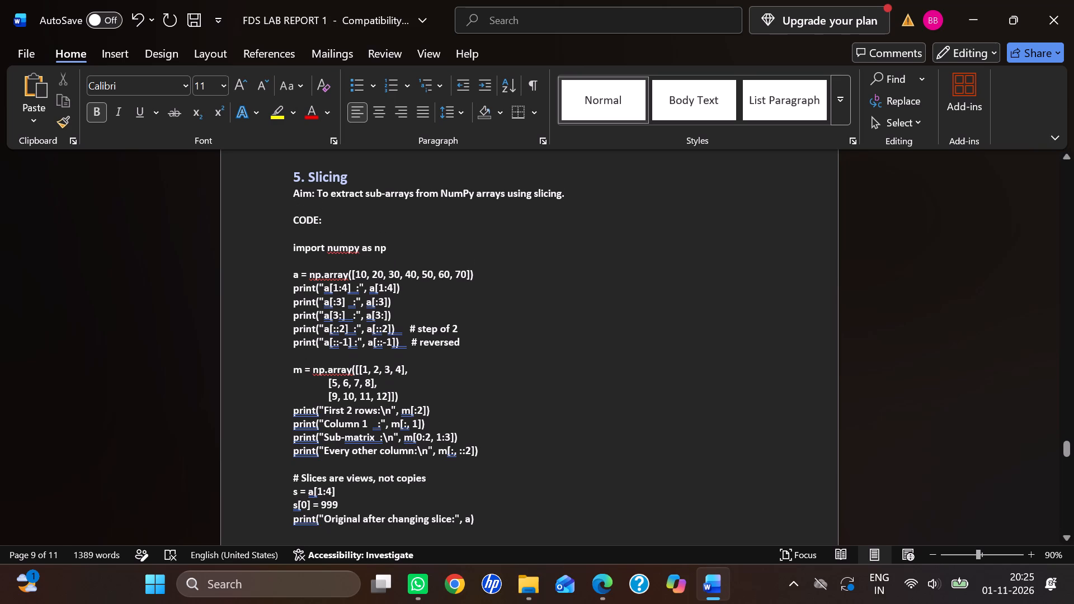
Colour the CODE: heading of the Slicing section with the dark blue theme colour.
drag(337, 228, 293, 216)
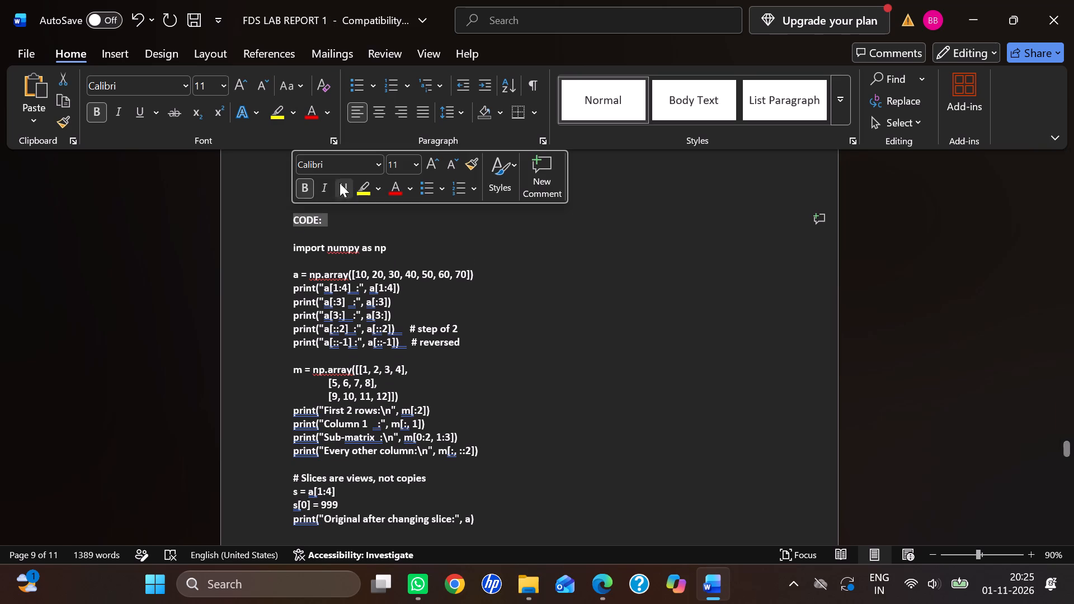
click(414, 188)
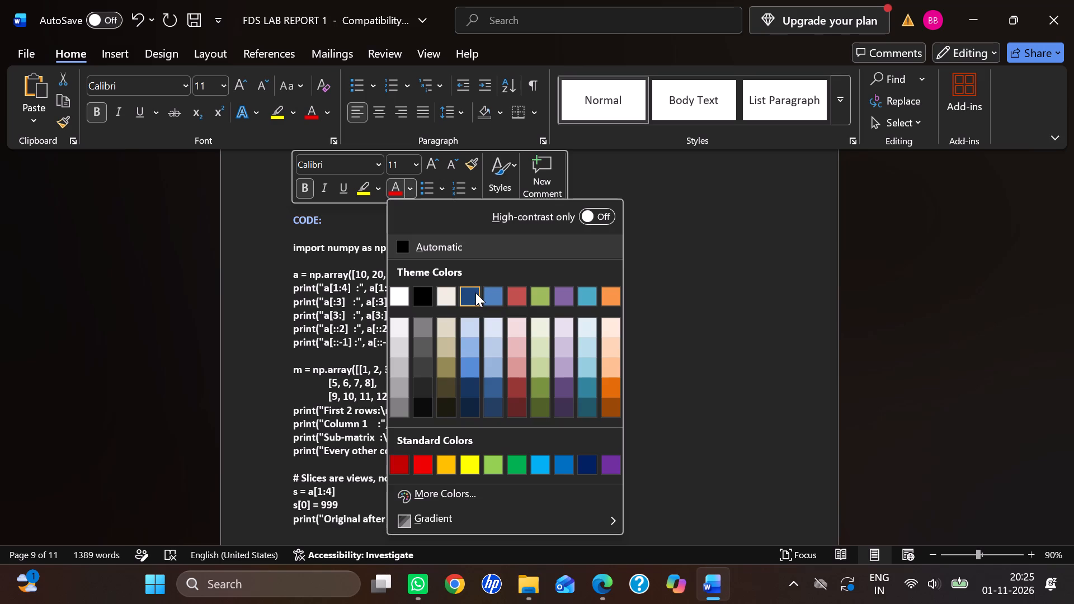
click(475, 292)
click(609, 272)
Delete the old notebook screenshot below the Screenshot of Code and Output heading in the Slicing section.
scroll(609, 272, right, 1)
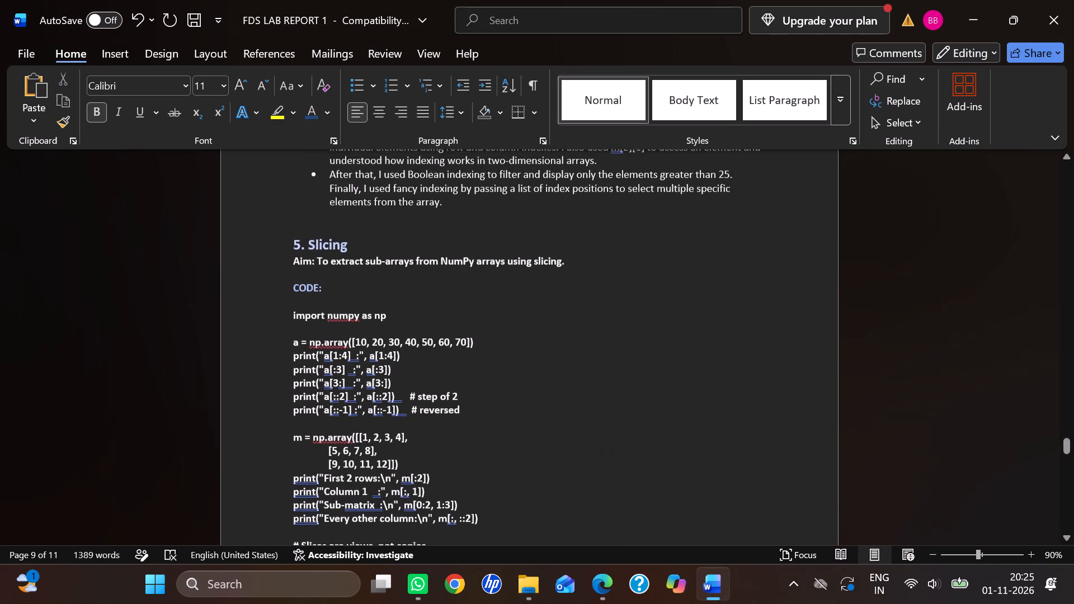
scroll(609, 272, right, 1)
scroll(609, 272, down, 3)
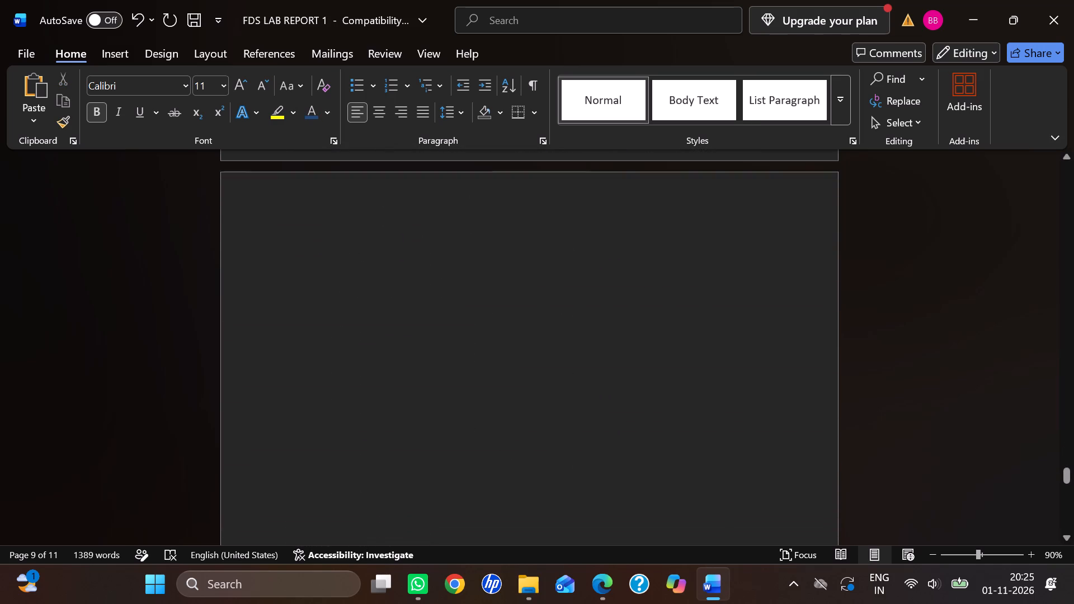
scroll(609, 272, down, 3)
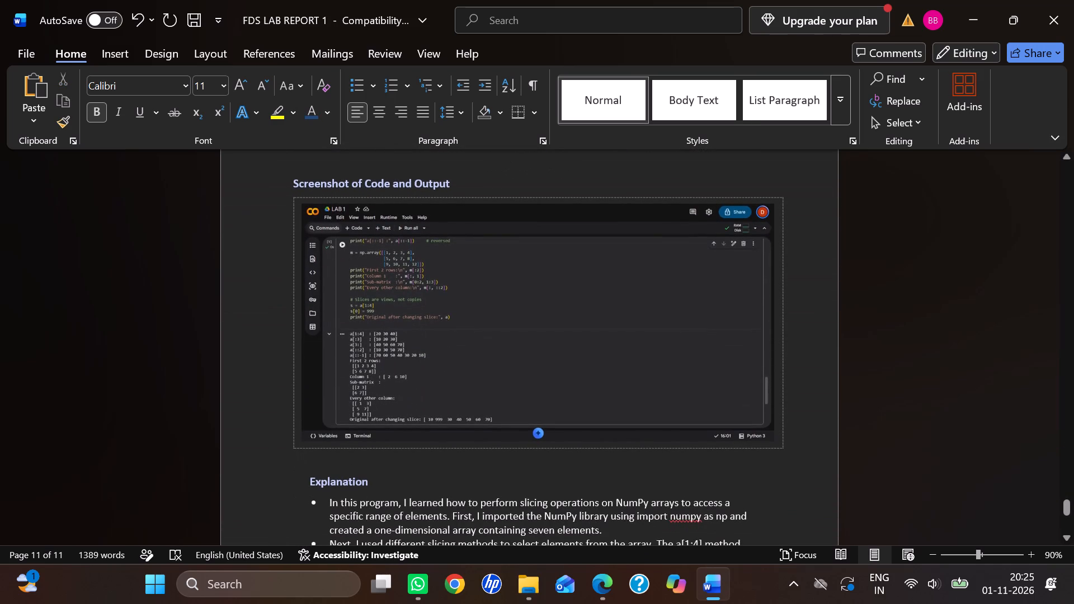
scroll(521, 291, up, 1)
click(525, 315)
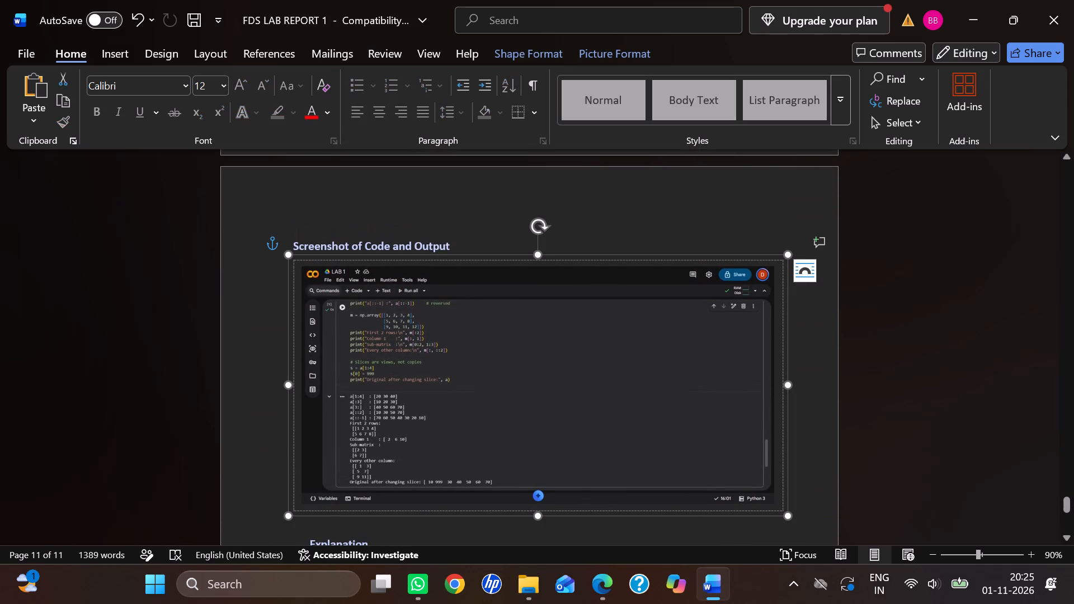
key(BackSpace)
scroll(439, 312, up, 1)
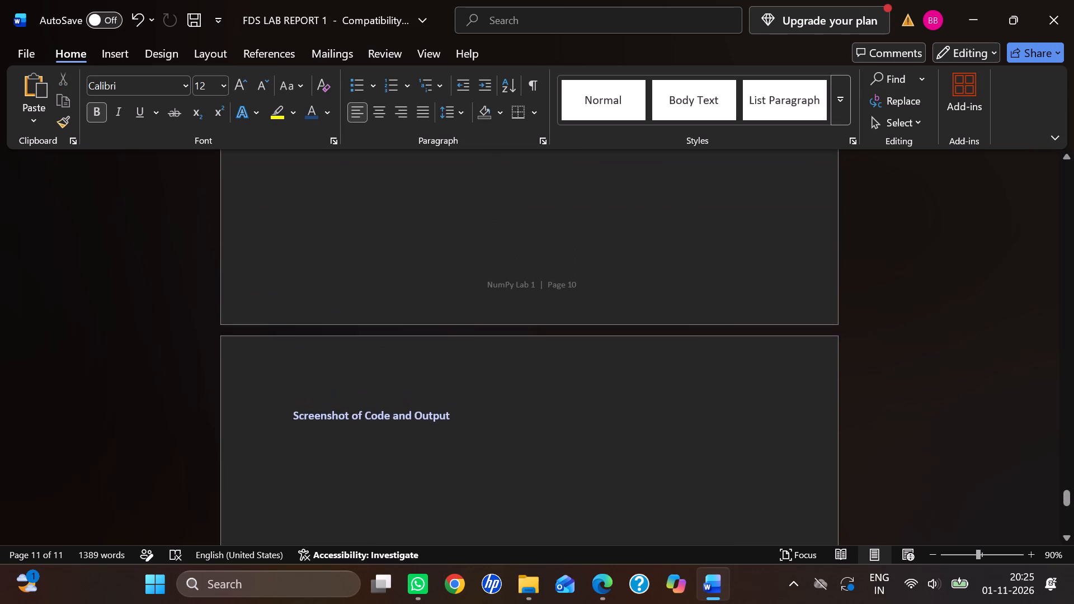
key(BackSpace)
key(BackSpace)
Delete the Screenshot of Code and Output heading on page 11, above the Slicing explanation.
scroll(272, 401, up, 1)
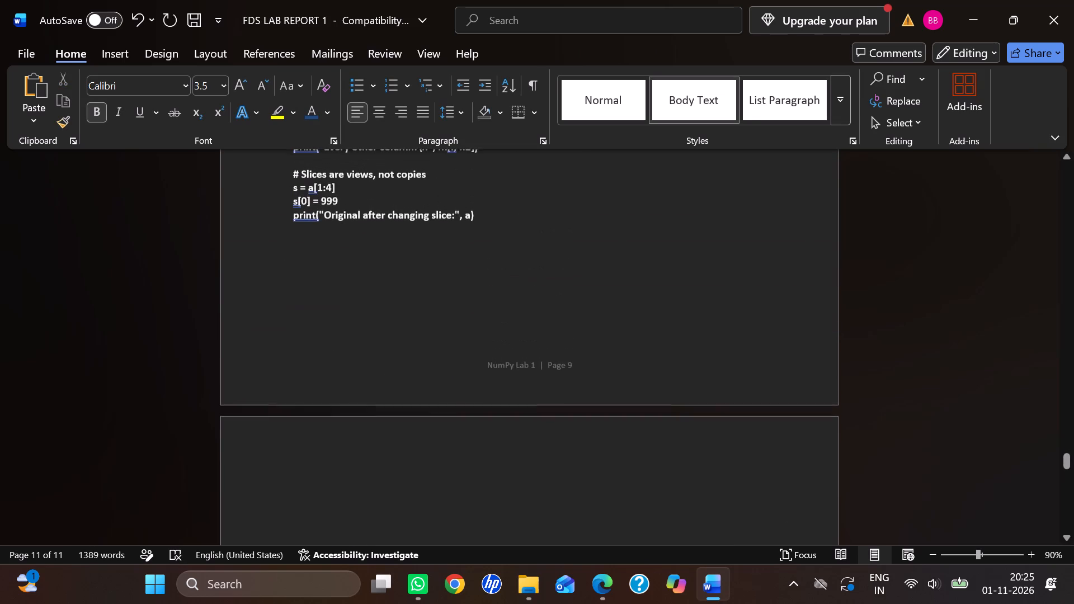
scroll(272, 401, up, 1)
scroll(234, 392, down, 2)
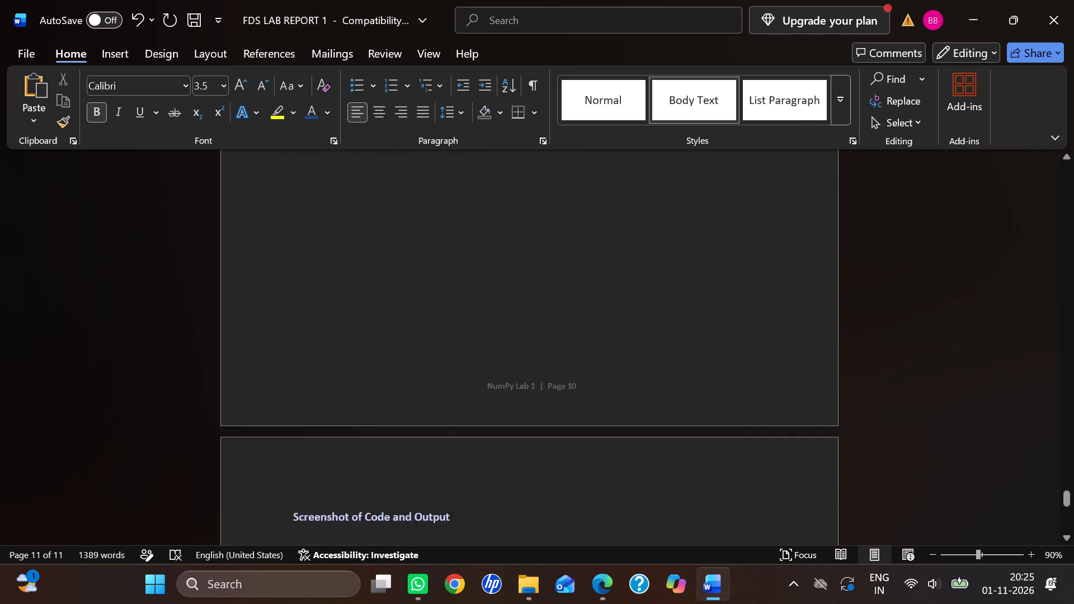
scroll(234, 392, down, 2)
click(284, 309)
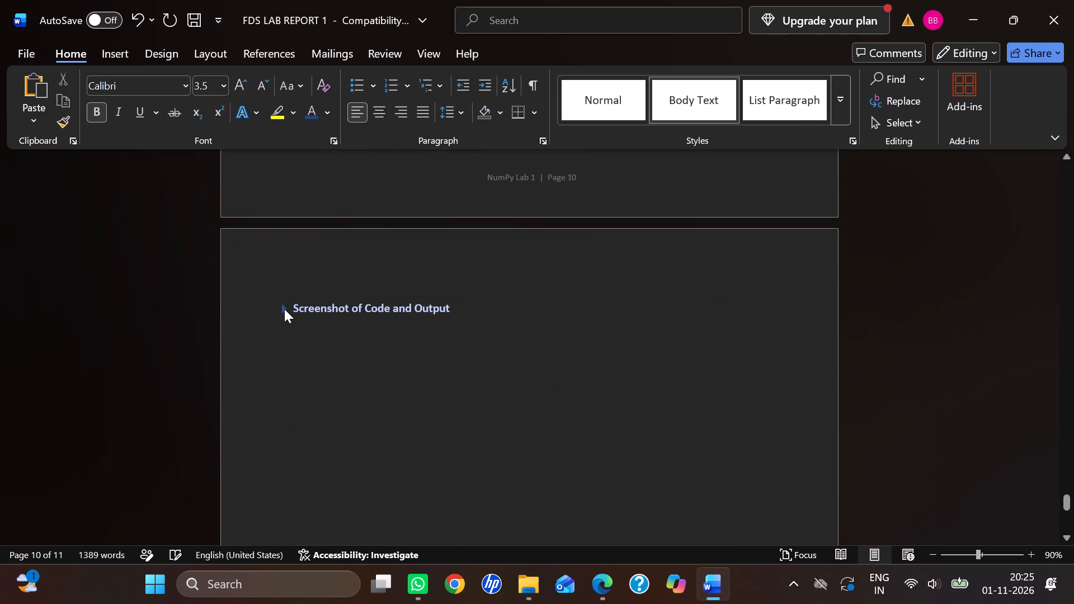
click(284, 309)
drag(293, 306, 473, 317)
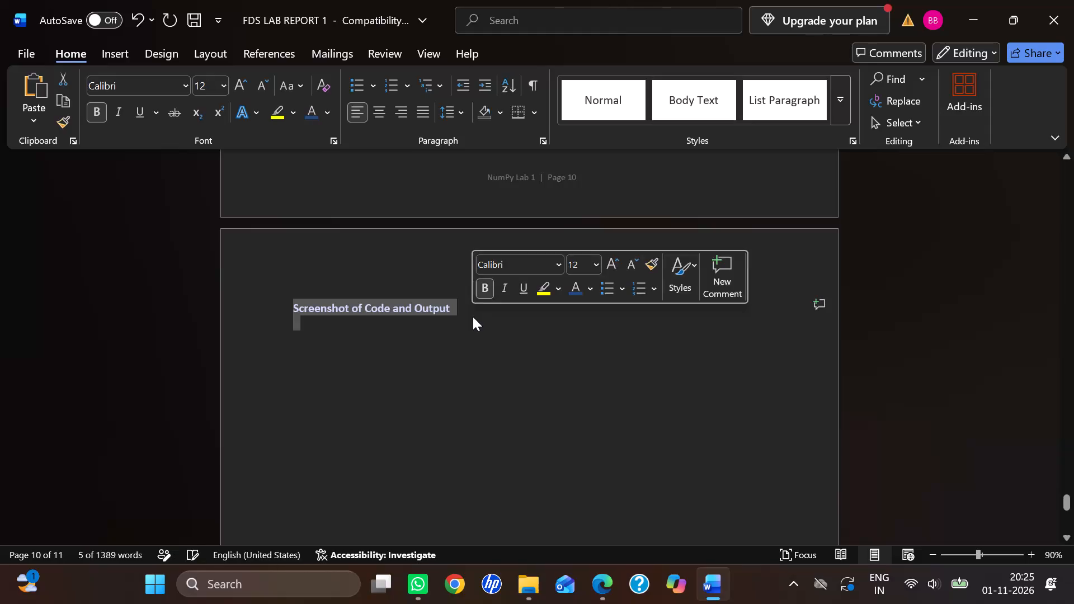
key(BackSpace)
Add blank lines below the last print line of the slicing code, extending down to the start of page 10.
scroll(473, 317, up, 4)
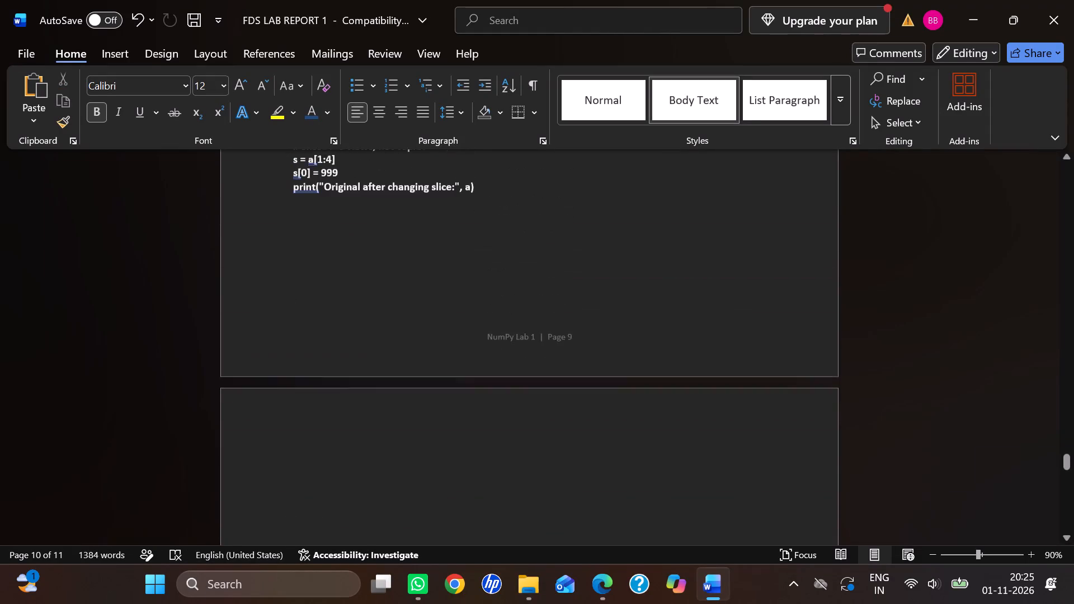
scroll(473, 317, up, 2)
click(498, 281)
key(Return)
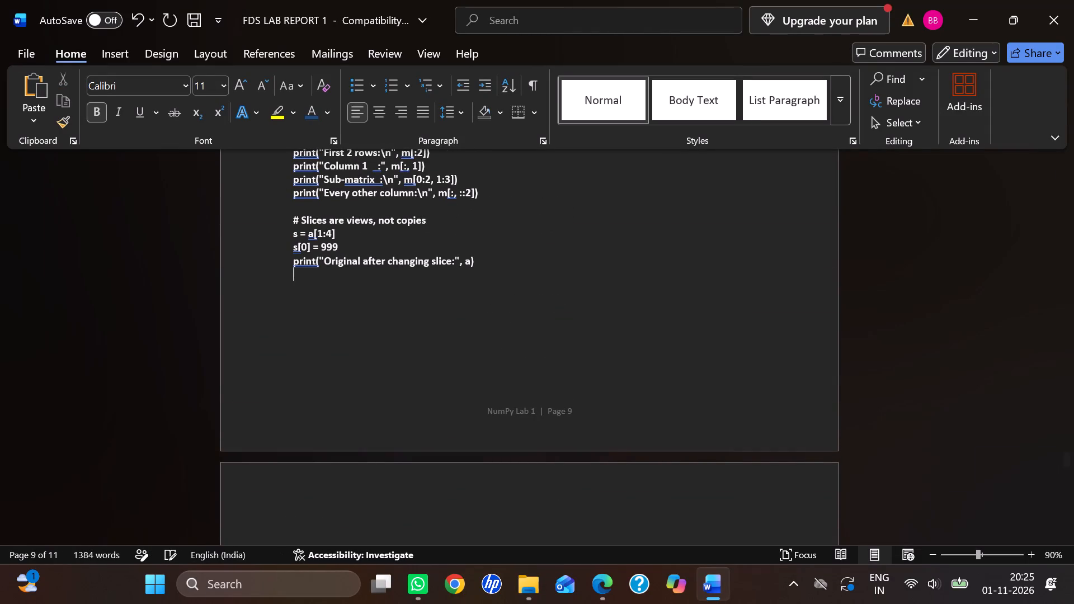
key(Return)
key(Return)
key(Return)
key(Return)
key(Return)
key(Return)
key(Return)
key(Return)
key(Return)
key(Return)
key(Return)
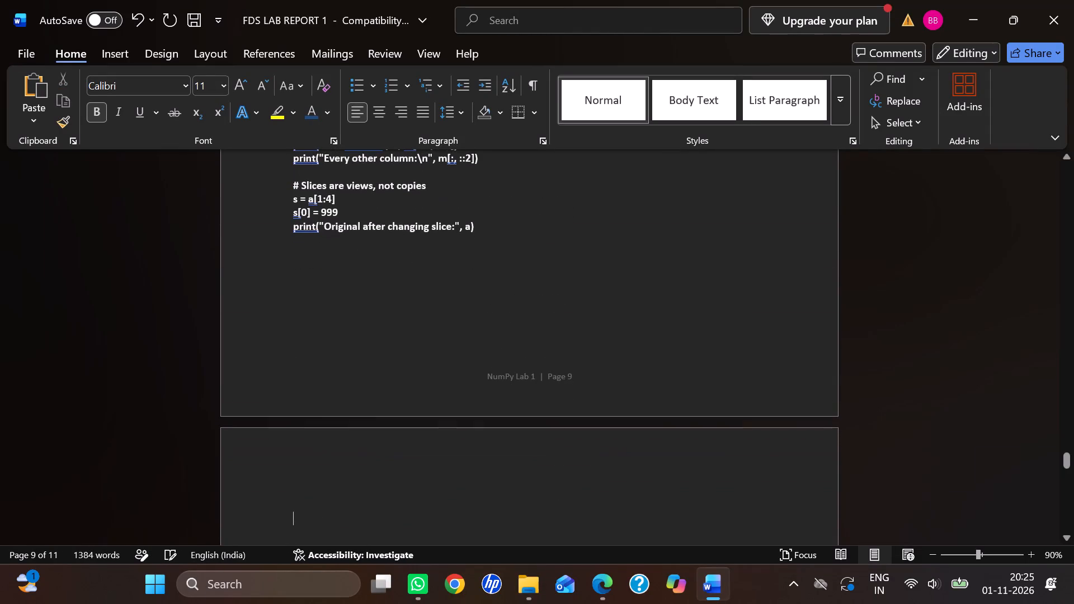
key(BackSpace)
key(BackSpace)
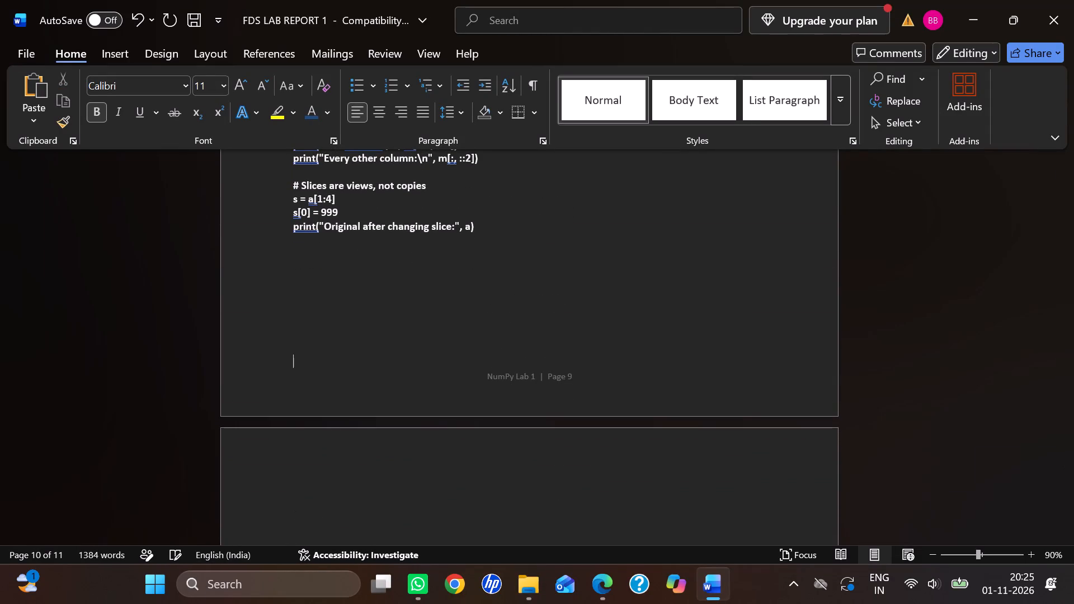
key(Return)
Copy the Screenshot of Code and Output heading from the indexing section on page 8.
scroll(498, 281, up, 3)
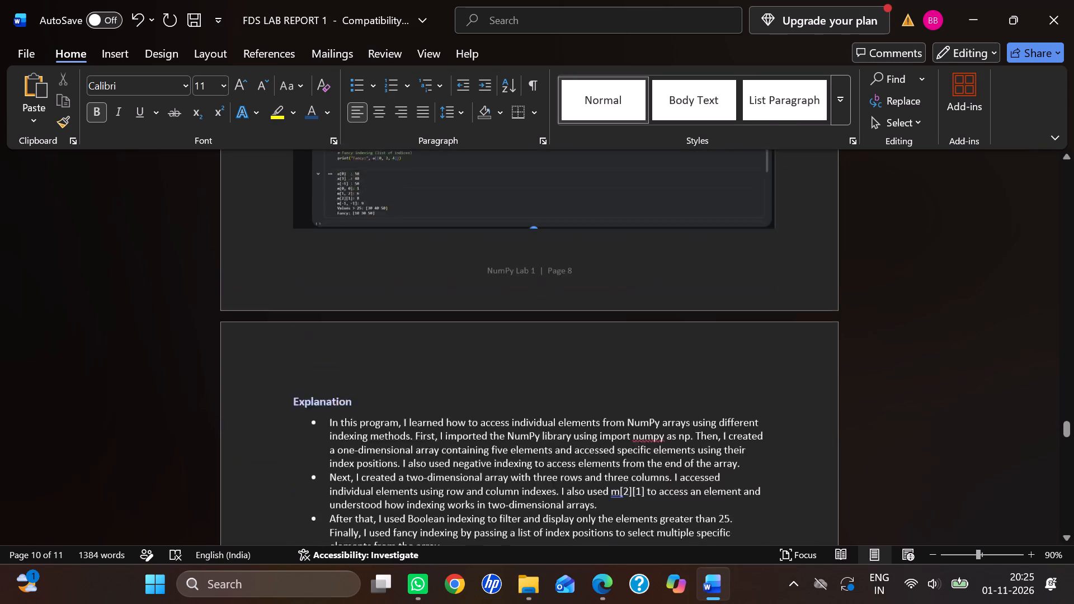
scroll(498, 281, up, 3)
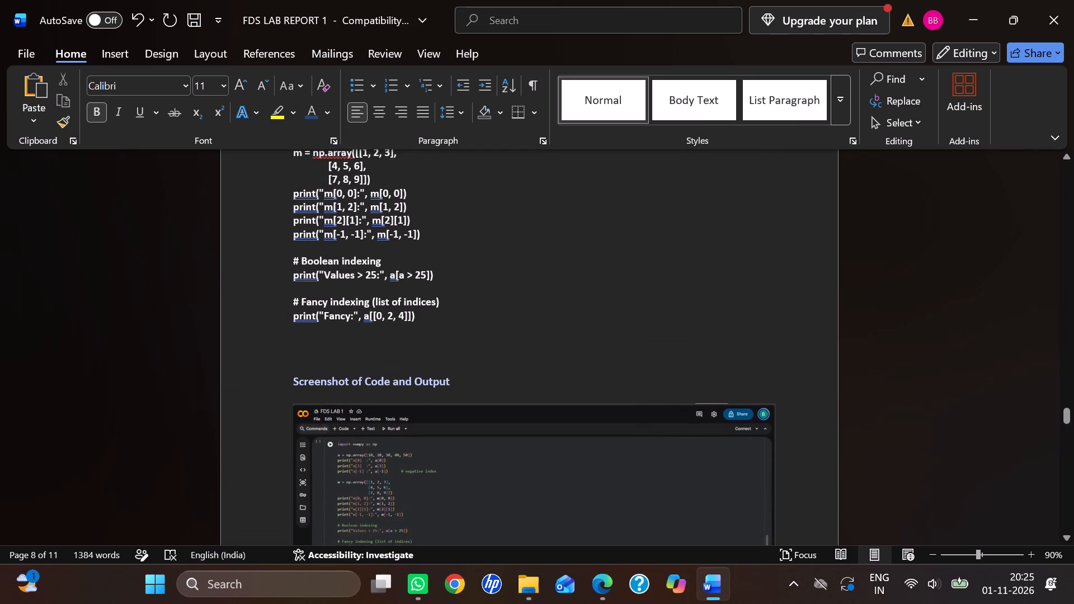
drag(457, 384, 310, 377)
key(ctrl+c)
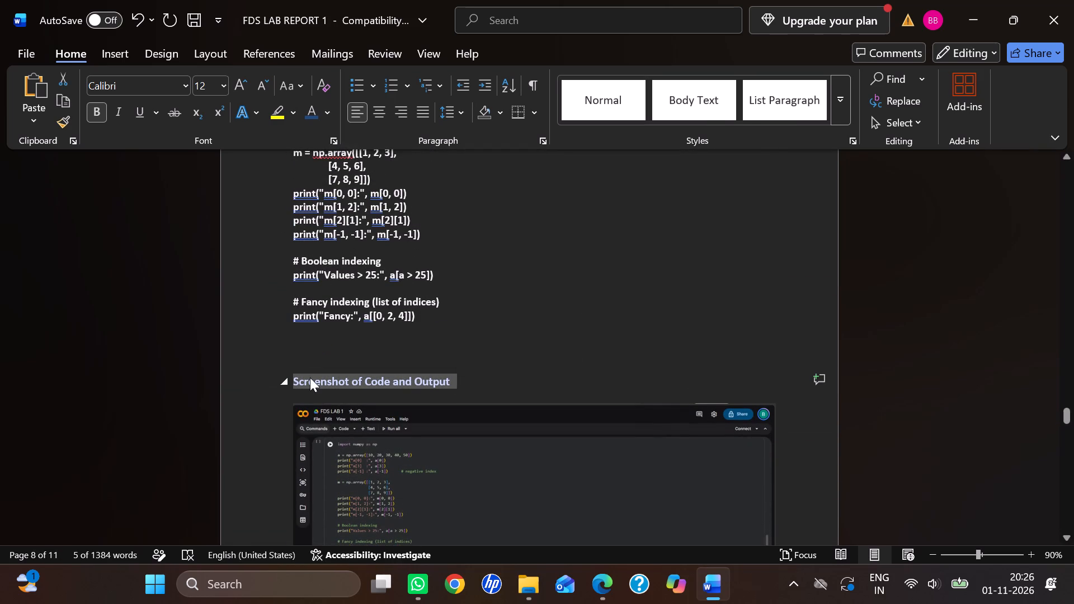
click(488, 338)
Add more blank lines below the slicing code and paste the Screenshot of Code and Output heading at the top of page 10.
scroll(488, 338, down, 3)
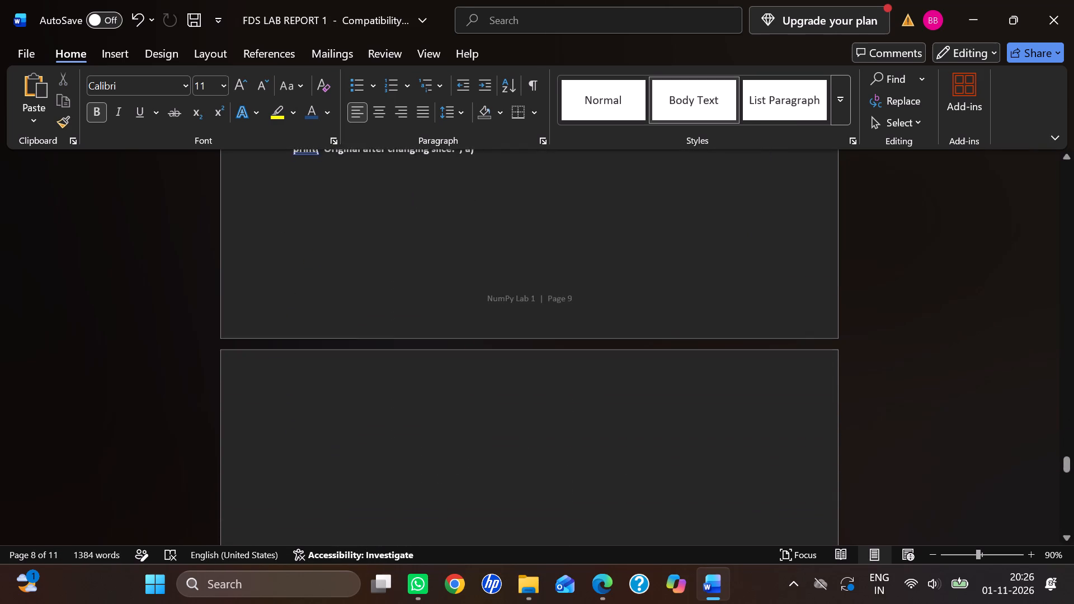
scroll(488, 338, down, 2)
scroll(488, 338, up, 1)
scroll(488, 338, right, 1)
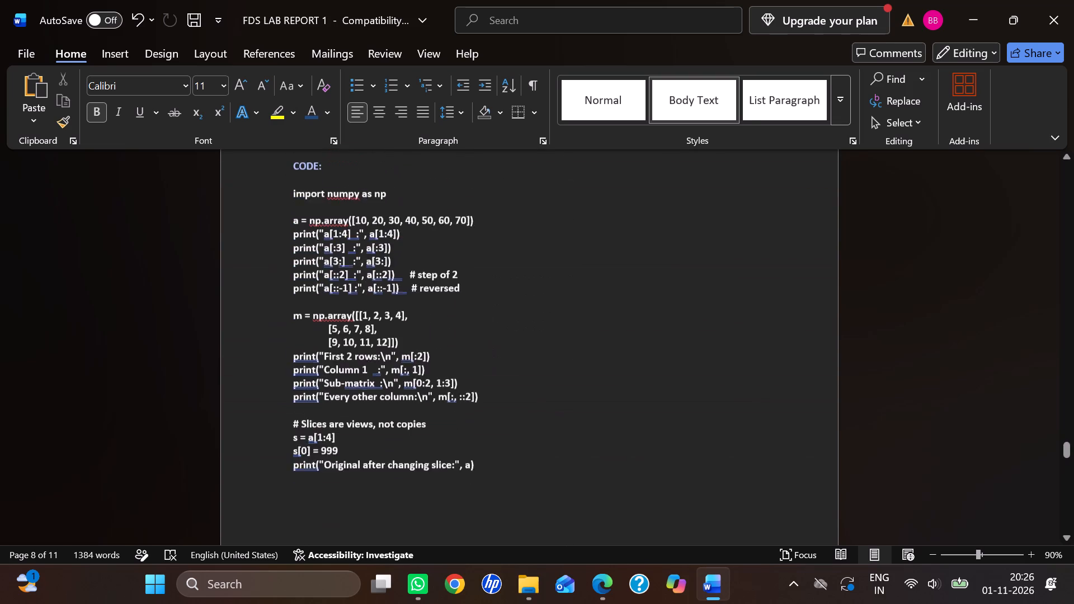
scroll(488, 338, right, 1)
click(340, 477)
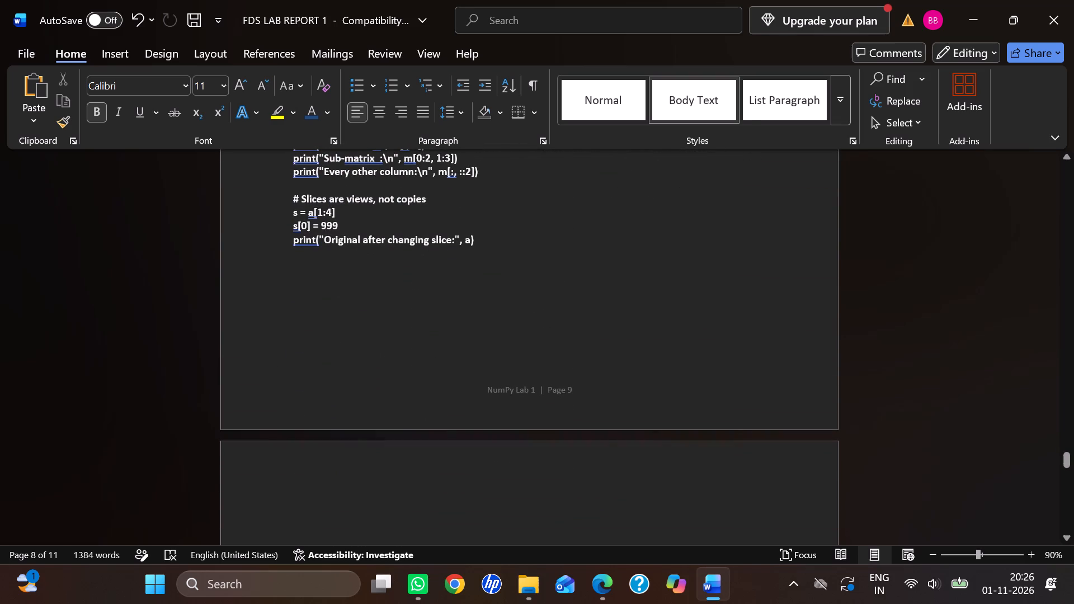
click(542, 272)
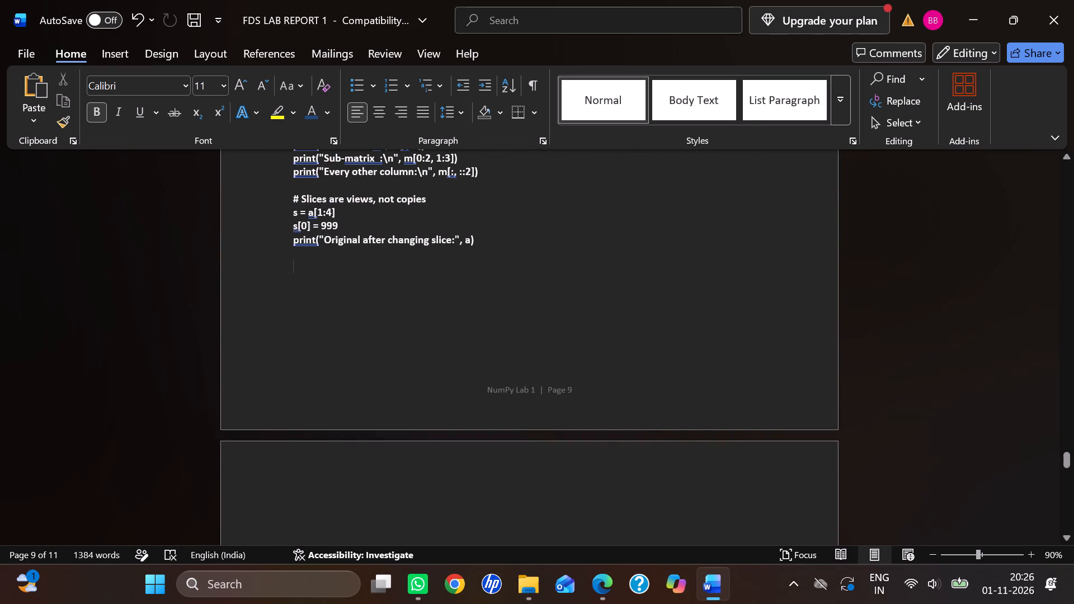
key(Return)
key(Return)
key(Return)
key(Return)
key(Return)
key(Return)
key(Return)
key(Return)
key(Return)
key(Return)
key(BackSpace)
key(ctrl+v)
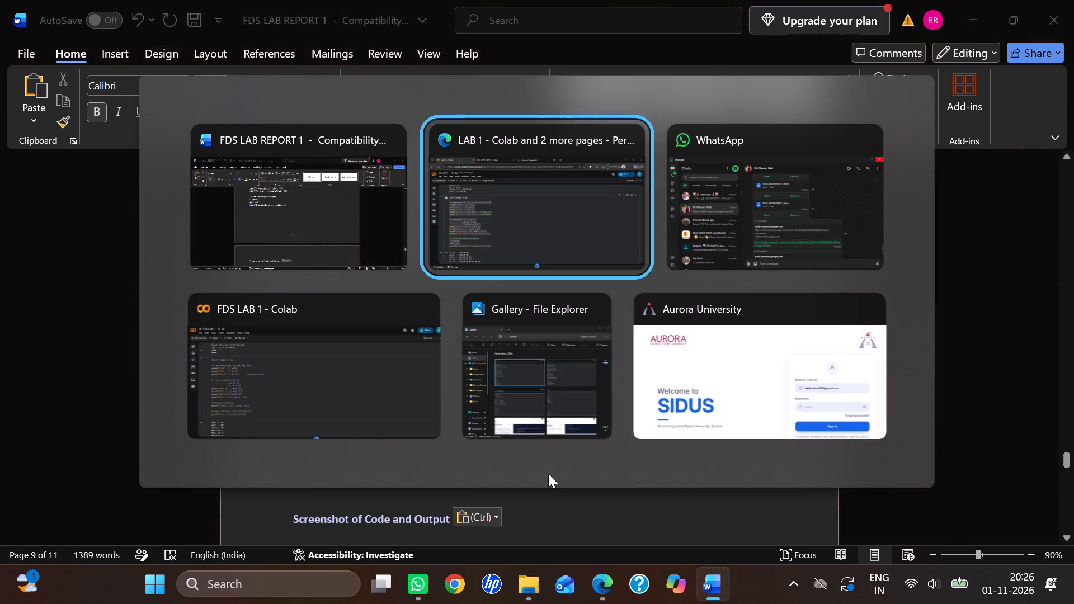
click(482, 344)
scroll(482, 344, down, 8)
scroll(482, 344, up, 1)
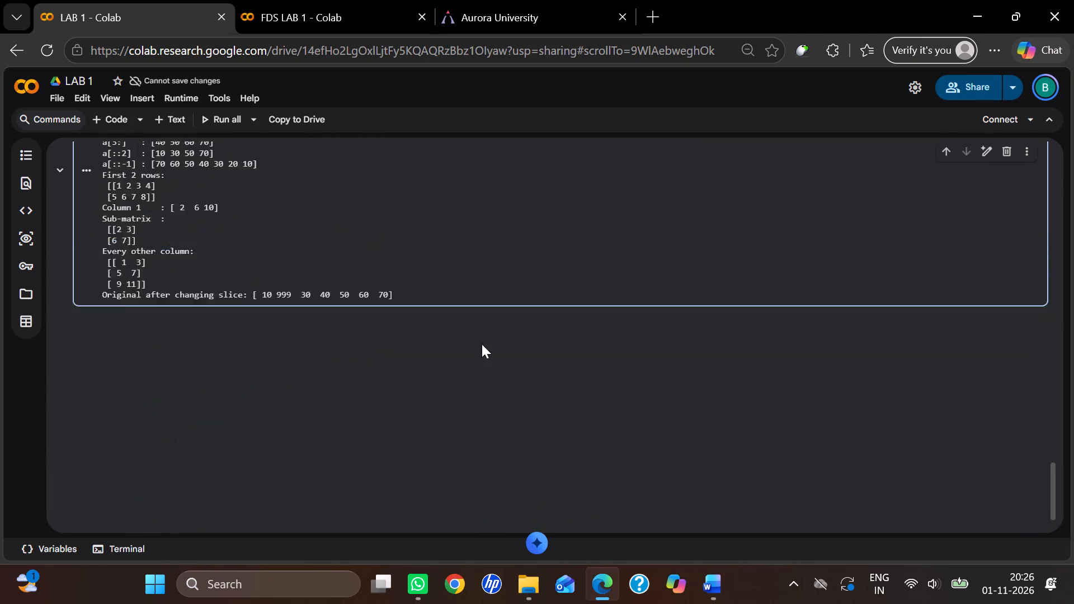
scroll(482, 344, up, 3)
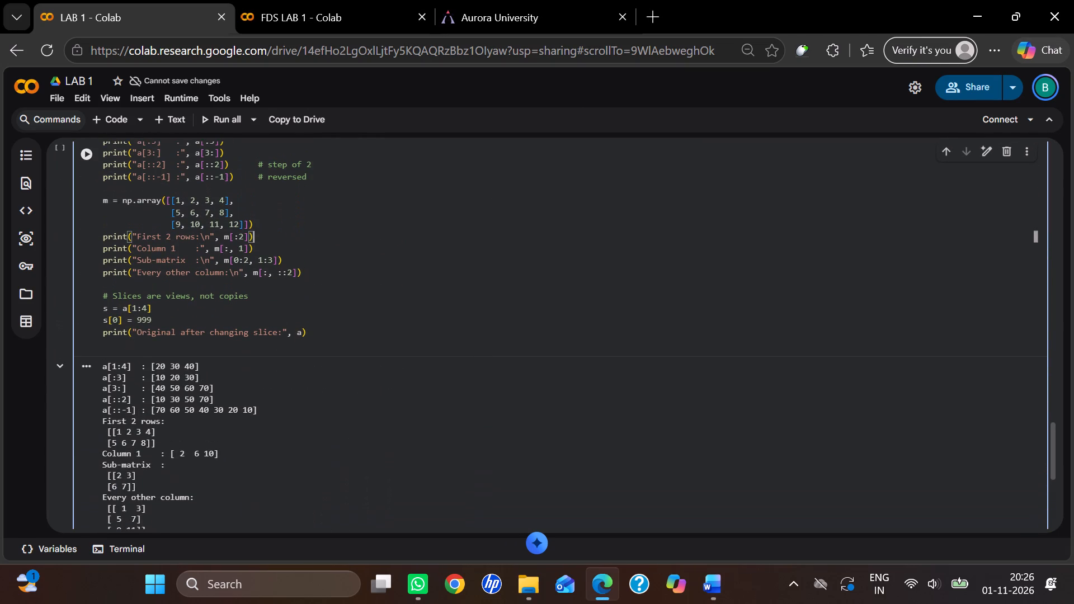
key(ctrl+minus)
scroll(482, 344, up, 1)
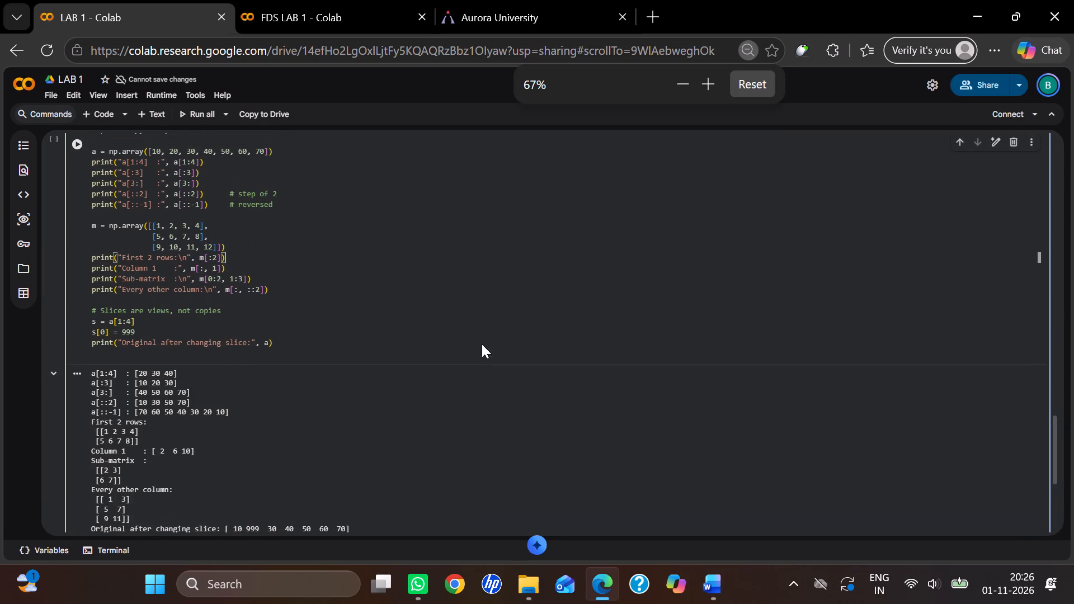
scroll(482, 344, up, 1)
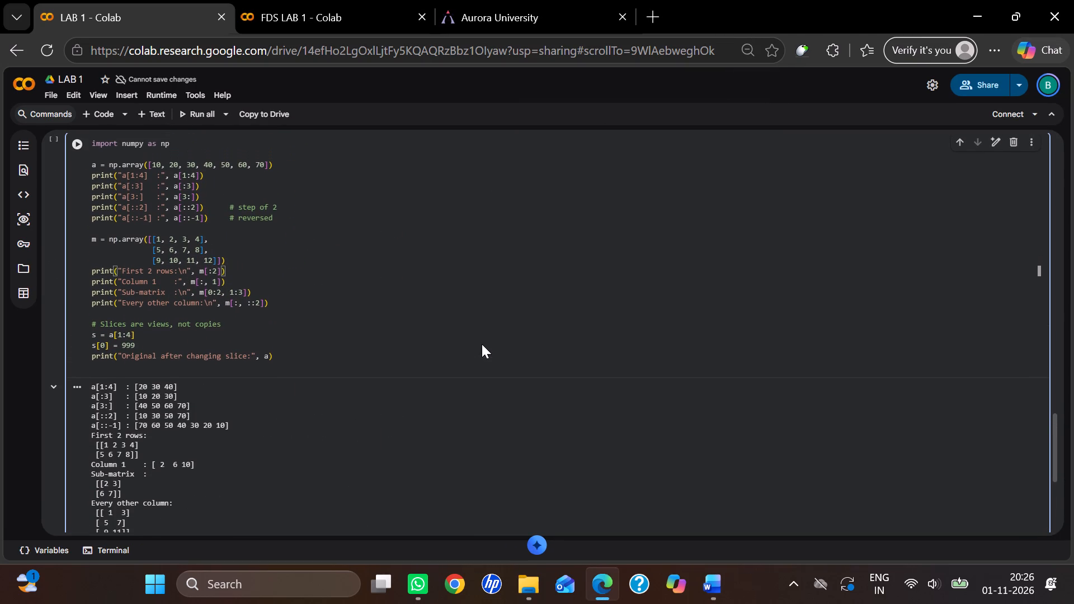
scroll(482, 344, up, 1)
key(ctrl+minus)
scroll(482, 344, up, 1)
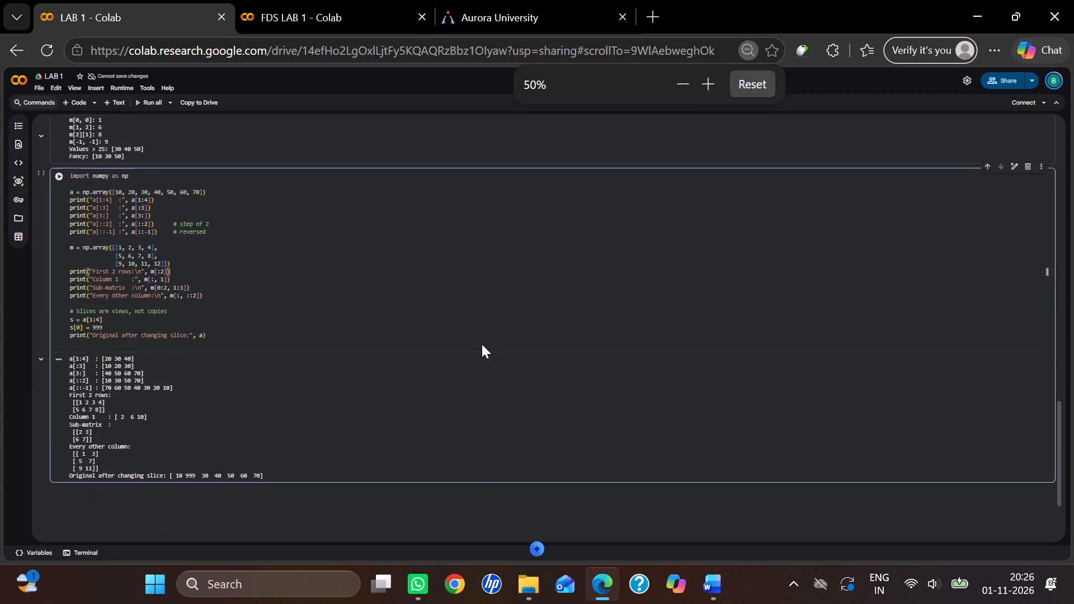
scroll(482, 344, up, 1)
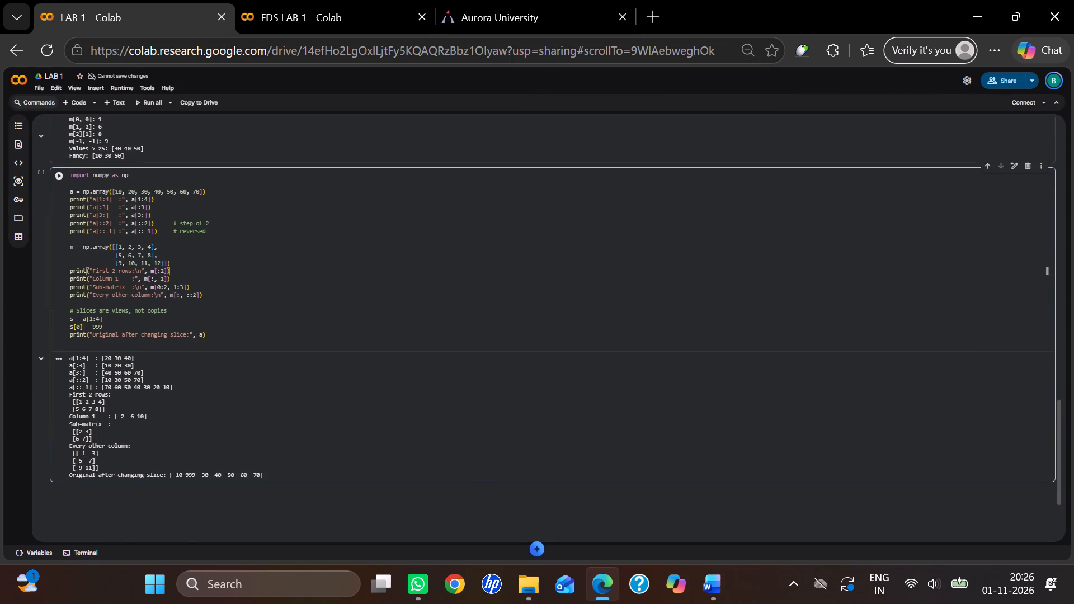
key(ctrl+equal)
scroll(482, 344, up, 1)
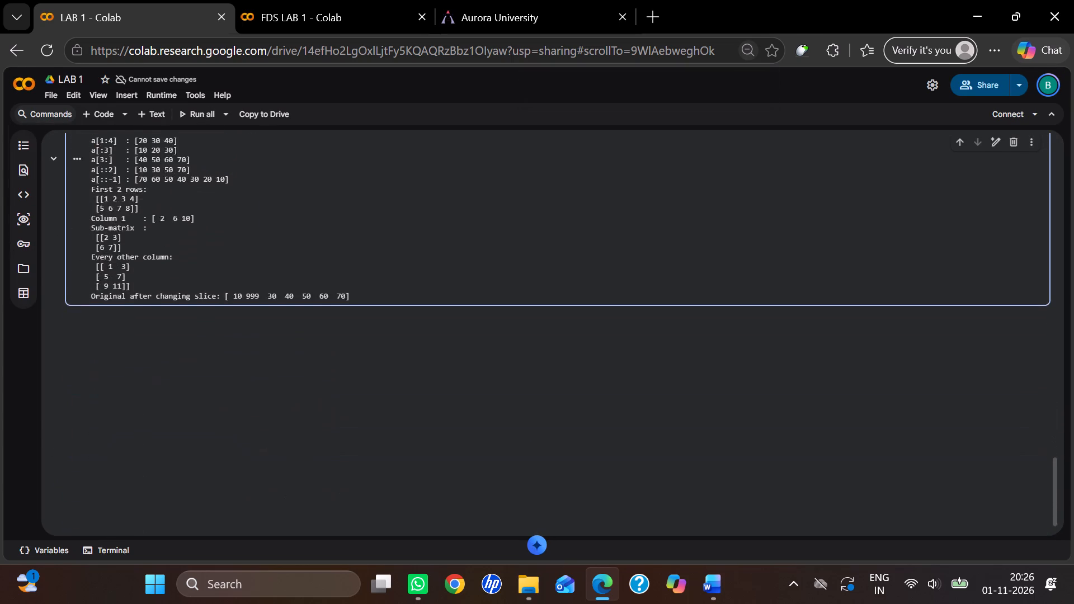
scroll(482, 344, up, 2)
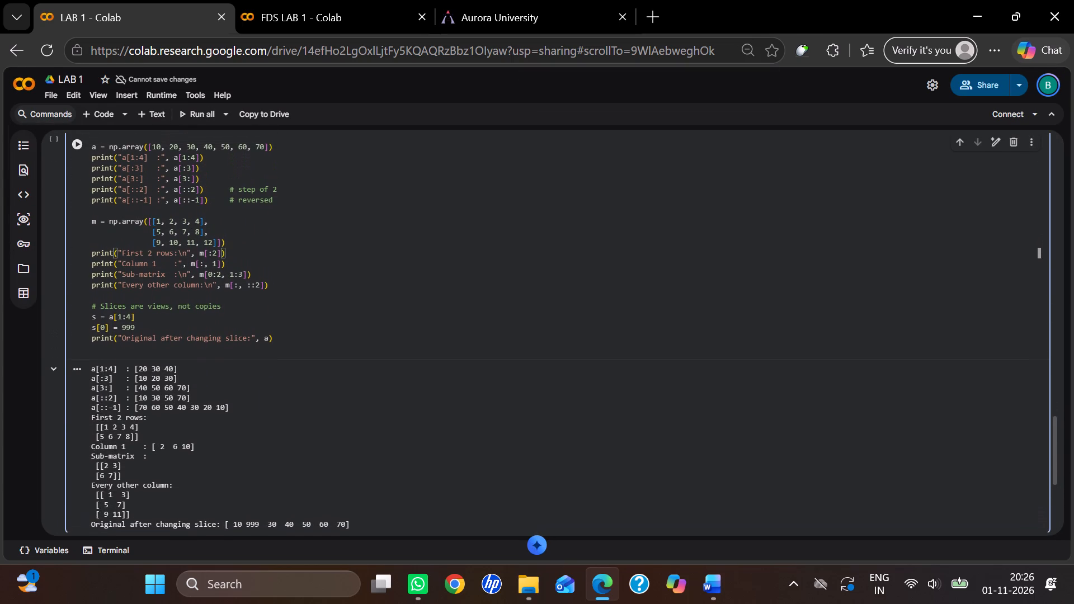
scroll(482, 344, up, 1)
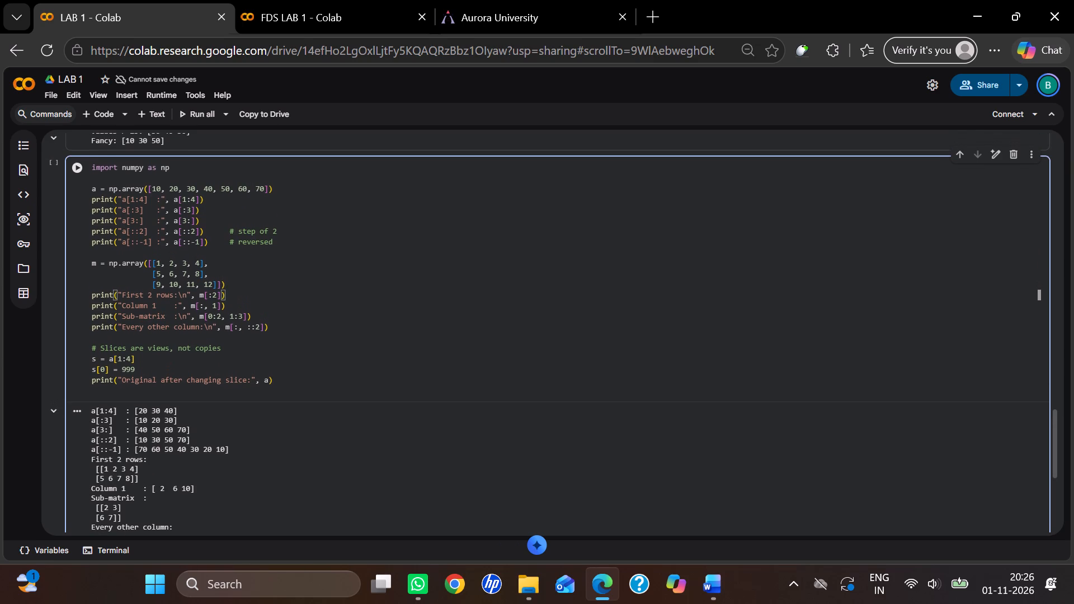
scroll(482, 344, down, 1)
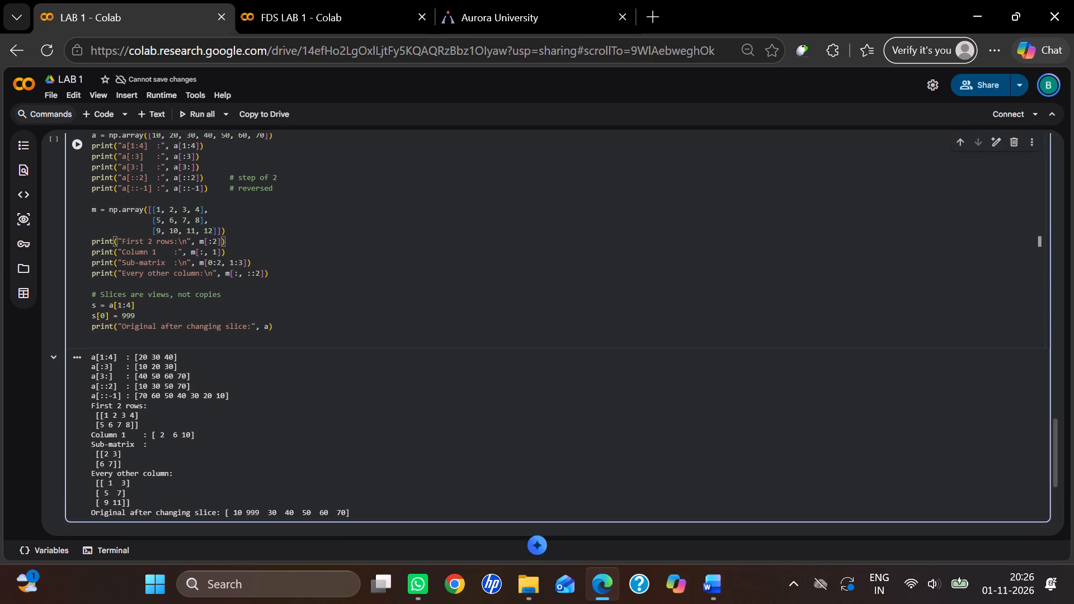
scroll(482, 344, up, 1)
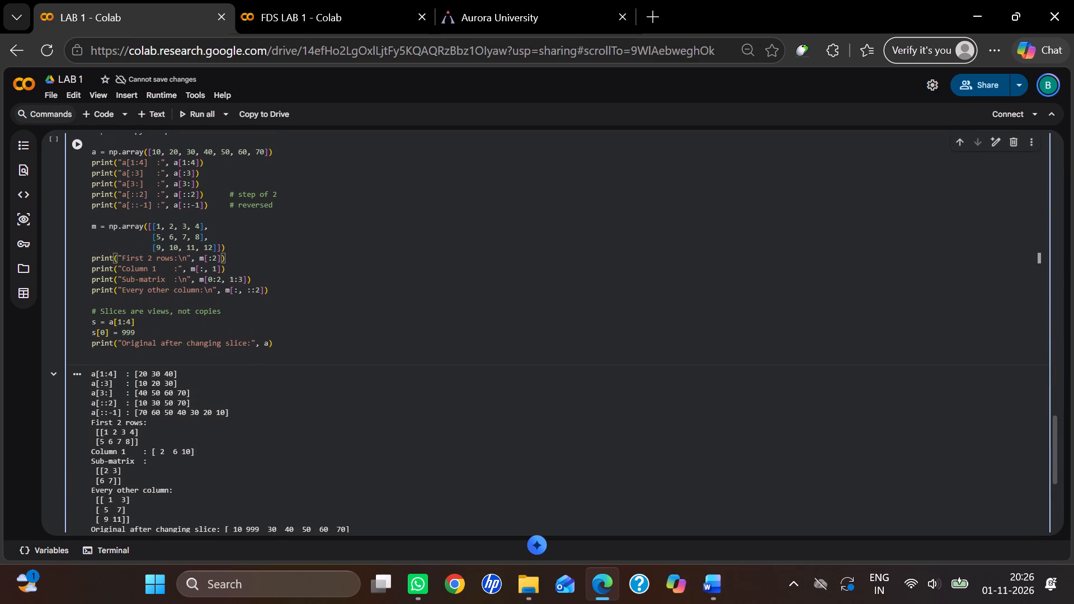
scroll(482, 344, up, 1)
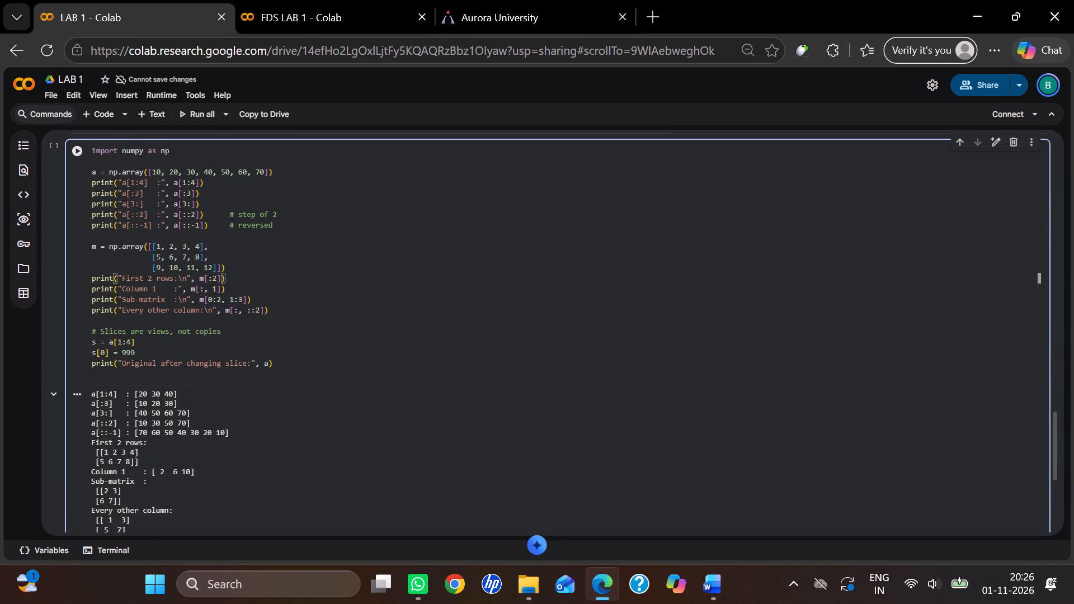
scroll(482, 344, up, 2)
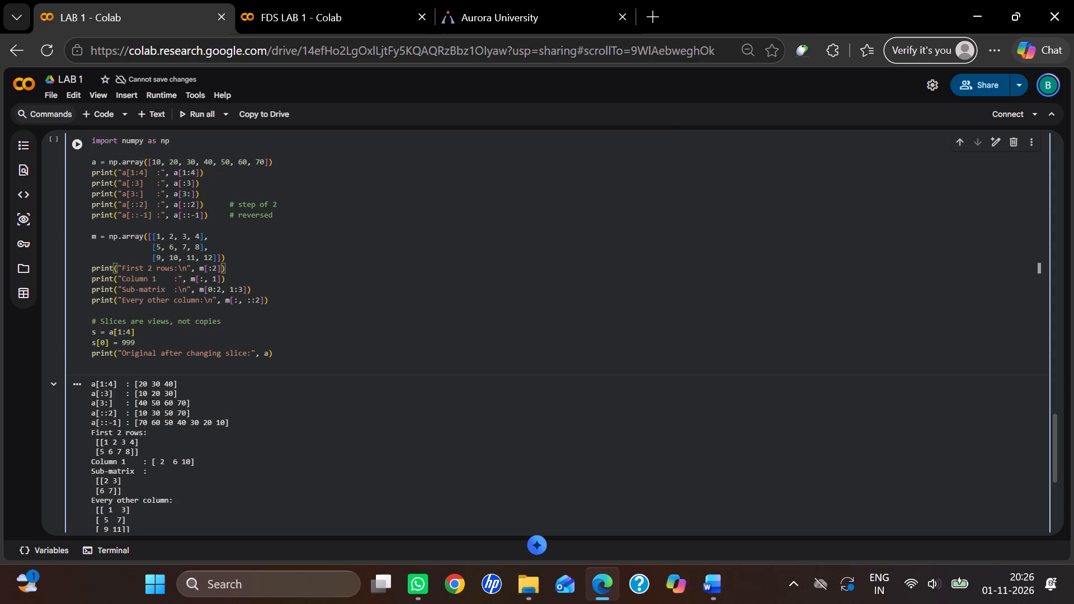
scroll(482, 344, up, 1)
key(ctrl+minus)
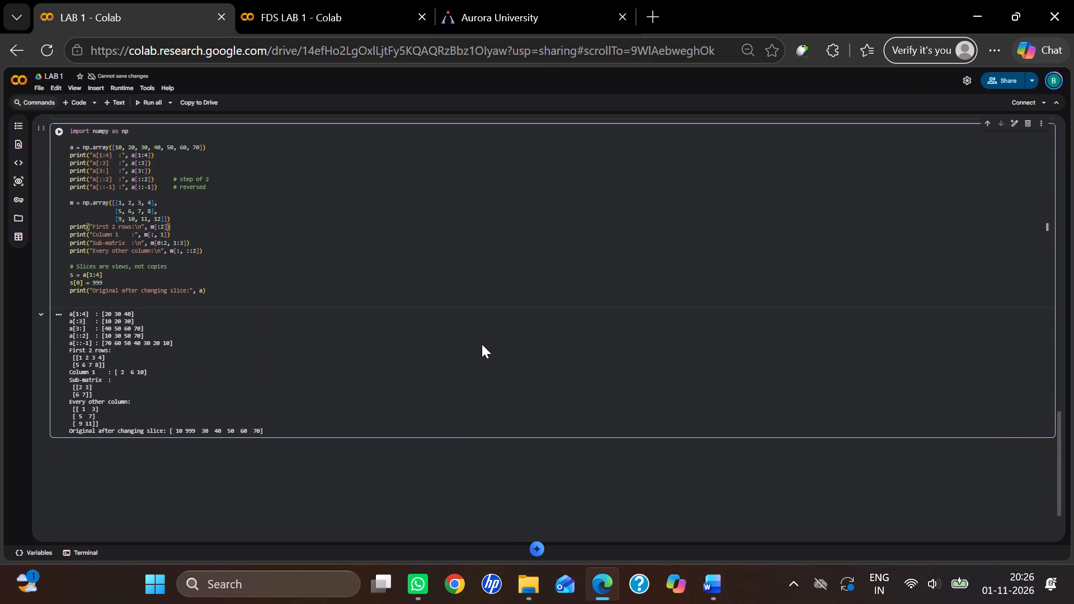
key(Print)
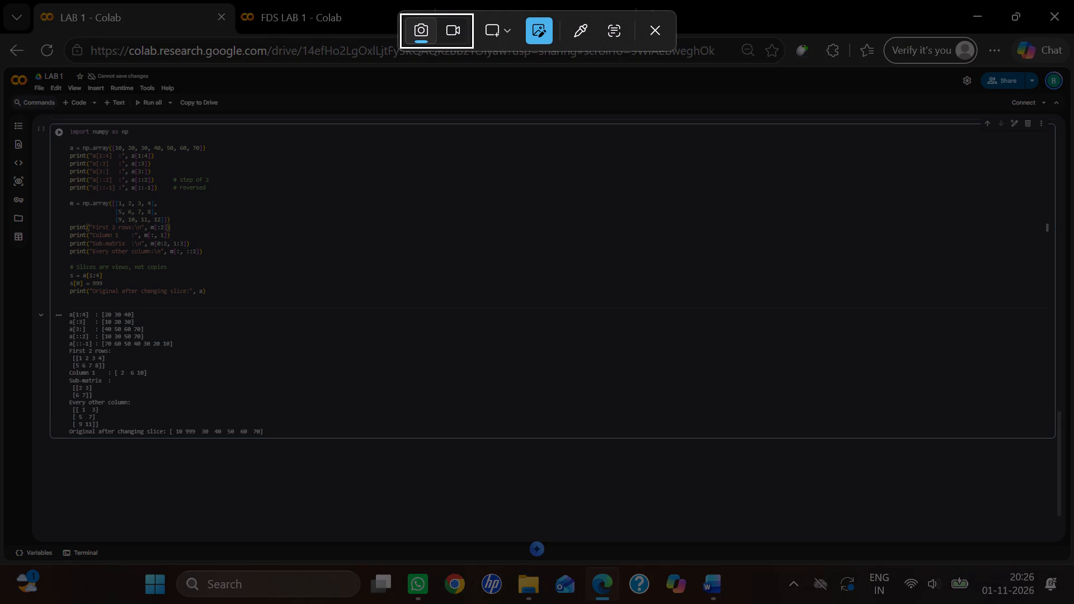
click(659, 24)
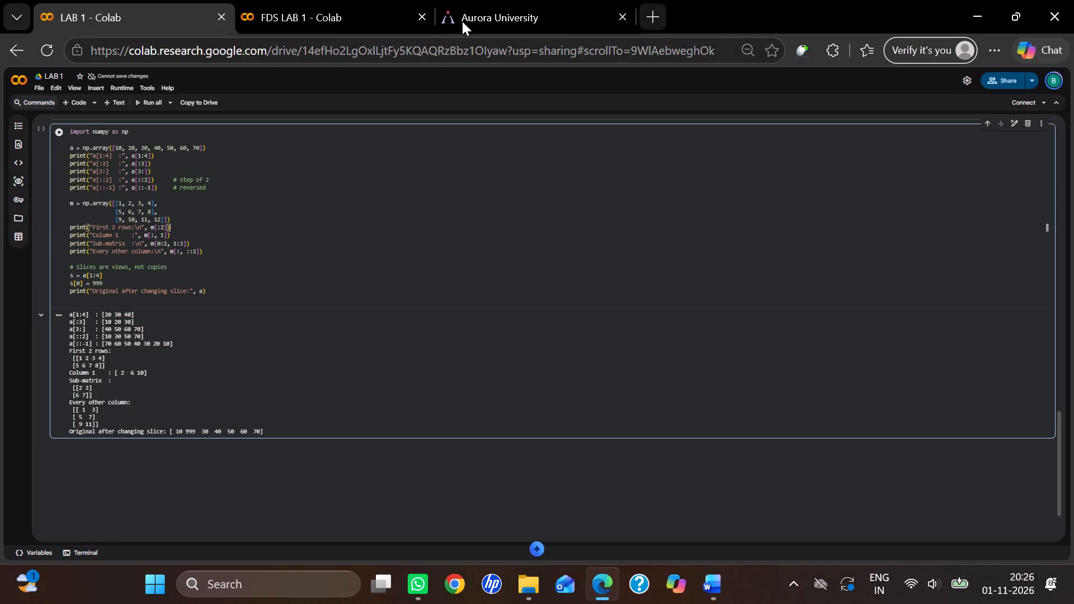
Switch to the FDS LAB 1 notebook in Edge and capture a full-width screenshot of the whole slicing code cell with its output.
click(293, 0)
scroll(211, 290, down, 5)
scroll(211, 290, up, 1)
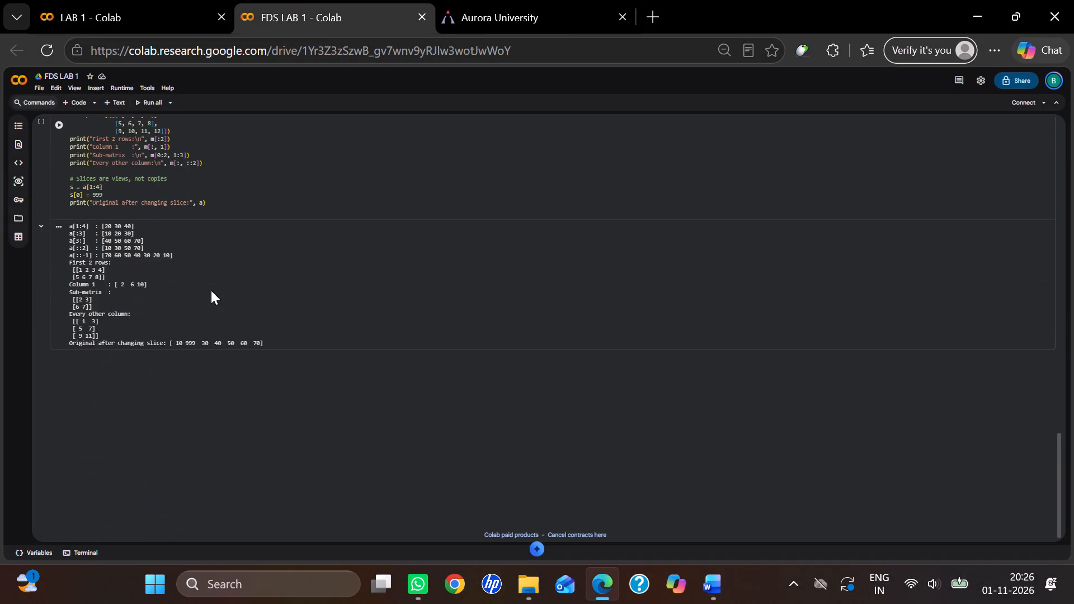
scroll(211, 290, up, 1)
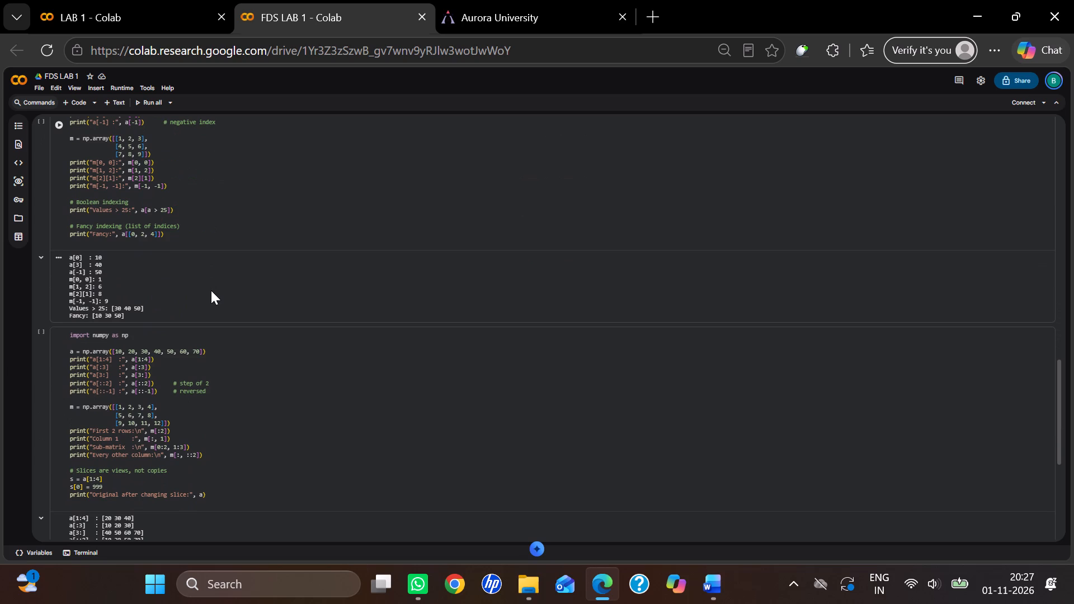
scroll(211, 290, down, 1)
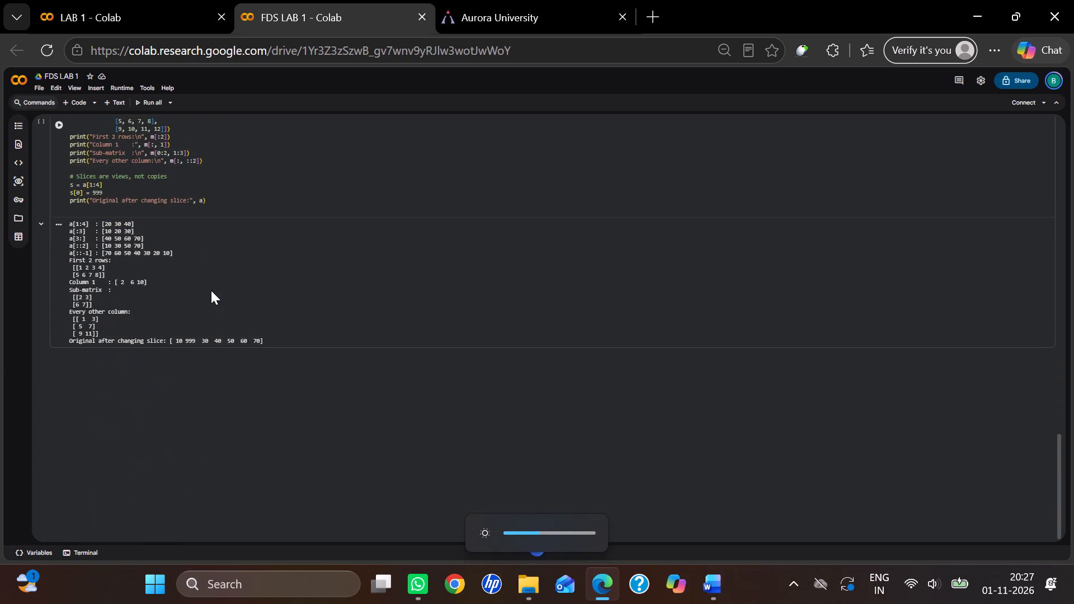
scroll(211, 290, up, 1)
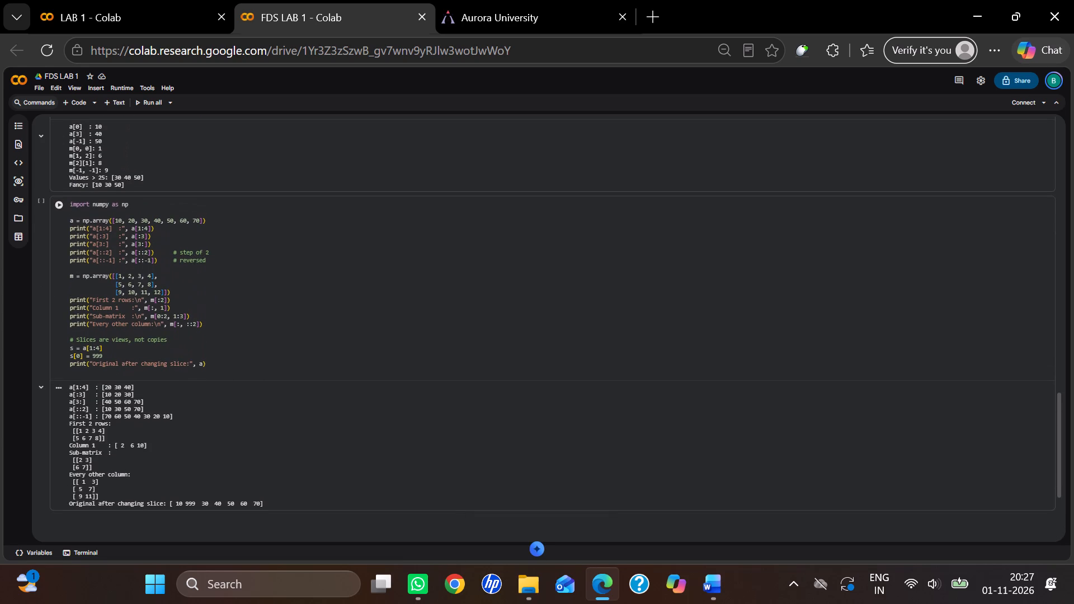
key(ctrl+equal)
scroll(211, 290, right, 1)
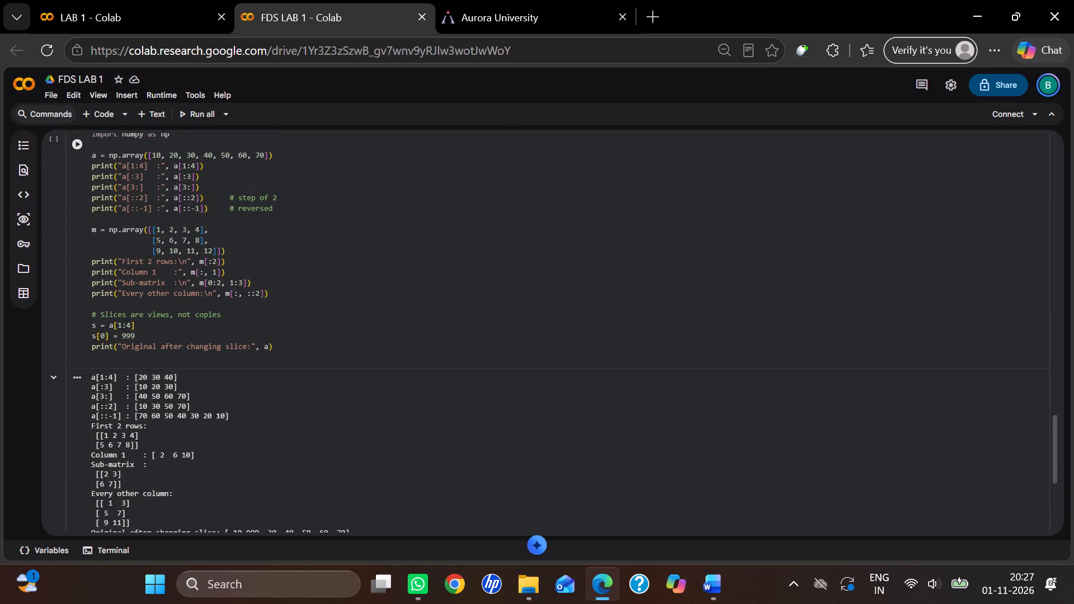
scroll(211, 290, right, 1)
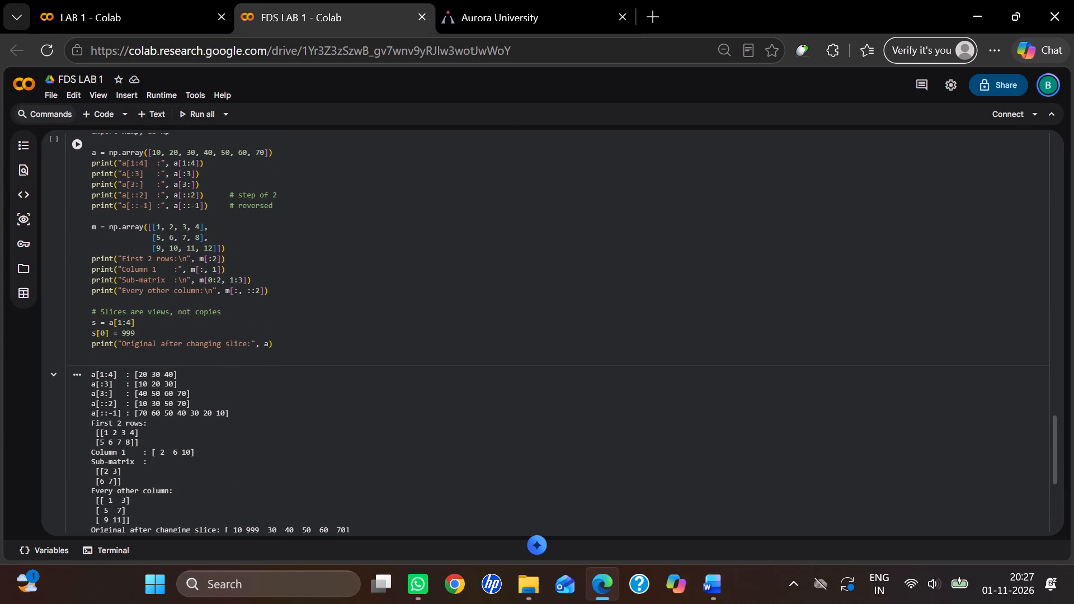
scroll(211, 290, right, 2)
key(ctrl+minus)
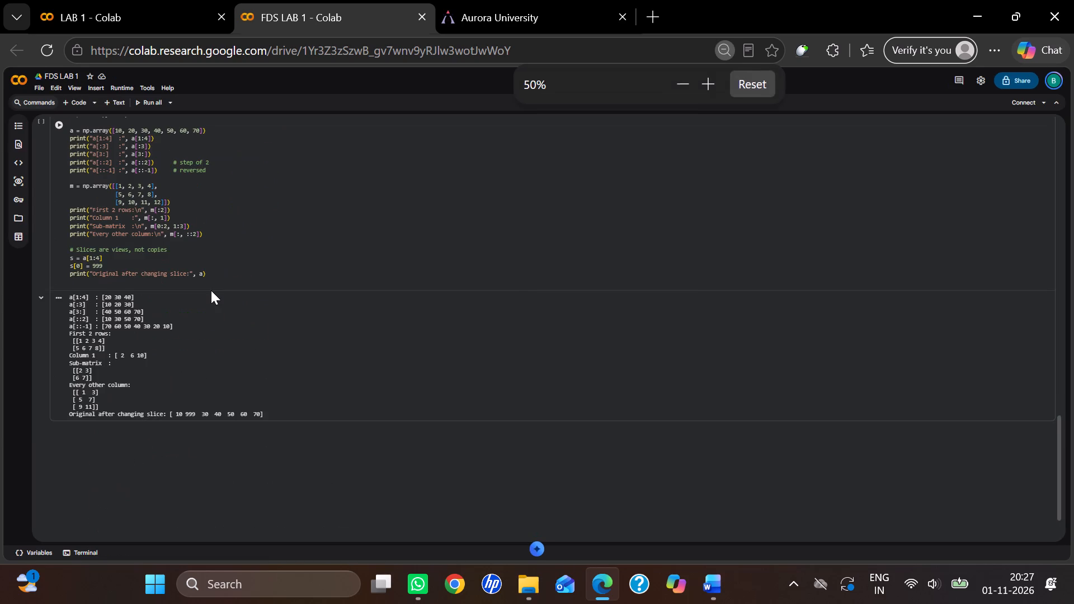
scroll(211, 290, right, 1)
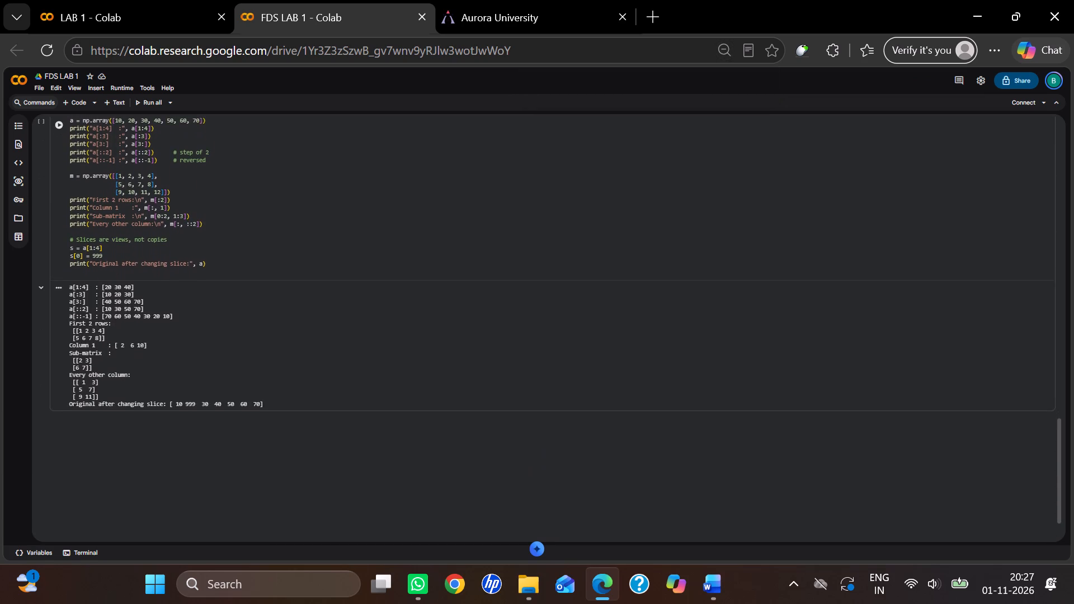
scroll(211, 290, right, 3)
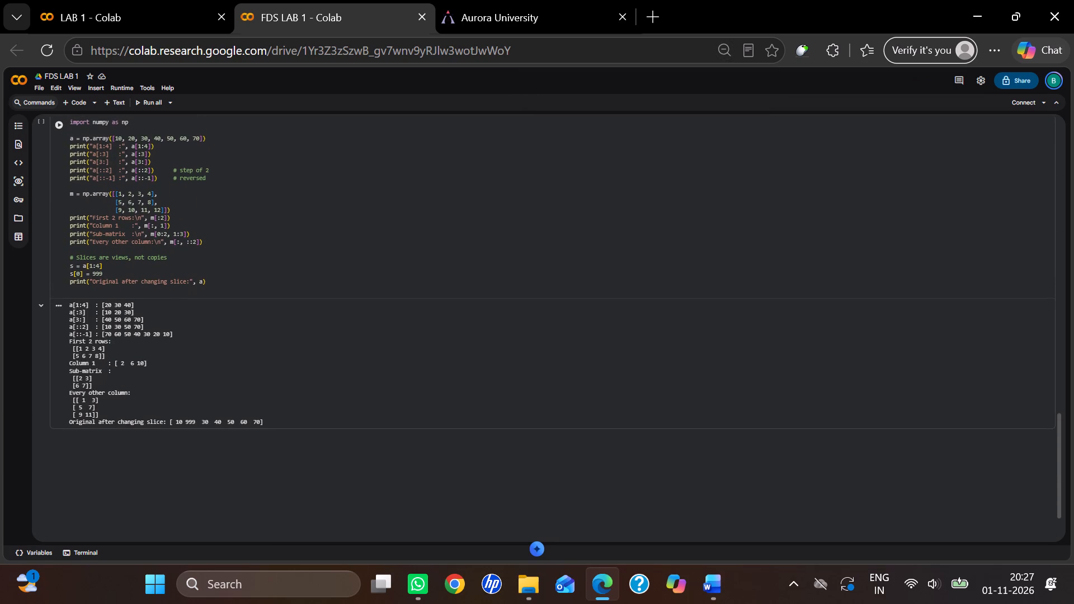
key(Print)
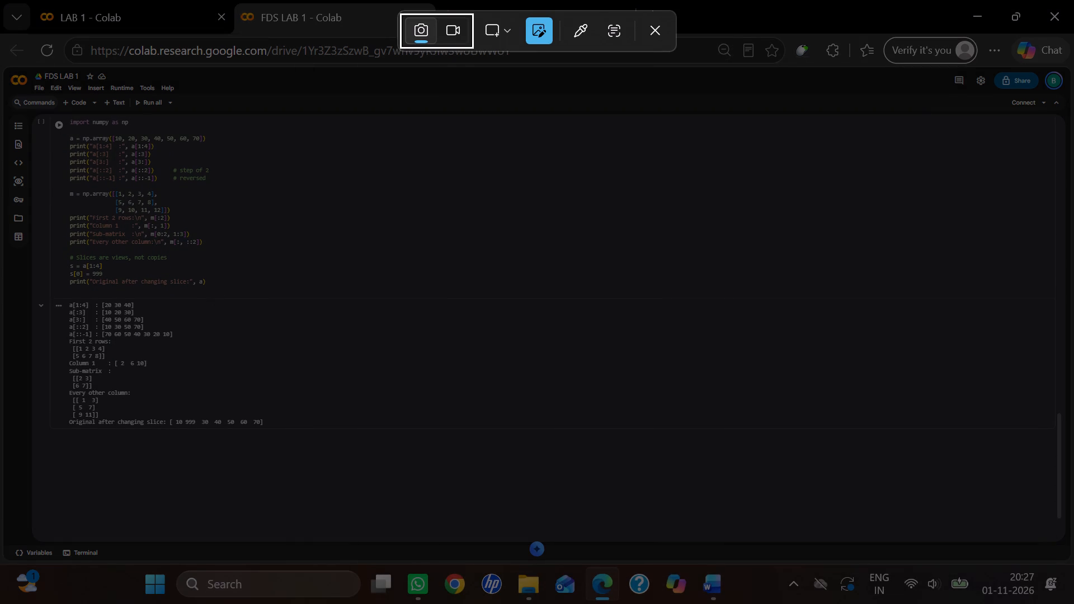
drag(5, 69, 585, 437)
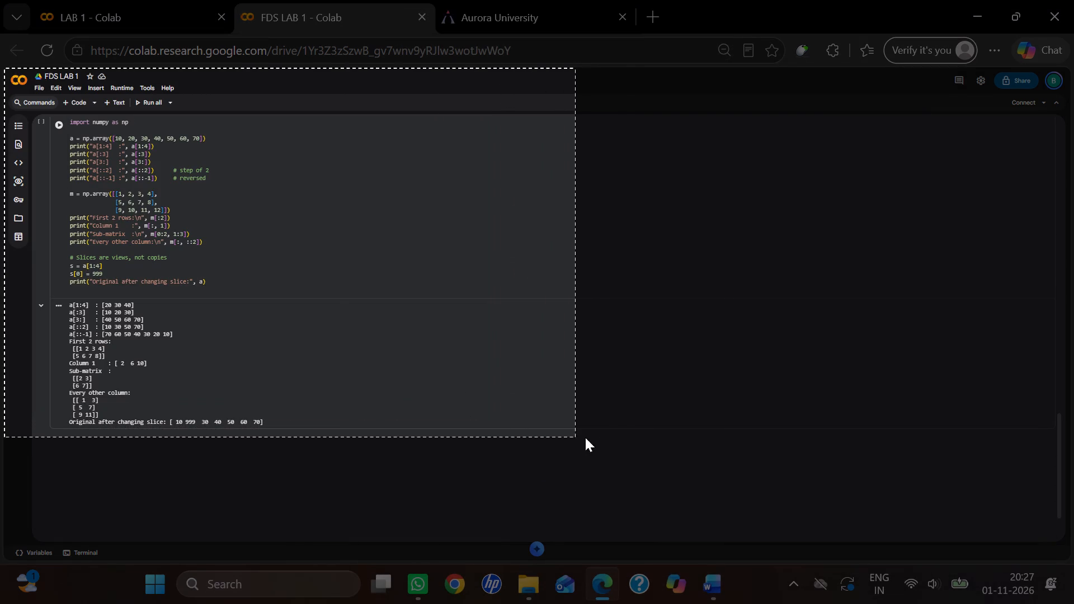
drag(585, 437, 820, 440)
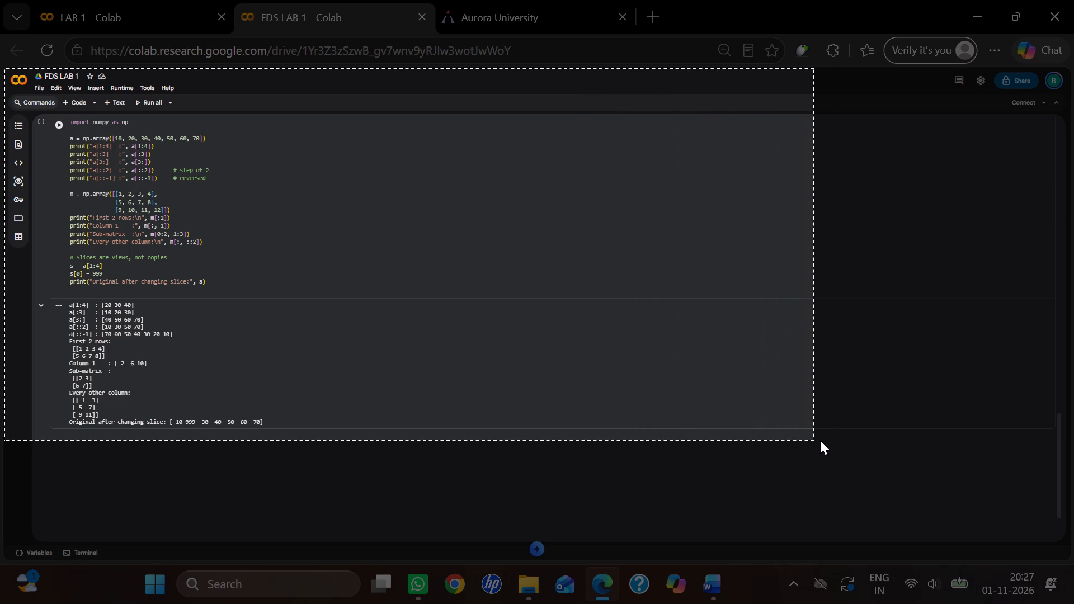
drag(820, 440, 1040, 440)
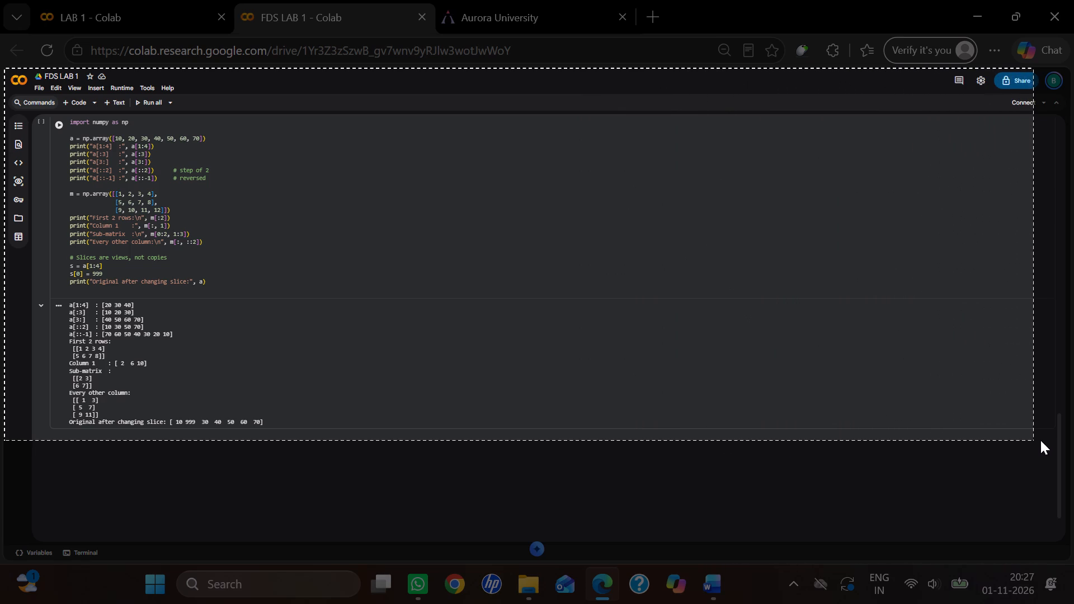
drag(1040, 440, 1073, 440)
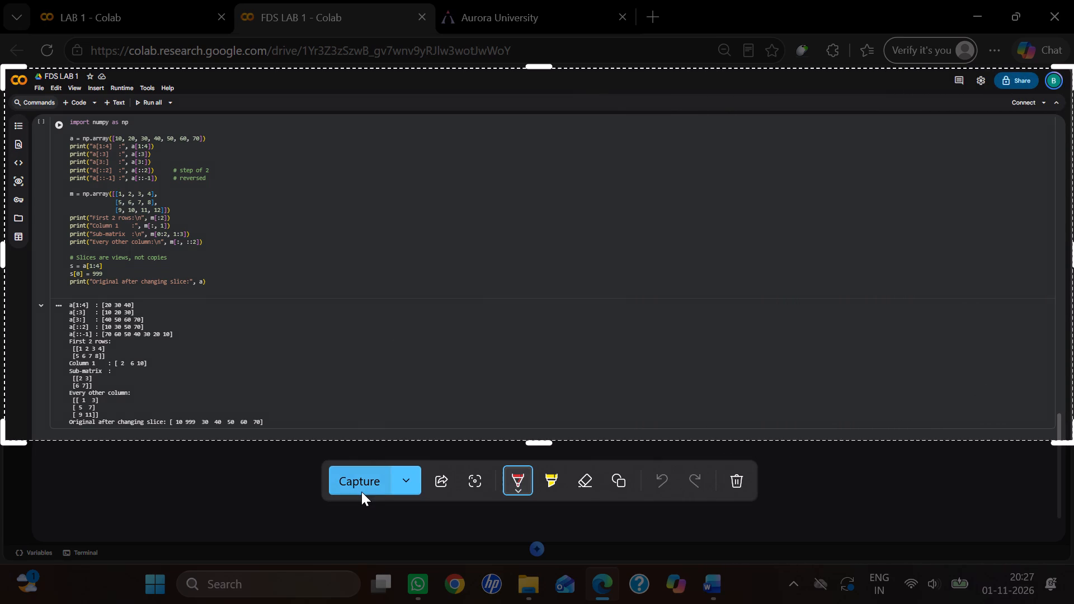
click(361, 492)
Copy the newest screenshot from the File Explorer Gallery and paste it into the Word report below the Screenshot of Code and Output heading on page 10.
click(530, 584)
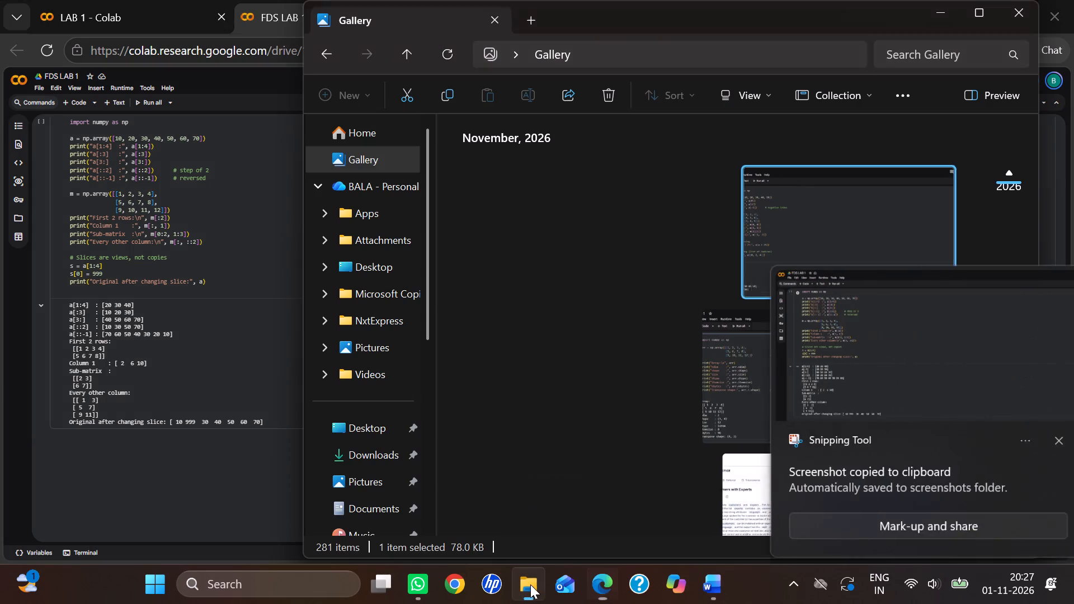
click(568, 254)
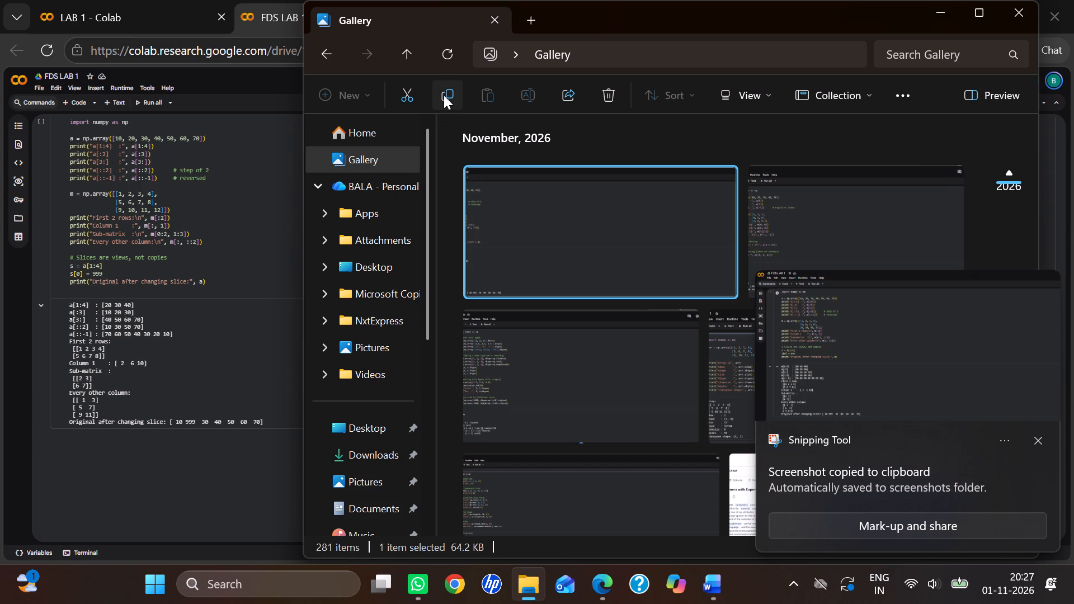
click(445, 94)
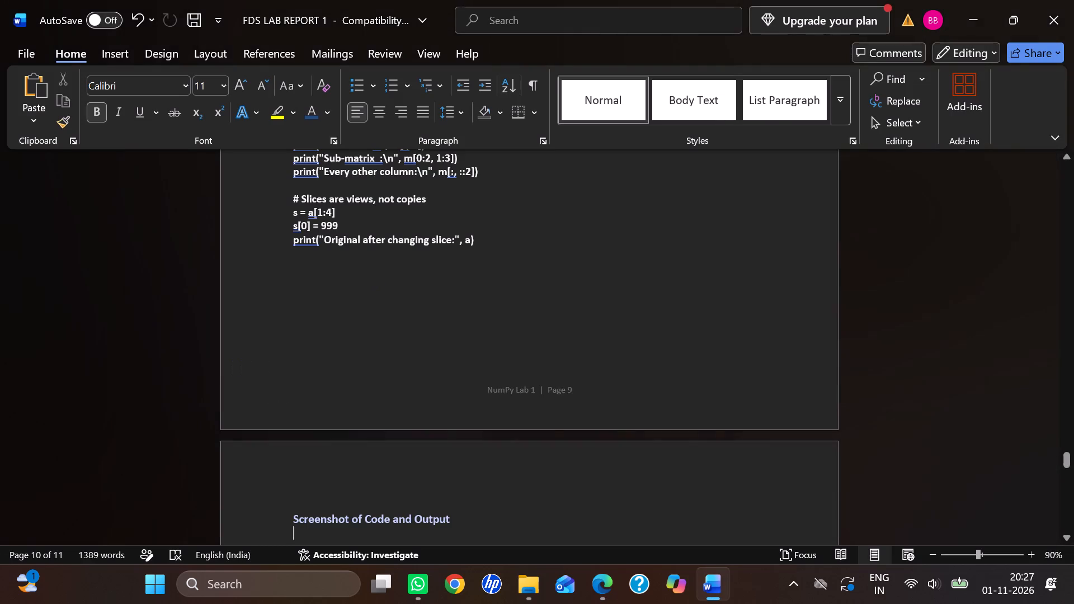
scroll(295, 341, down, 1)
scroll(295, 341, right, 1)
key(ctrl+v)
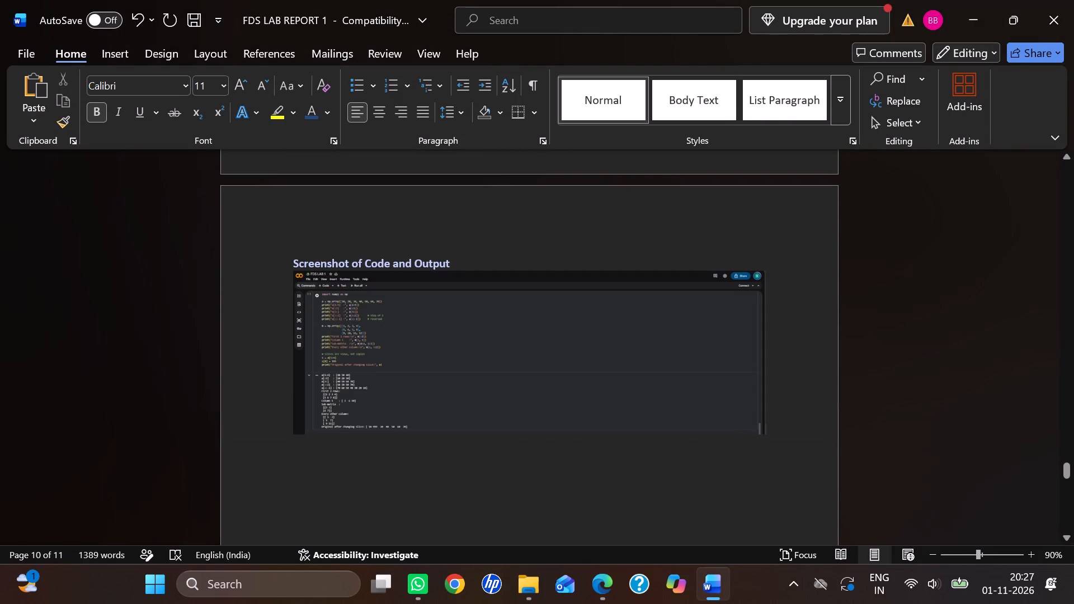
ctrl+scroll(465, 322, up, 5)
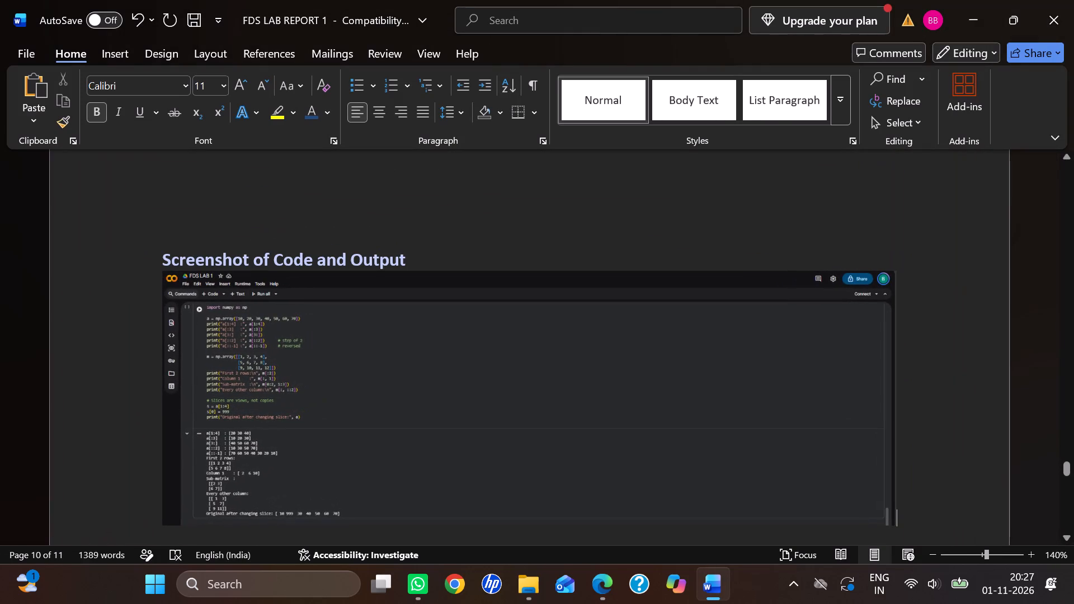
Add two line breaks after the Screenshot of Code and Output heading above the slicing screenshot on page 10.
click(454, 259)
key(Return)
key(Return)
Review the slicing, indexing and data types sections of the report, checking against the code cells in the FDS LAB 1 notebook in Edge.
scroll(454, 259, up, 1)
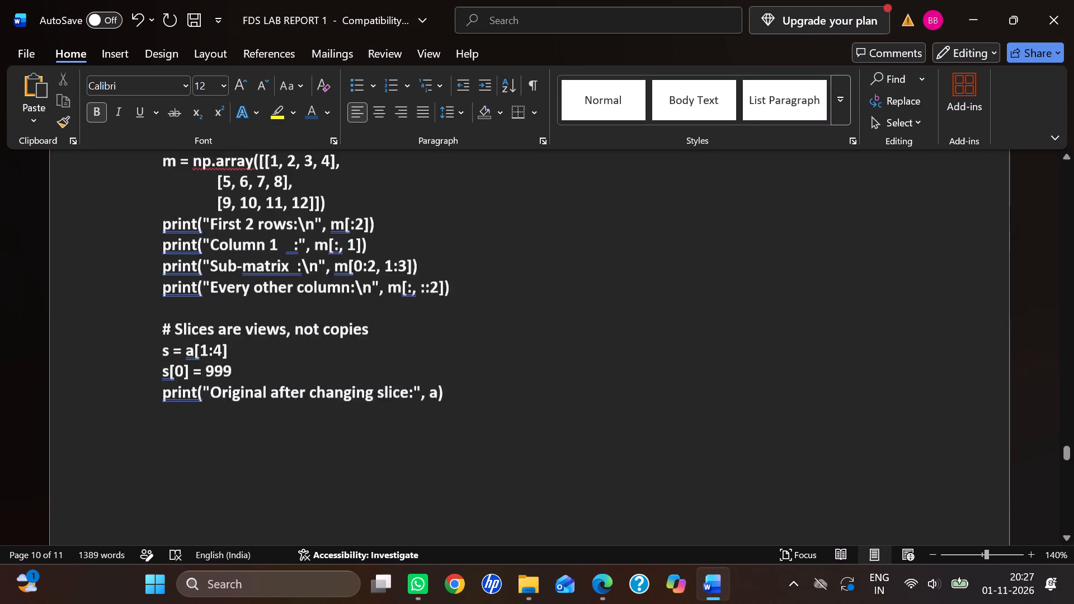
scroll(454, 259, up, 2)
scroll(454, 259, down, 1)
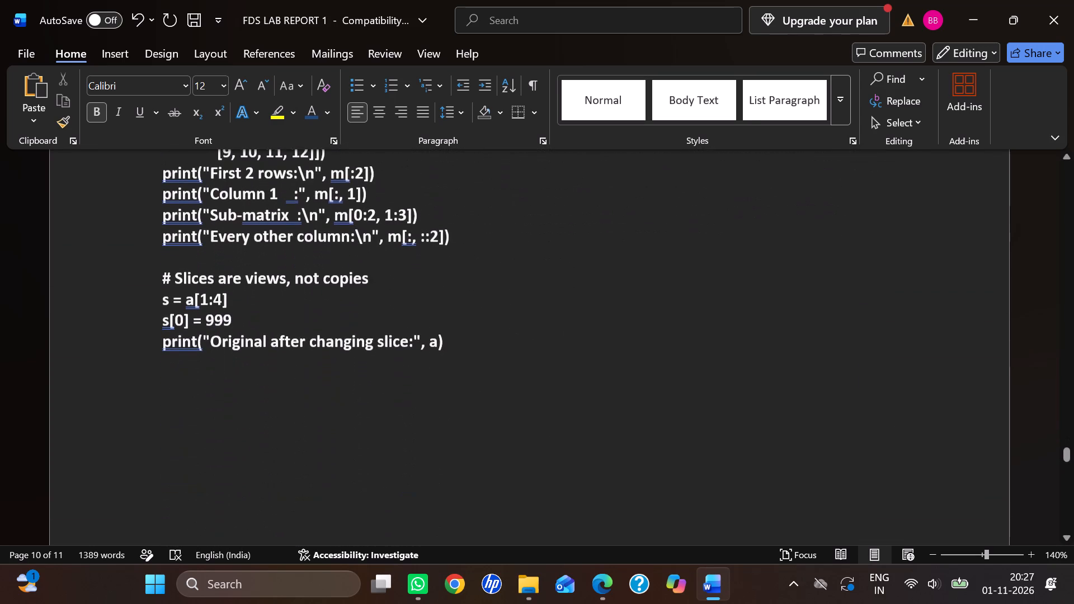
scroll(454, 259, down, 1)
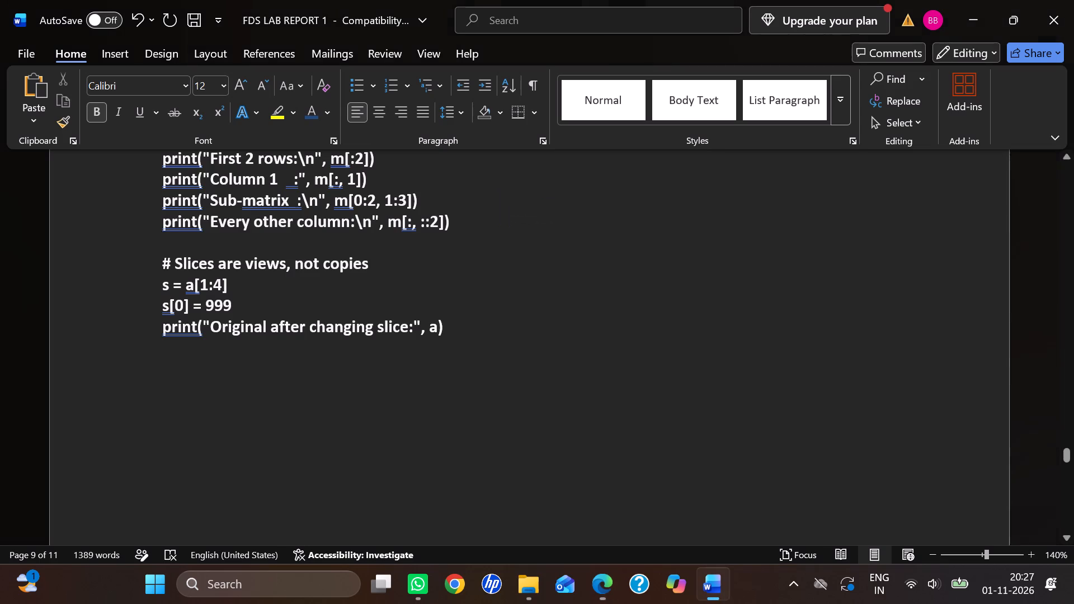
scroll(439, 286, up, 4)
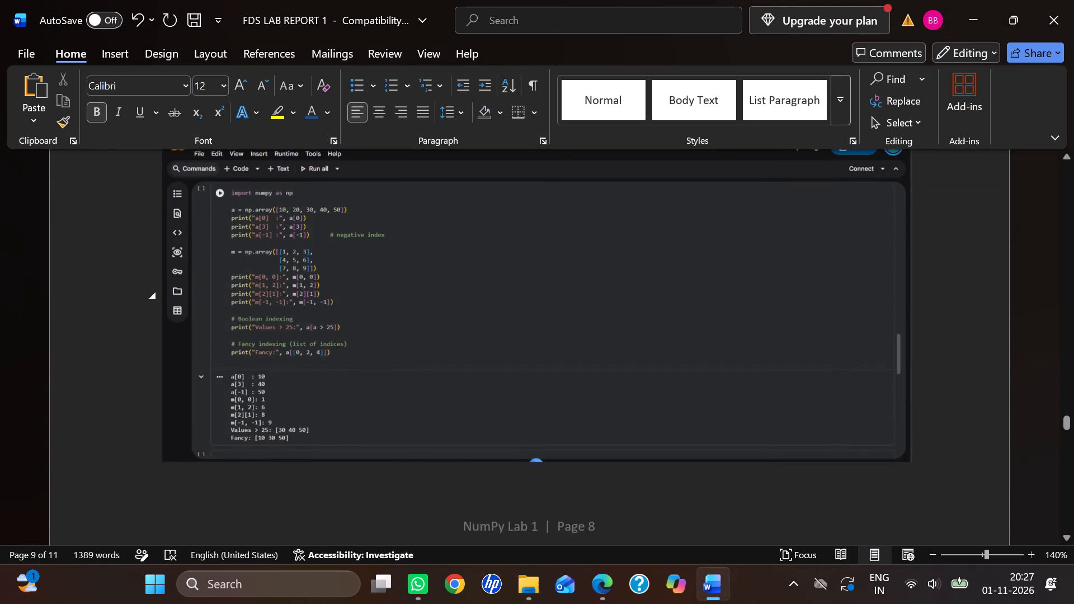
scroll(439, 286, up, 1)
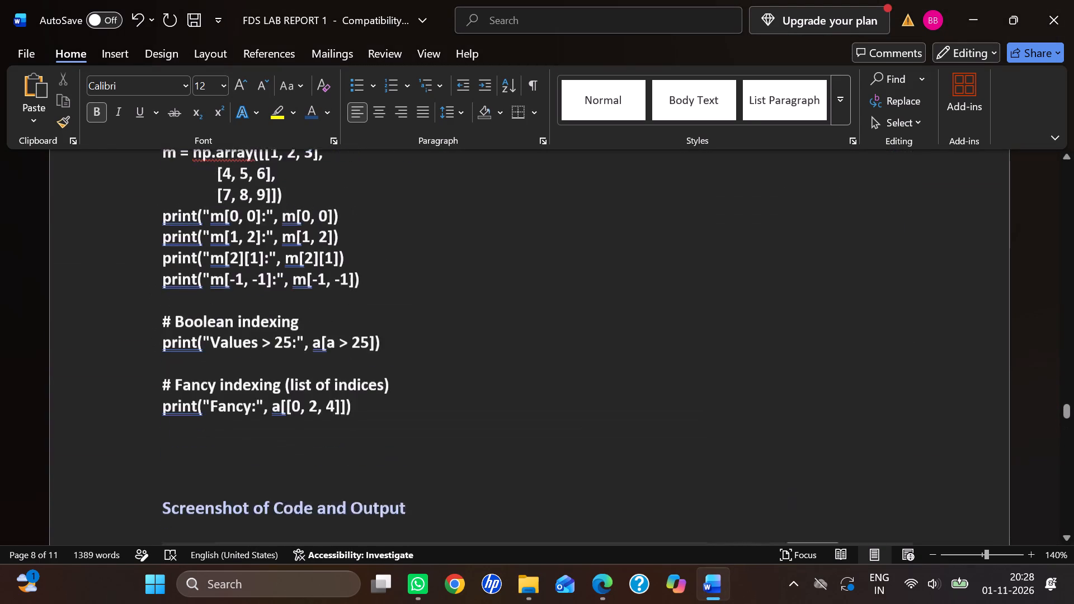
scroll(439, 286, up, 1)
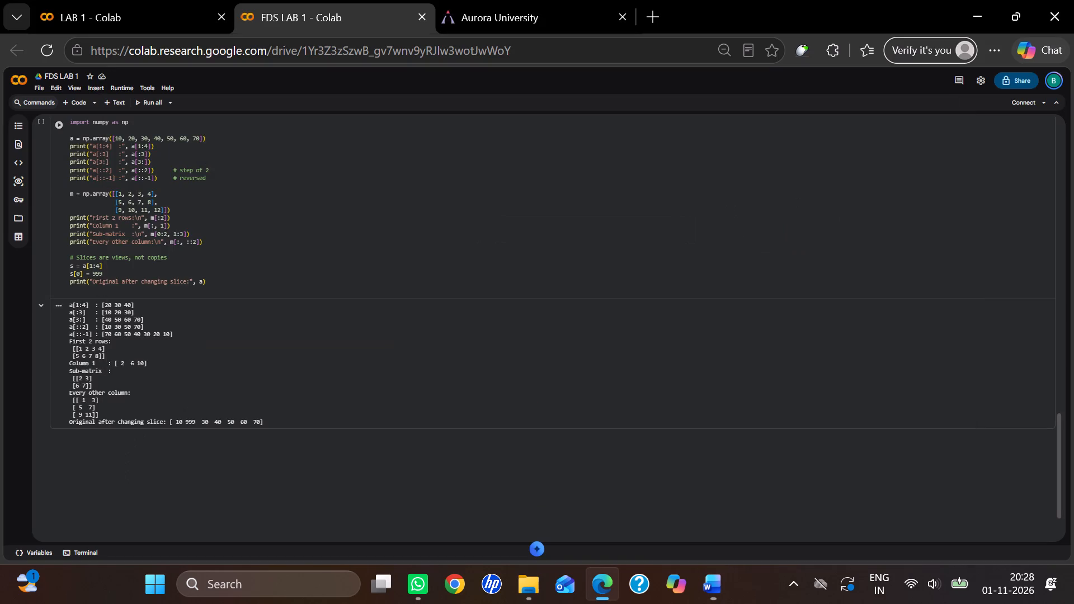
scroll(358, 262, up, 3)
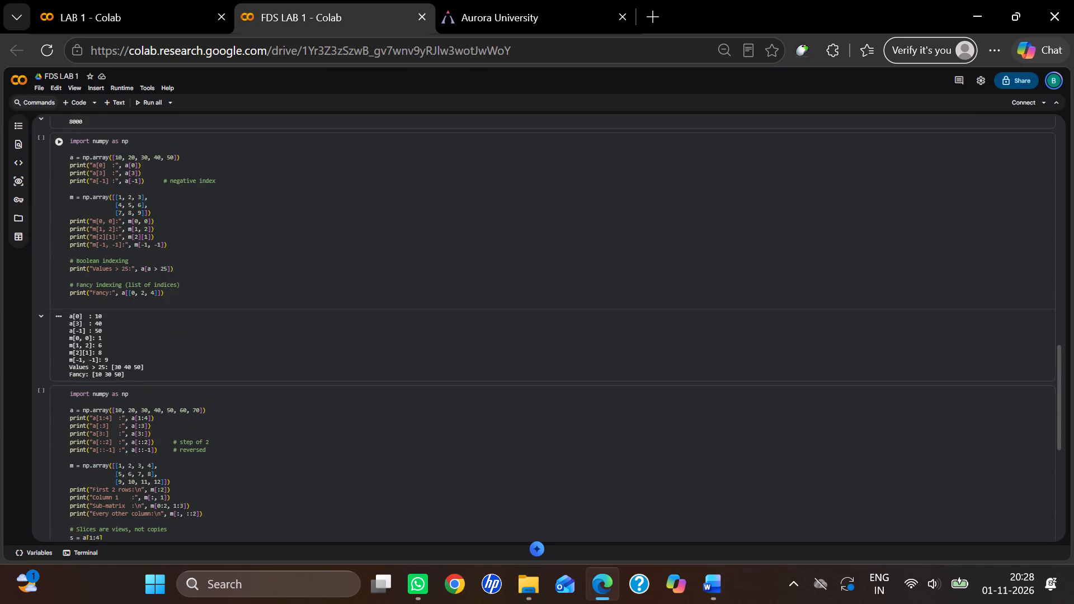
scroll(358, 262, up, 1)
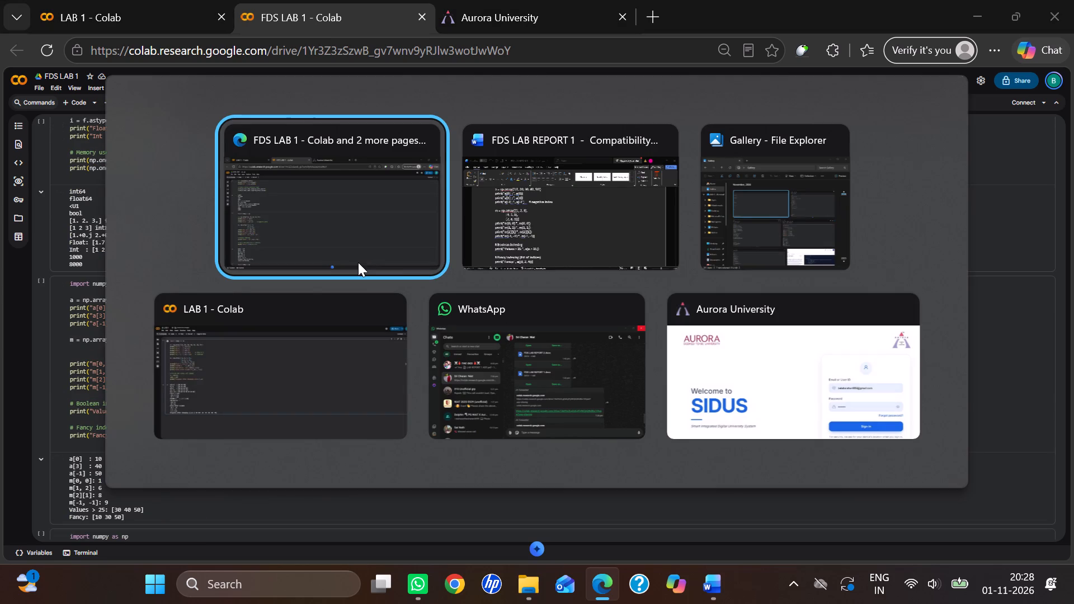
scroll(358, 262, up, 3)
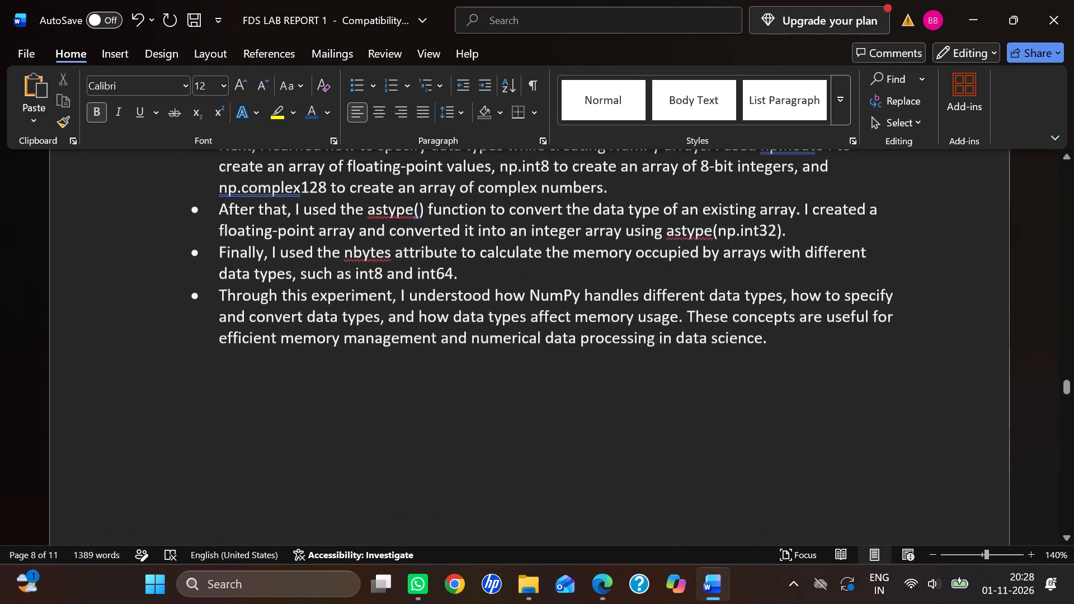
scroll(358, 262, up, 2)
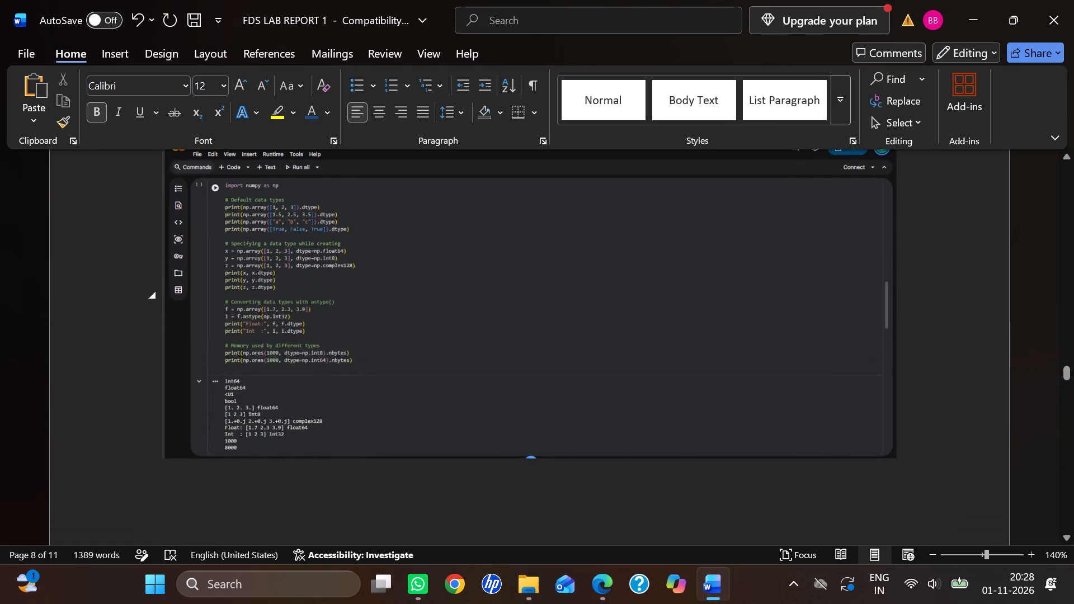
scroll(358, 262, up, 1)
scroll(358, 262, down, 15)
scroll(358, 262, up, 4)
scroll(358, 262, down, 1)
Copy the whole slicing Explanation section, heading and all bullets, from page 11.
scroll(235, 431, down, 1)
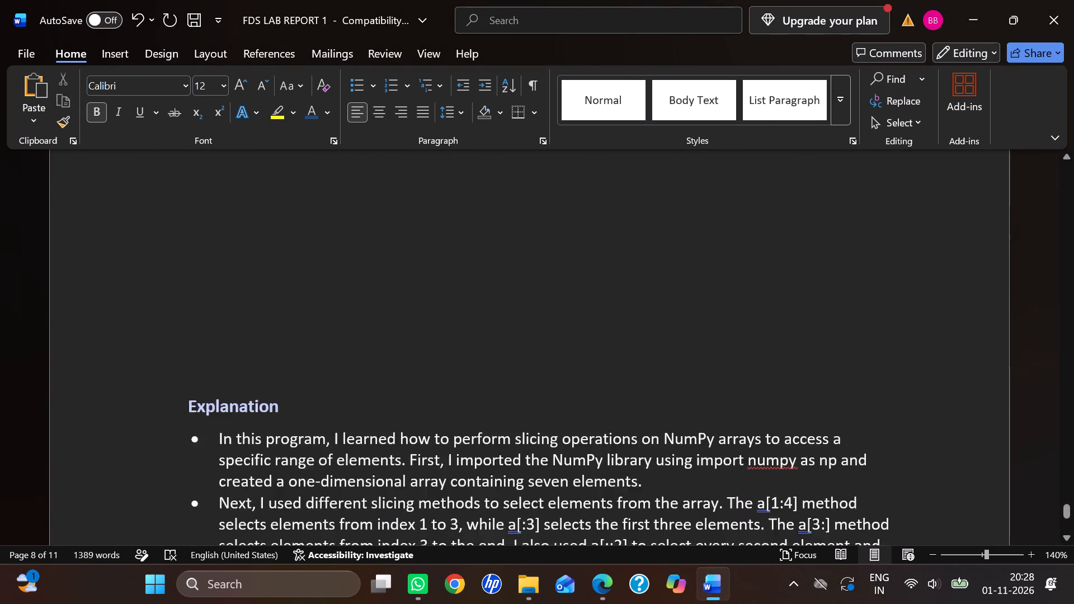
scroll(235, 431, down, 1)
drag(183, 271, 679, 567)
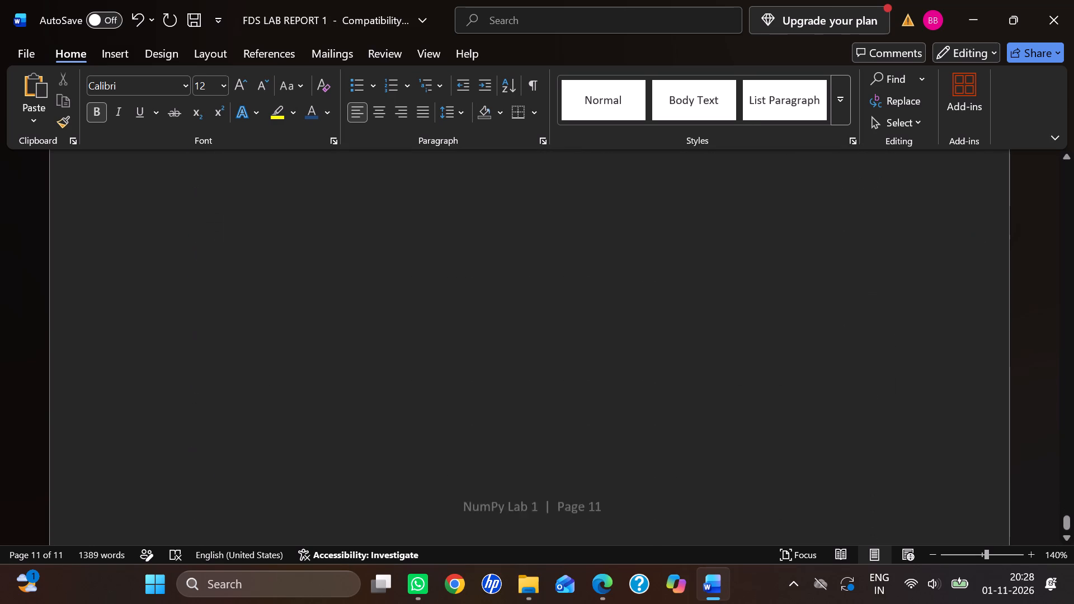
drag(679, 567, 831, 144)
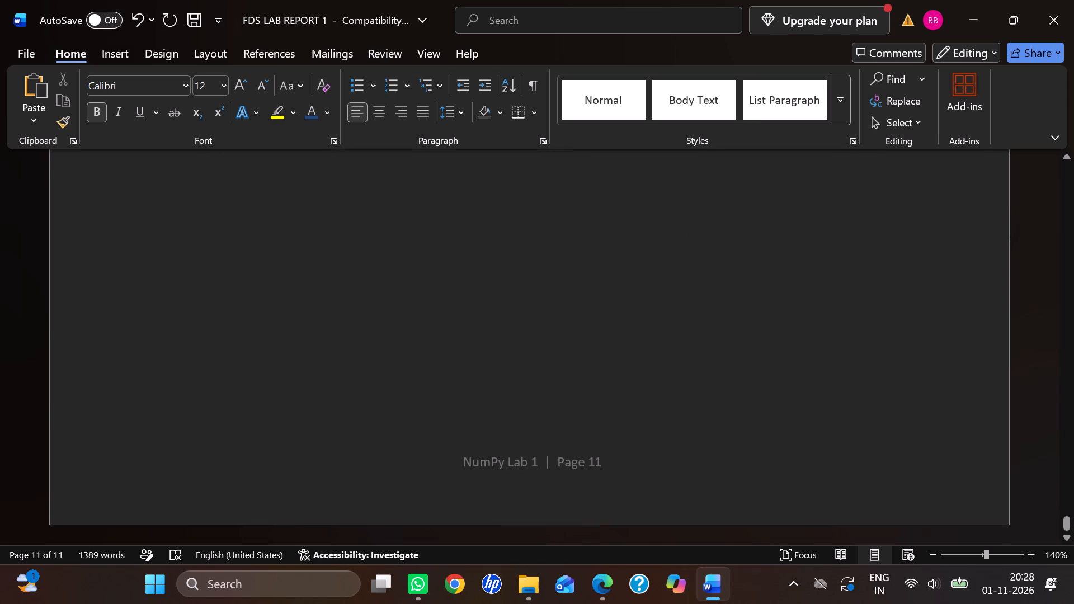
drag(831, 144, 903, 148)
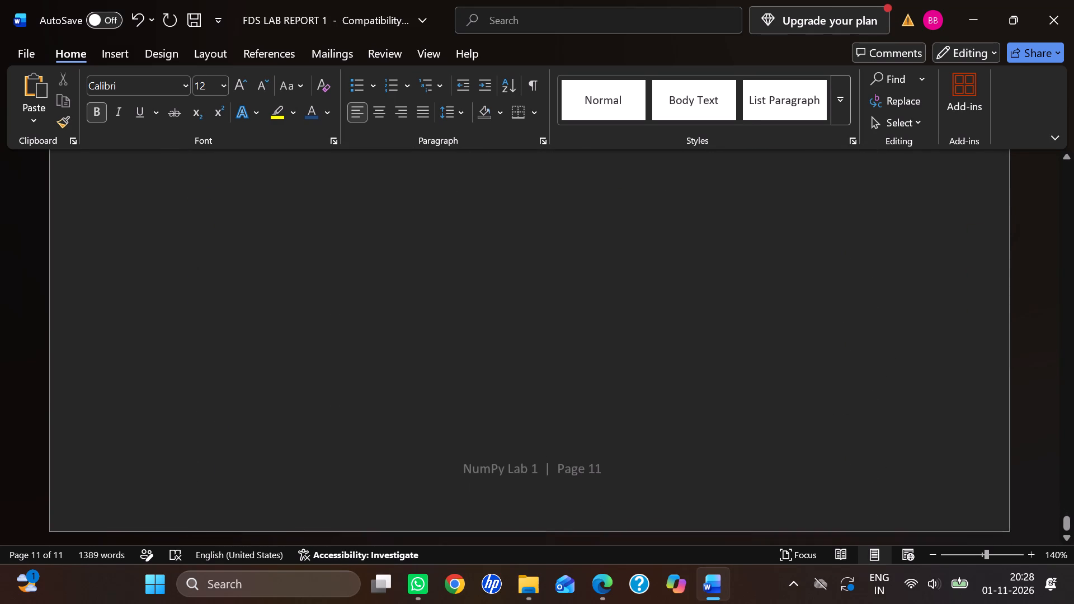
drag(903, 148, 917, 238)
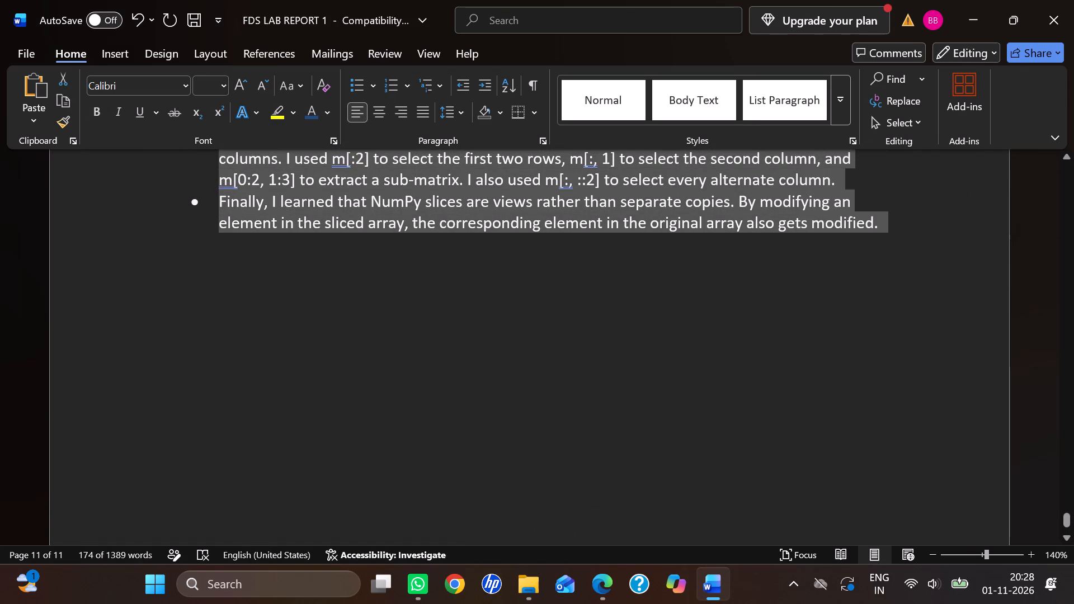
key(ctrl+c)
click(898, 239)
Paste the slicing Explanation section a few lines below the slicing screenshot on page 10.
scroll(898, 239, up, 3)
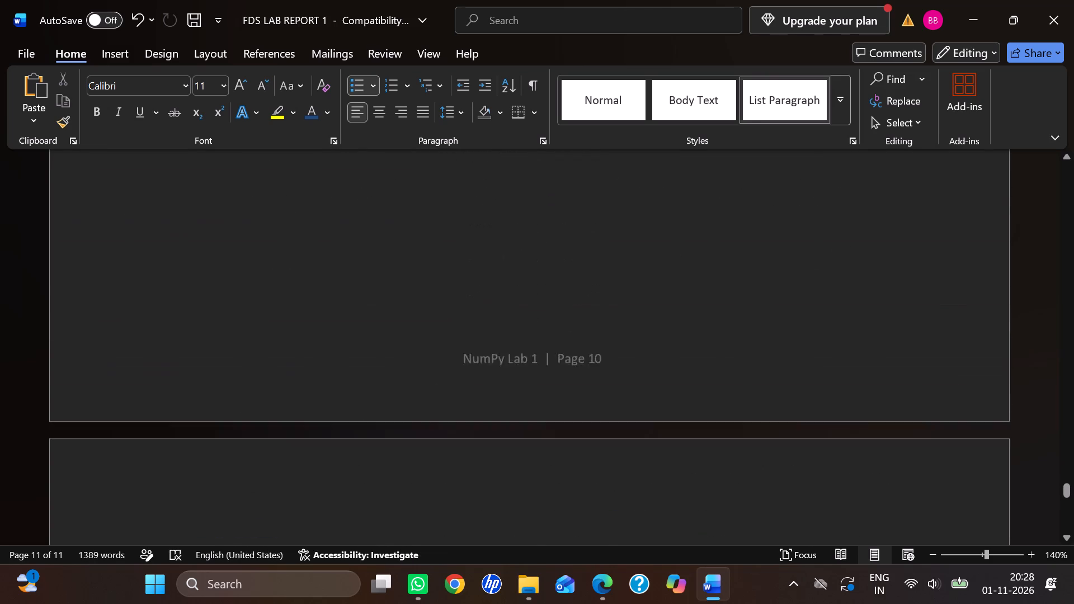
scroll(898, 239, up, 3)
scroll(898, 239, down, 1)
click(910, 347)
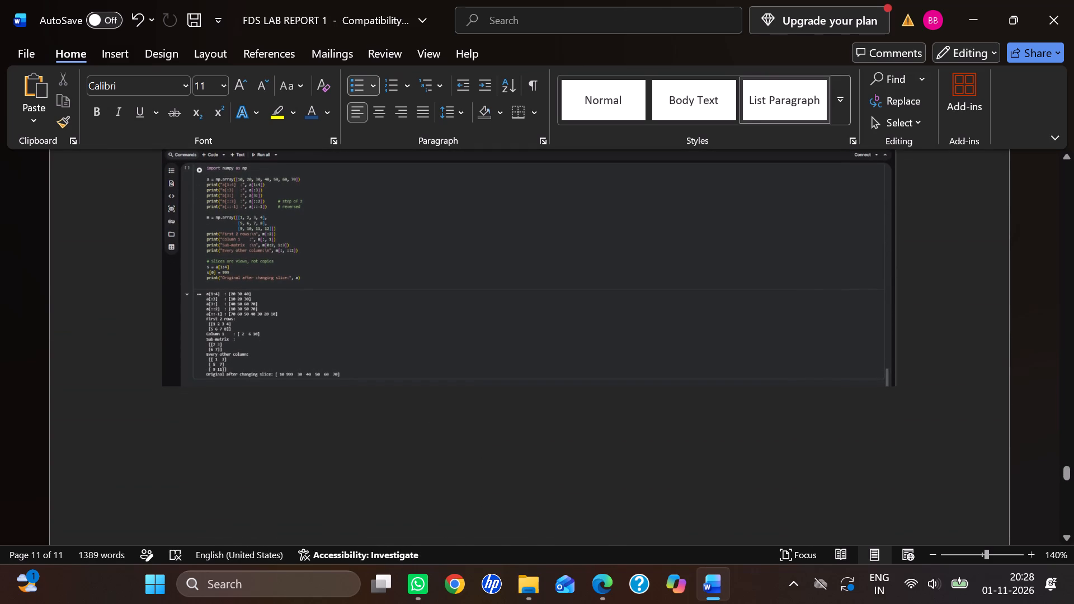
key(Return)
key(Return)
key(Return)
key(ctrl+v)
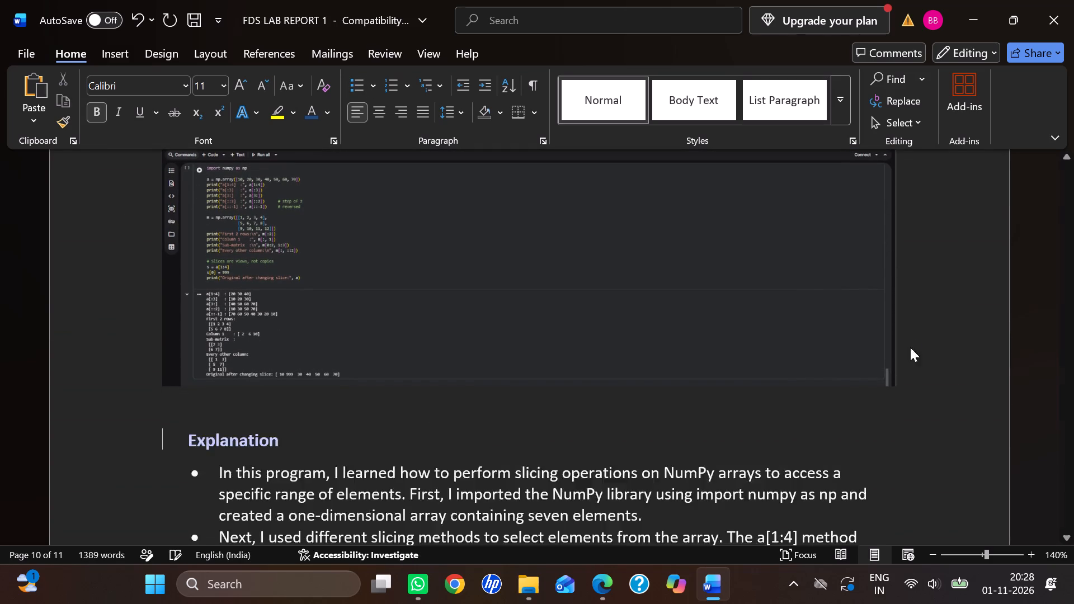
Delete the original slicing Explanation section at the end of the report, leaving only the pasted copy.
scroll(910, 347, down, 5)
scroll(910, 347, up, 1)
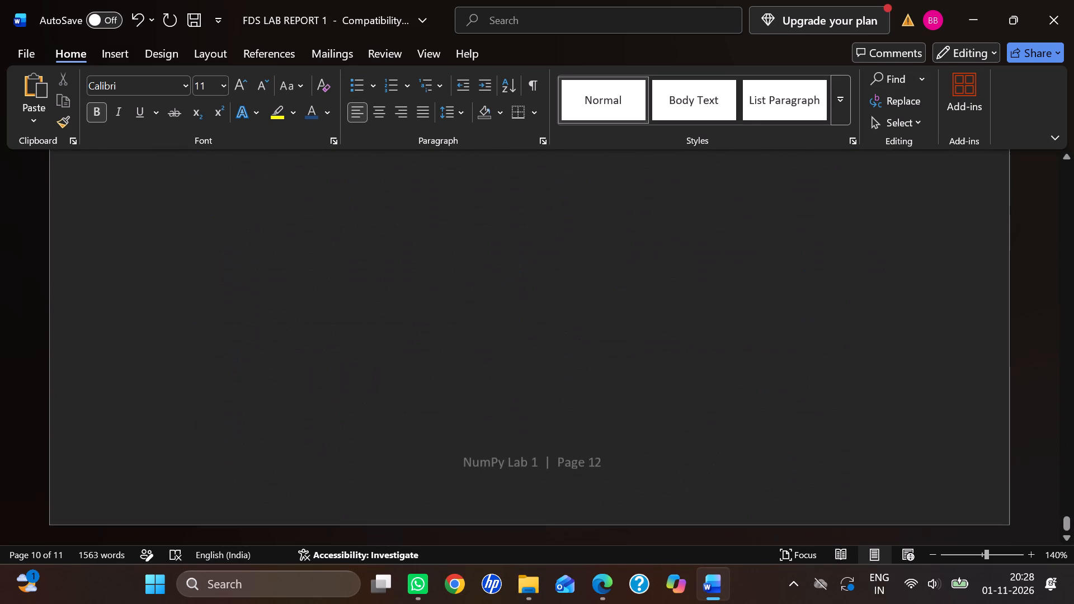
scroll(910, 347, up, 1)
drag(899, 308, 661, 170)
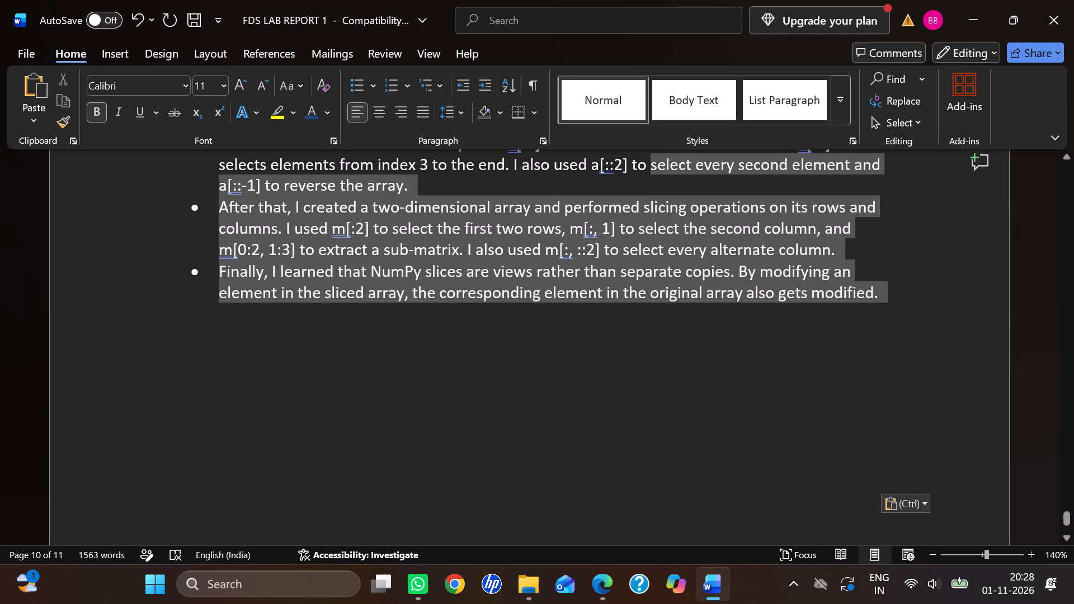
drag(661, 170, 604, 414)
key(BackSpace)
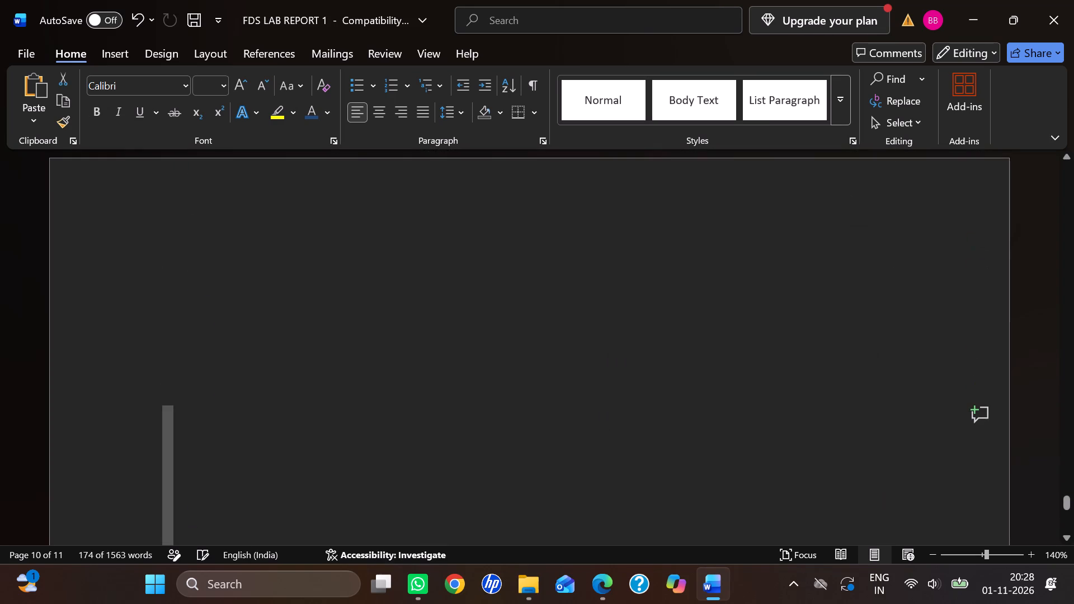
scroll(604, 414, up, 1)
key(BackSpace)
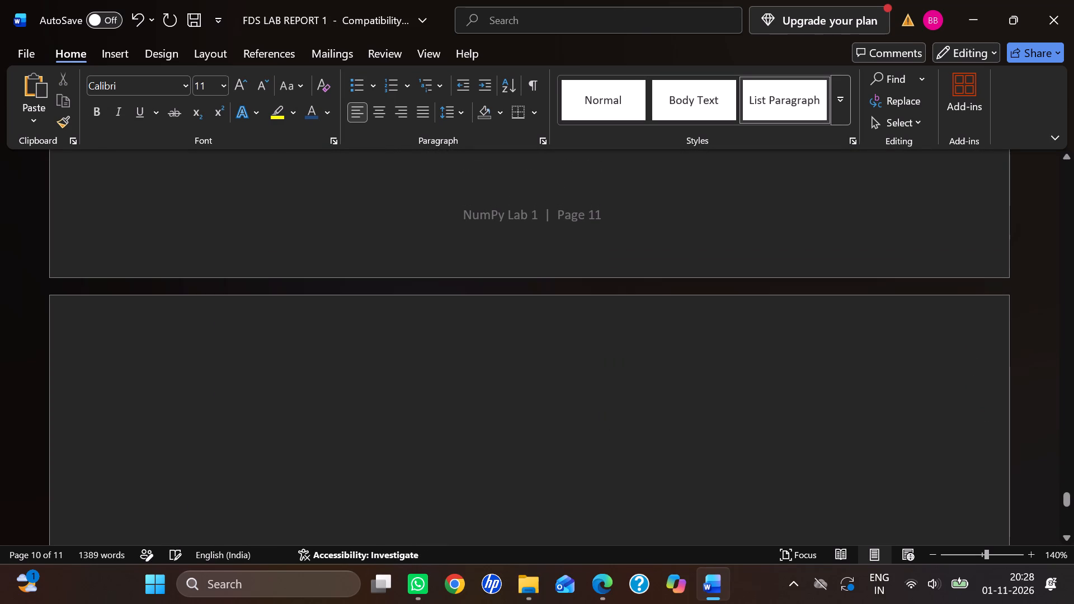
Delete the leftover blank lines on page 12 at the end of the report.
scroll(604, 414, down, 7)
scroll(604, 414, up, 4)
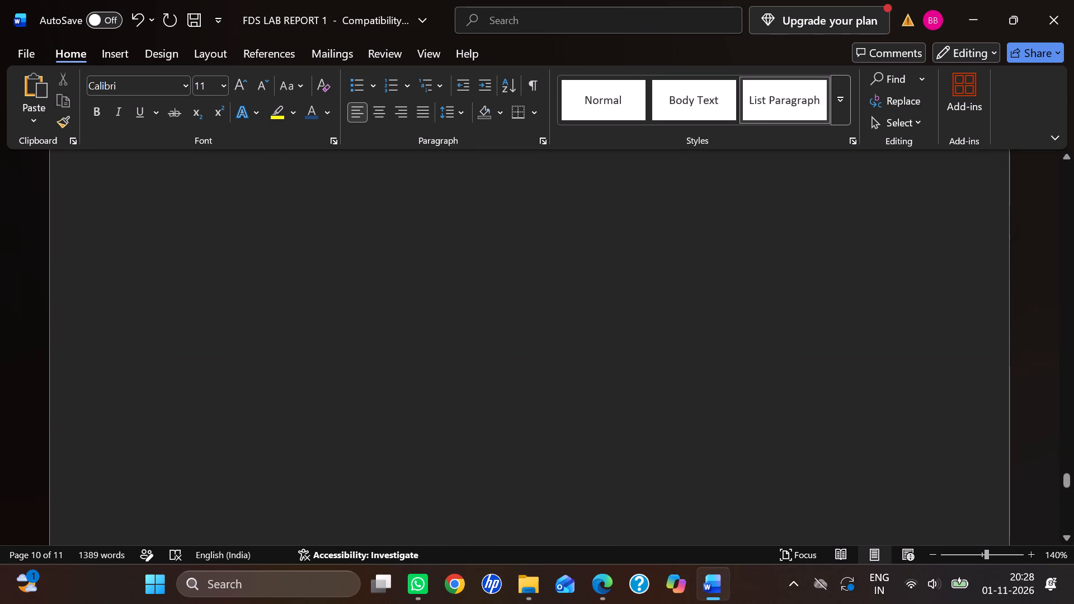
scroll(604, 414, up, 5)
scroll(604, 414, down, 3)
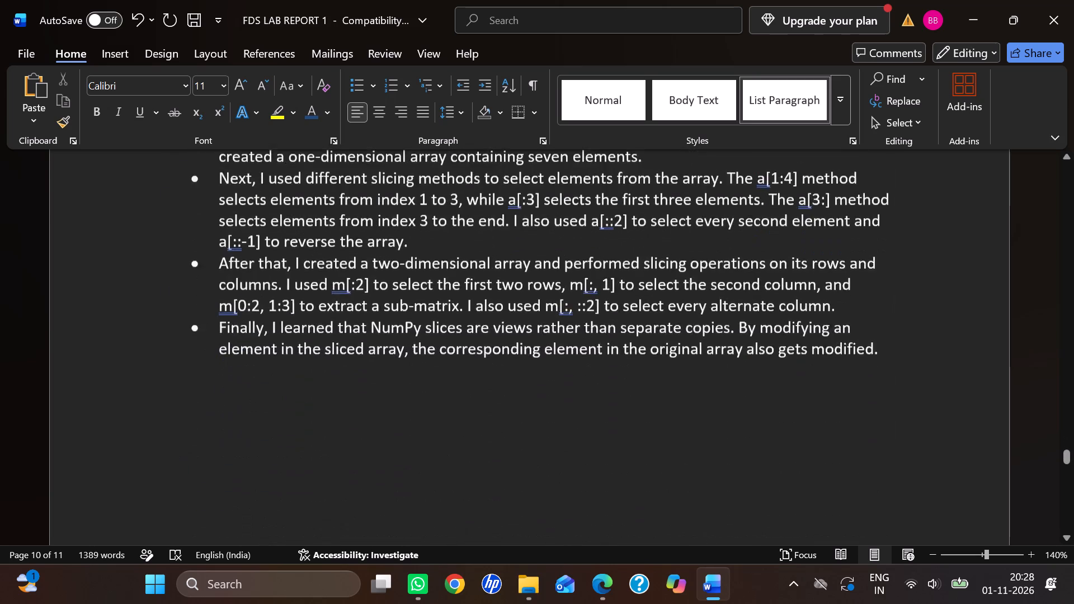
scroll(604, 414, down, 3)
click(604, 414)
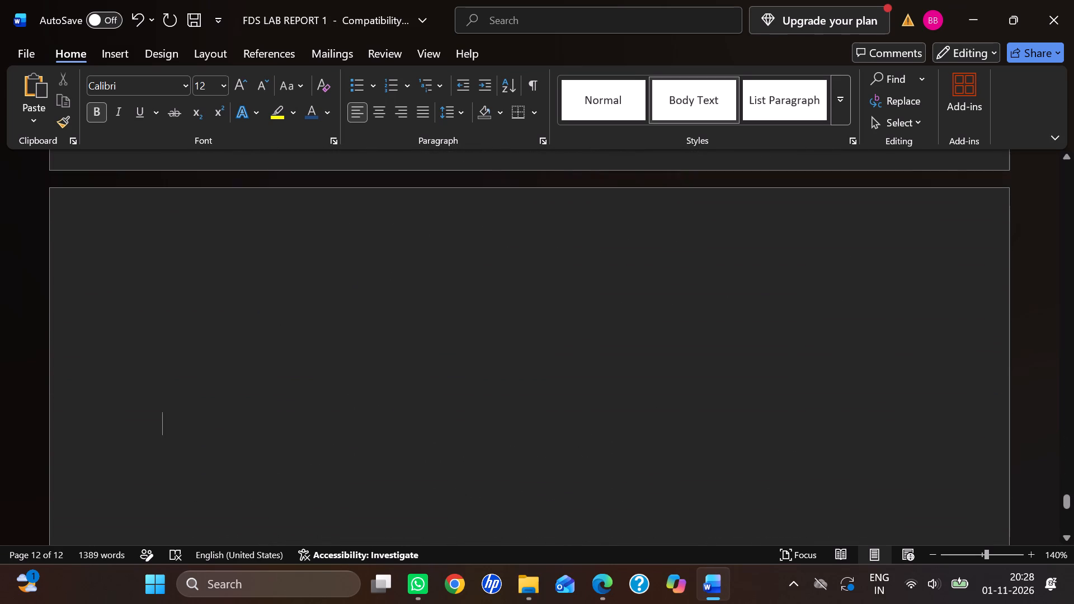
key(BackSpace)
key(BackSpace)
key(BackSpace)
key(BackSpace)
key(BackSpace)
key(BackSpace)
key(BackSpace)
scroll(604, 414, up, 2)
scroll(604, 414, down, 1)
click(679, 414)
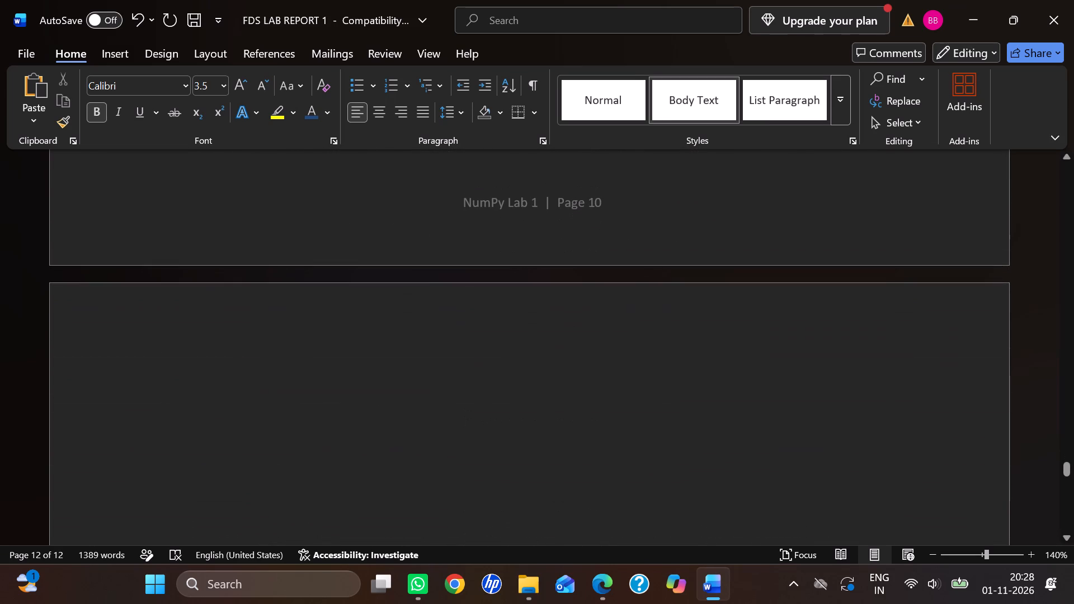
key(Delete)
Delete further leftover blank lines on page 11 at the end of the report.
scroll(679, 414, up, 5)
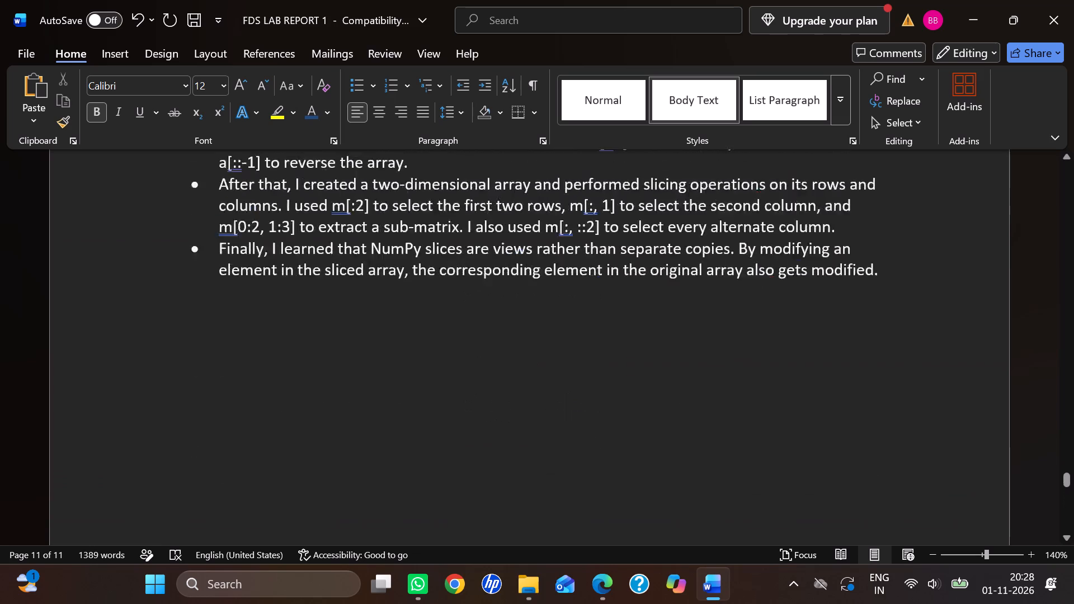
scroll(679, 414, up, 1)
scroll(679, 414, down, 6)
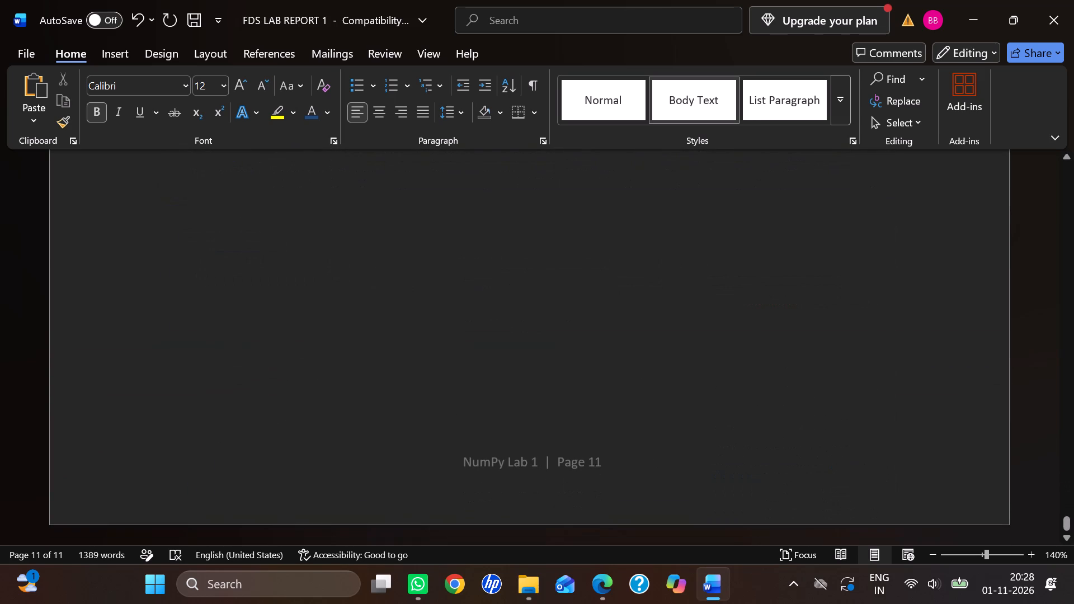
click(679, 414)
key(BackSpace)
key(Delete)
Replace the student name in the certificate paragraph on page 2 with the new student's name in capitals.
scroll(679, 414, up, 2)
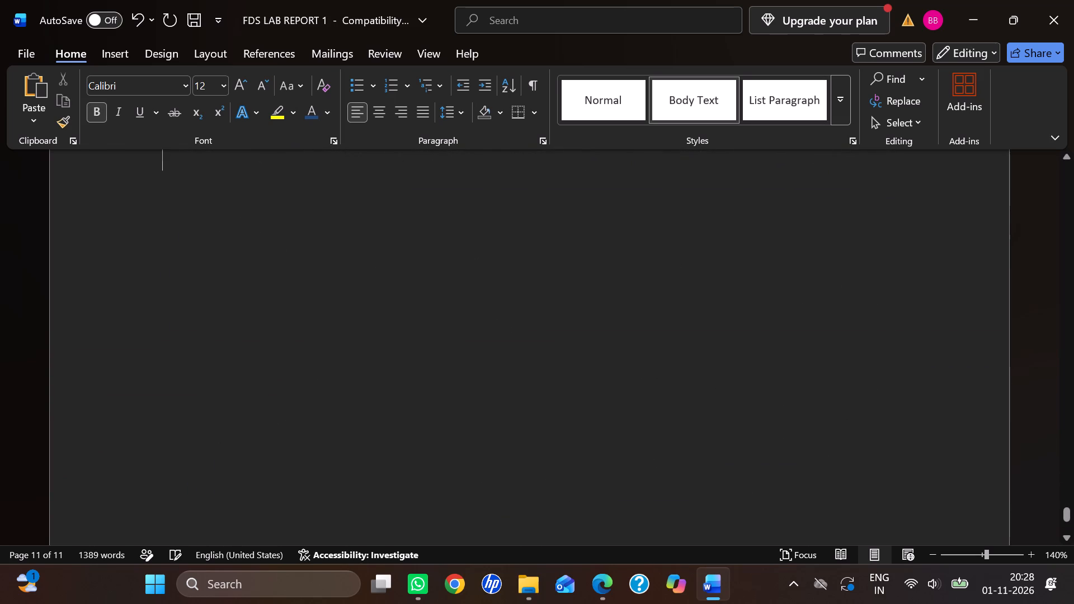
scroll(679, 414, up, 13)
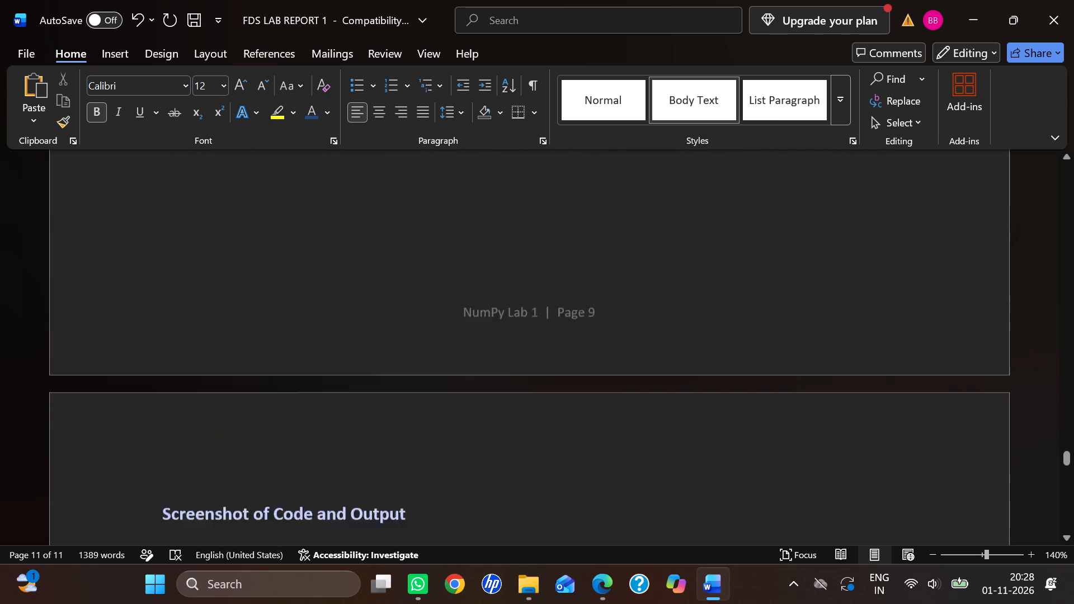
scroll(679, 414, up, 13)
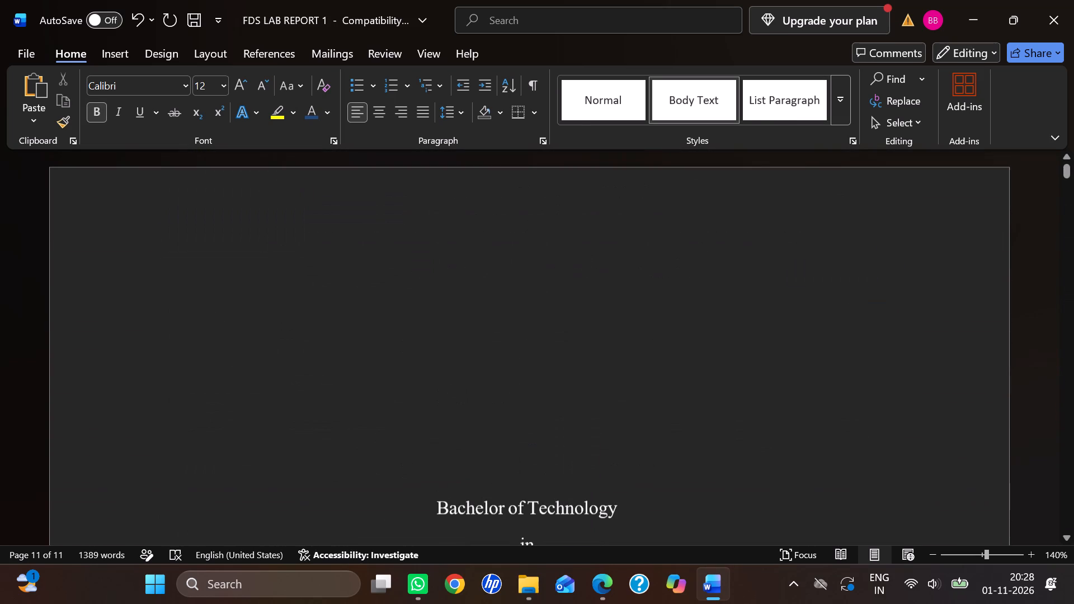
scroll(679, 414, up, 1)
scroll(679, 414, down, 4)
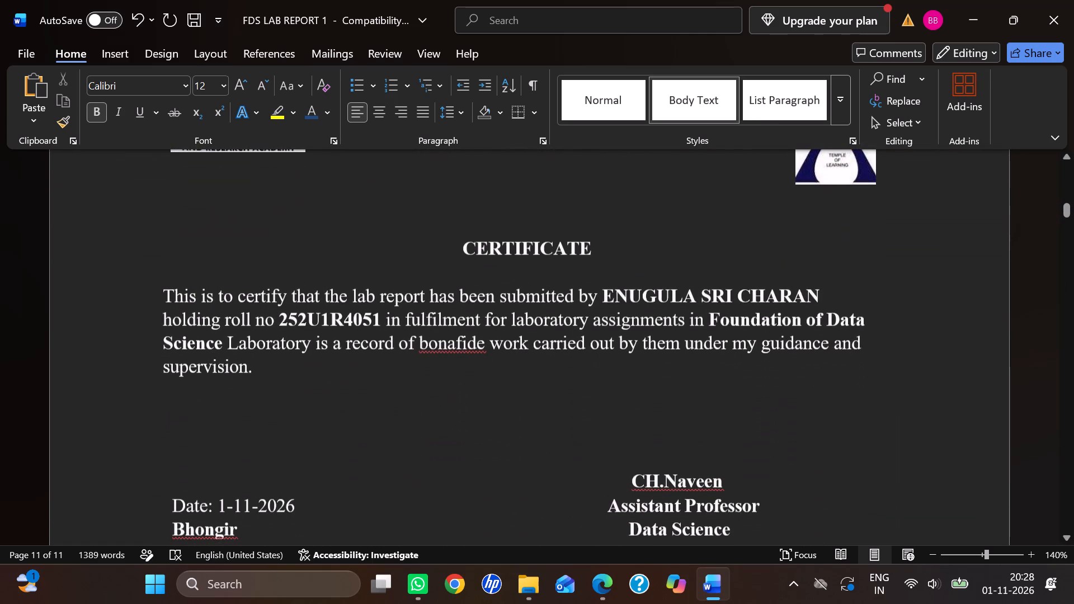
click(821, 286)
key(BackSpace)
key(BackSpace)
key(BackSpace)
key(BackSpace)
key(BackSpace)
key(BackSpace)
key(BackSpace)
key(BackSpace)
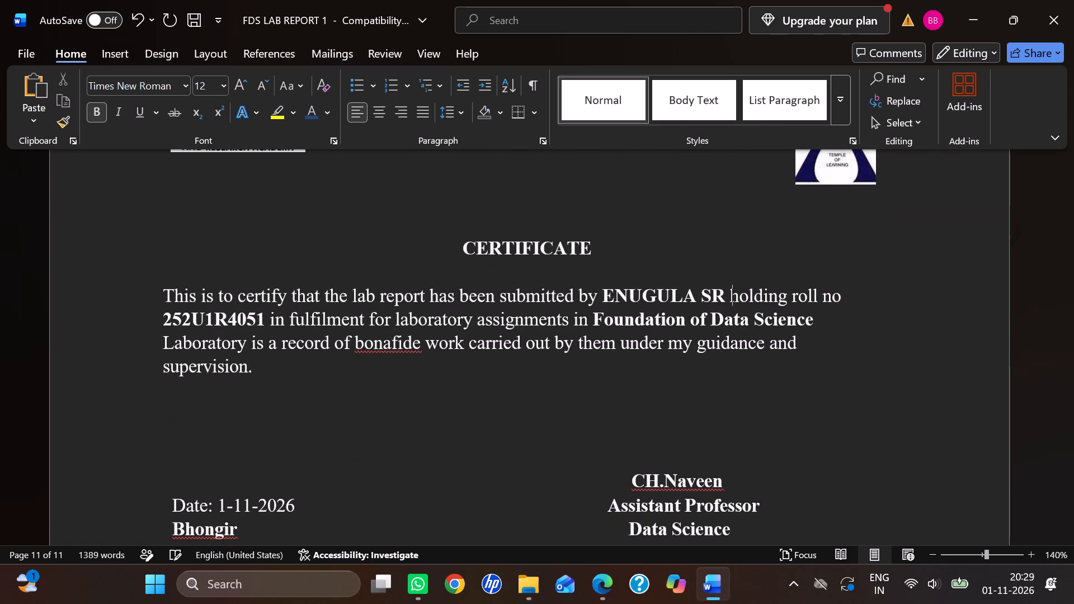
key(BackSpace)
key(BackSpace)
key(BackSpace)
key(BackSpace)
key(BackSpace)
key(BackSpace)
key(BackSpace)
key(BackSpace)
key(BackSpace)
key(BackSpace)
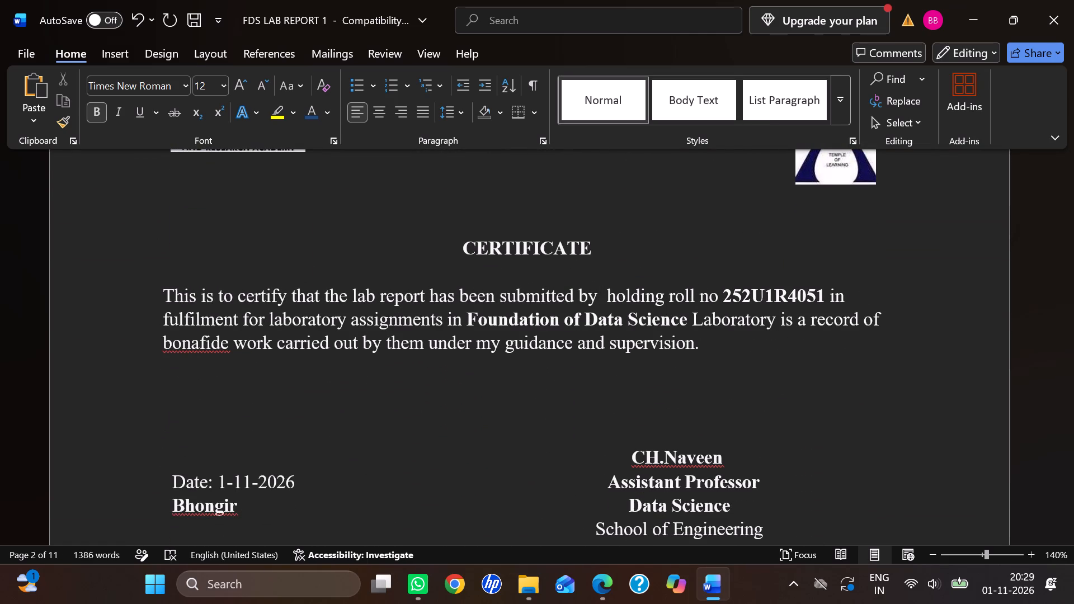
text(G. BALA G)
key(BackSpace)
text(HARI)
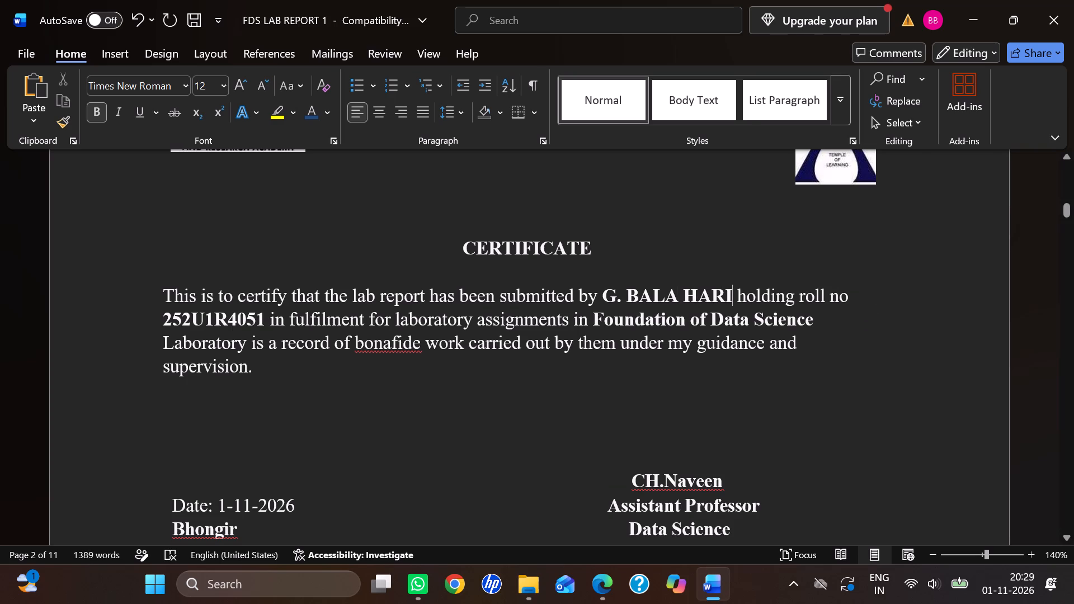
Change the last digit of the roll number in the certificate paragraph to 2.
click(266, 320)
key(BackSpace)
key(2)
click(485, 419)
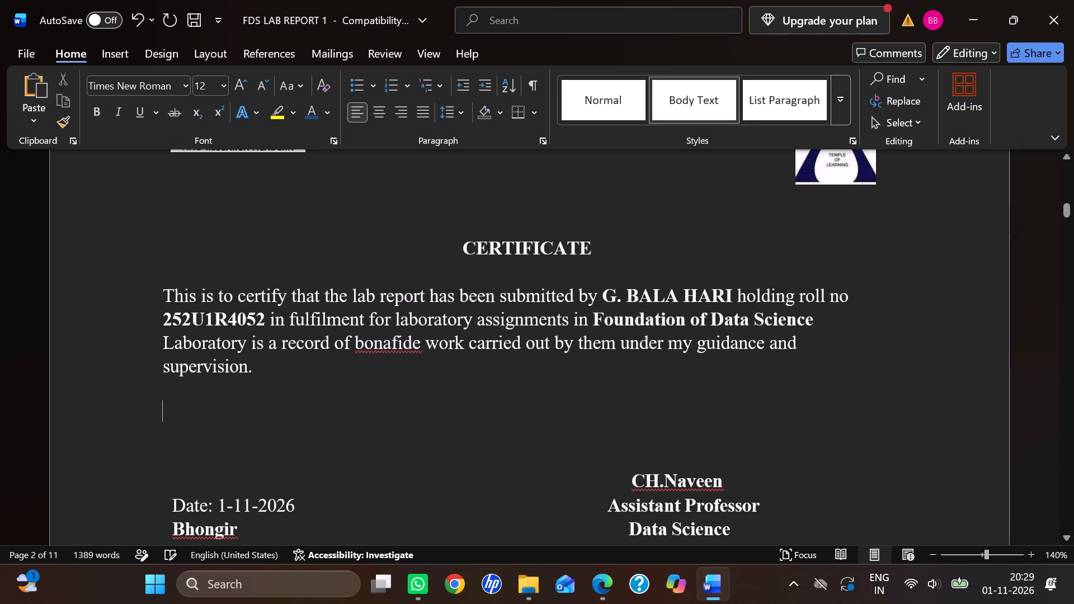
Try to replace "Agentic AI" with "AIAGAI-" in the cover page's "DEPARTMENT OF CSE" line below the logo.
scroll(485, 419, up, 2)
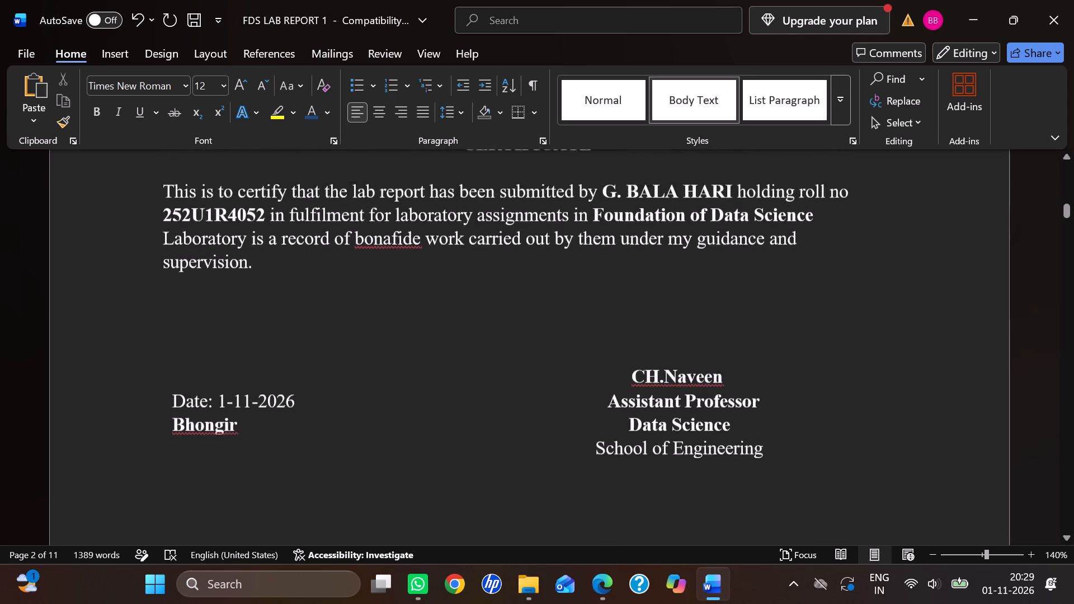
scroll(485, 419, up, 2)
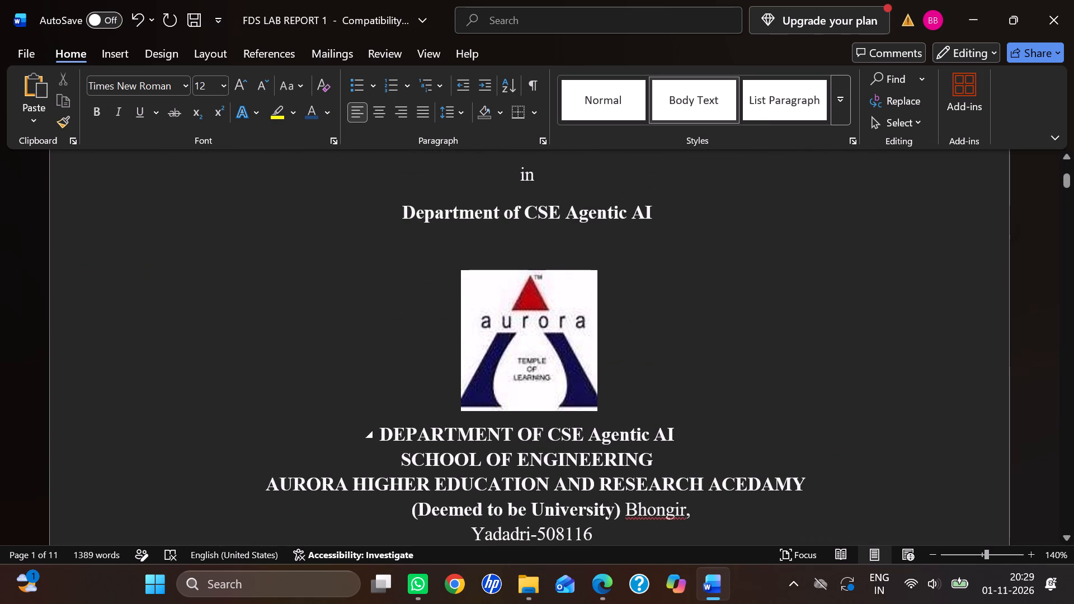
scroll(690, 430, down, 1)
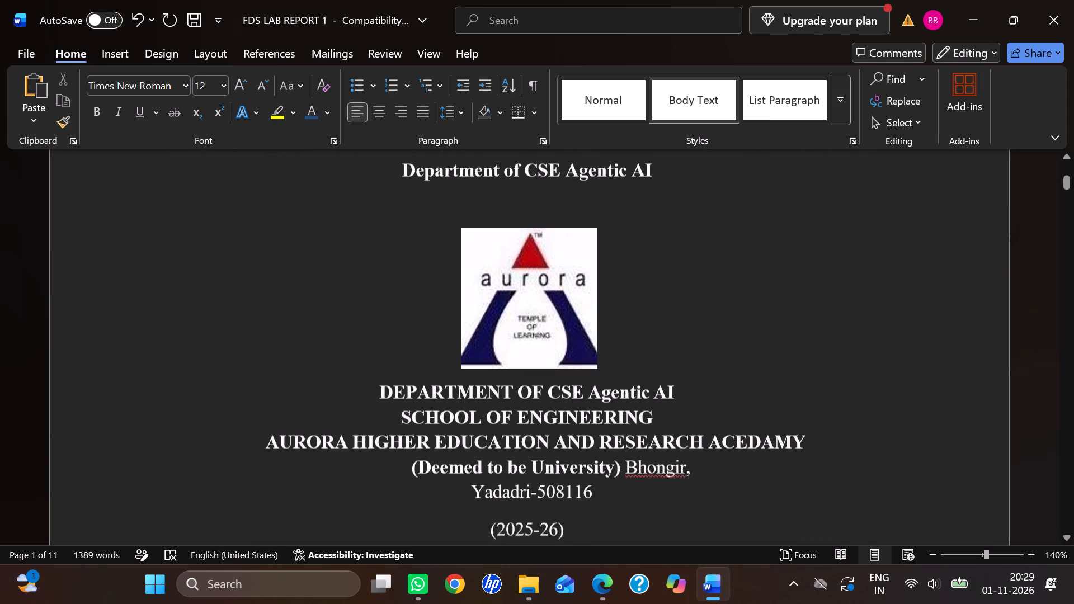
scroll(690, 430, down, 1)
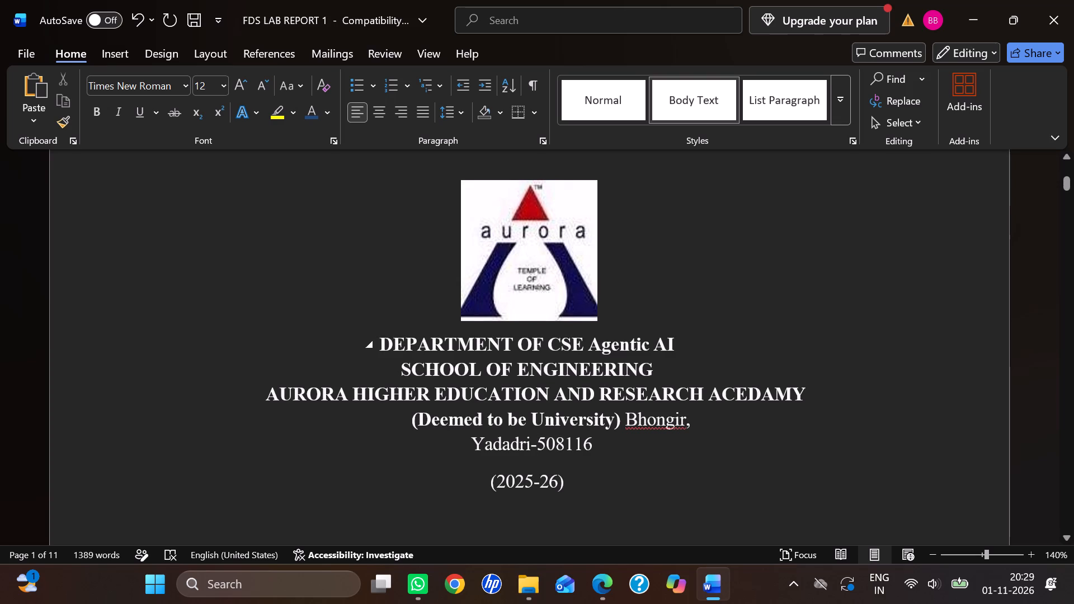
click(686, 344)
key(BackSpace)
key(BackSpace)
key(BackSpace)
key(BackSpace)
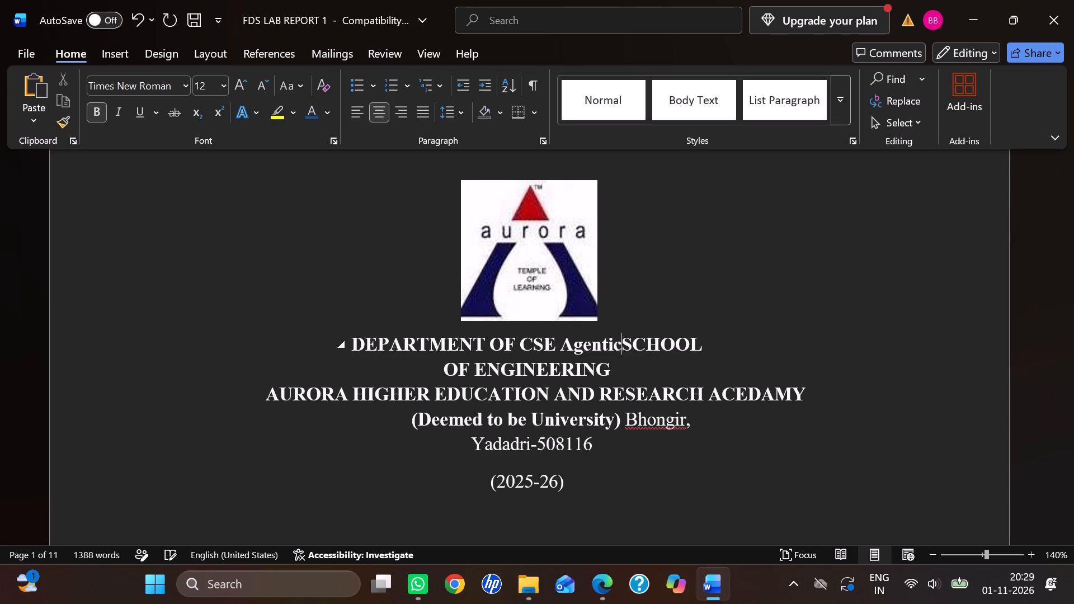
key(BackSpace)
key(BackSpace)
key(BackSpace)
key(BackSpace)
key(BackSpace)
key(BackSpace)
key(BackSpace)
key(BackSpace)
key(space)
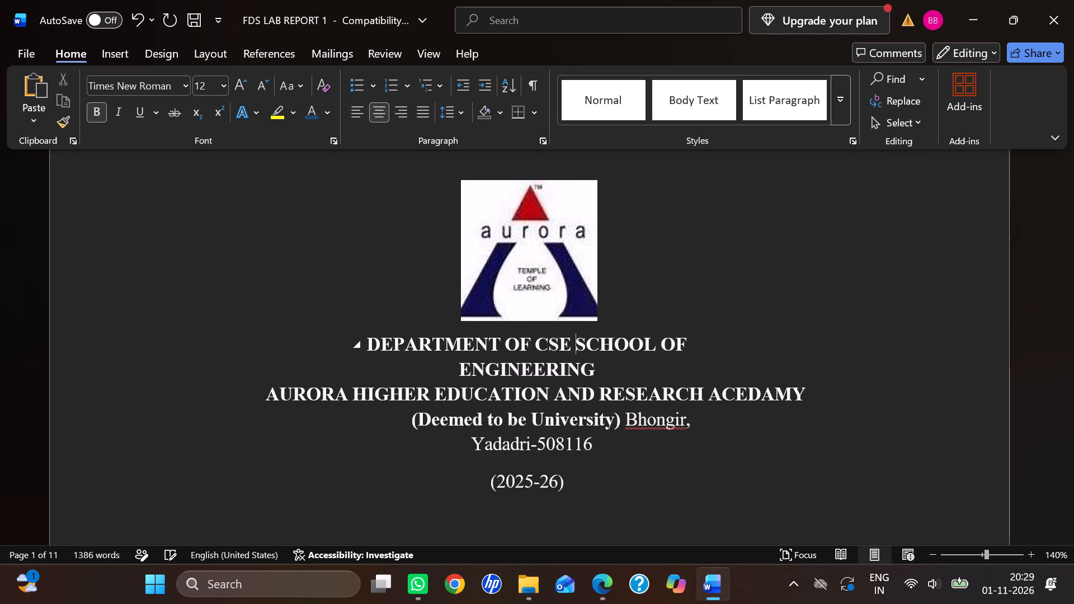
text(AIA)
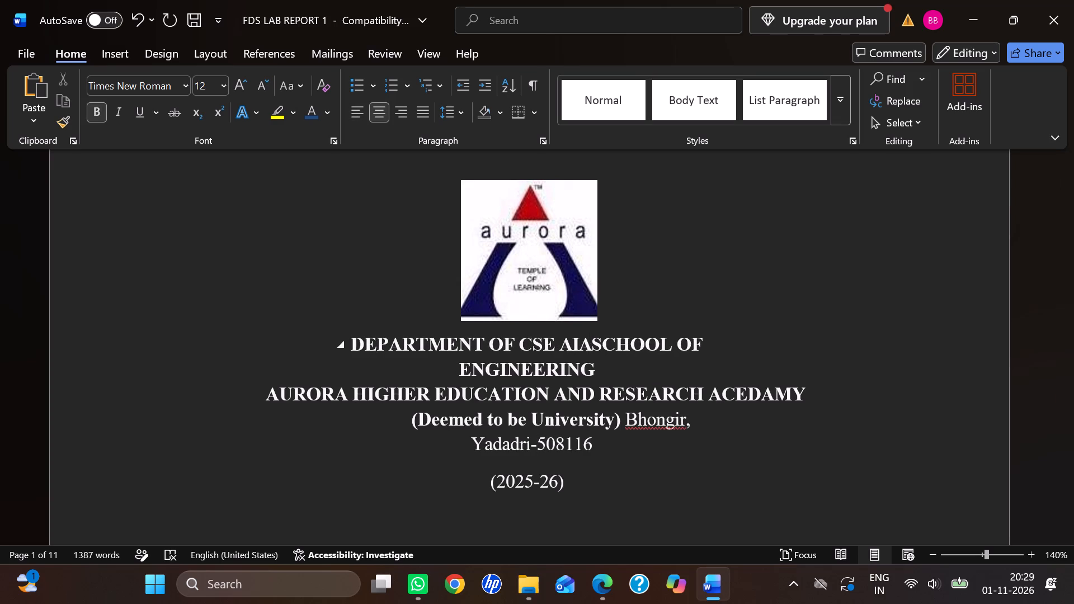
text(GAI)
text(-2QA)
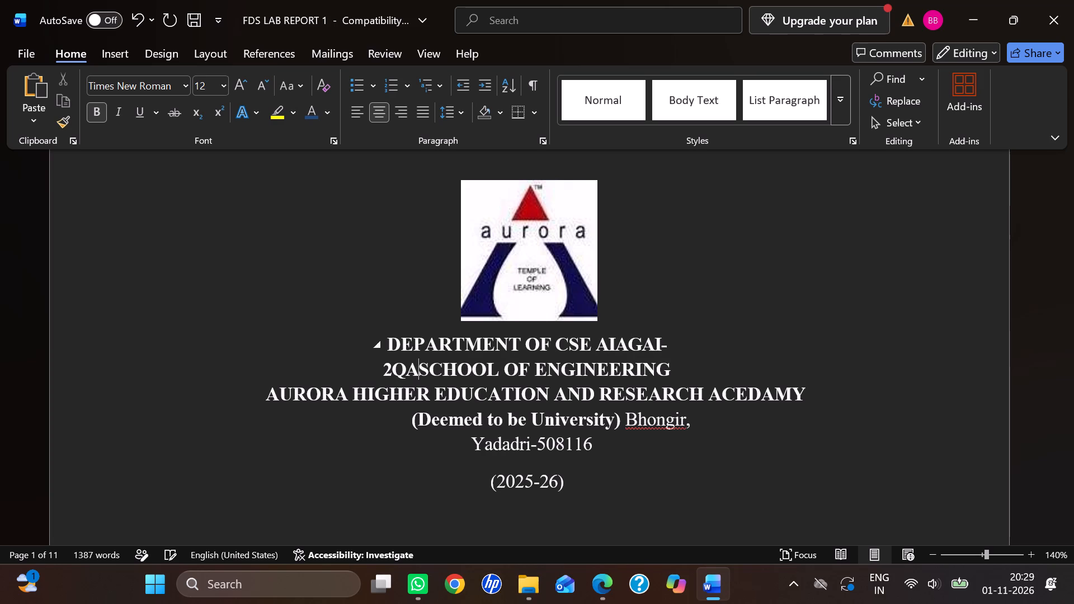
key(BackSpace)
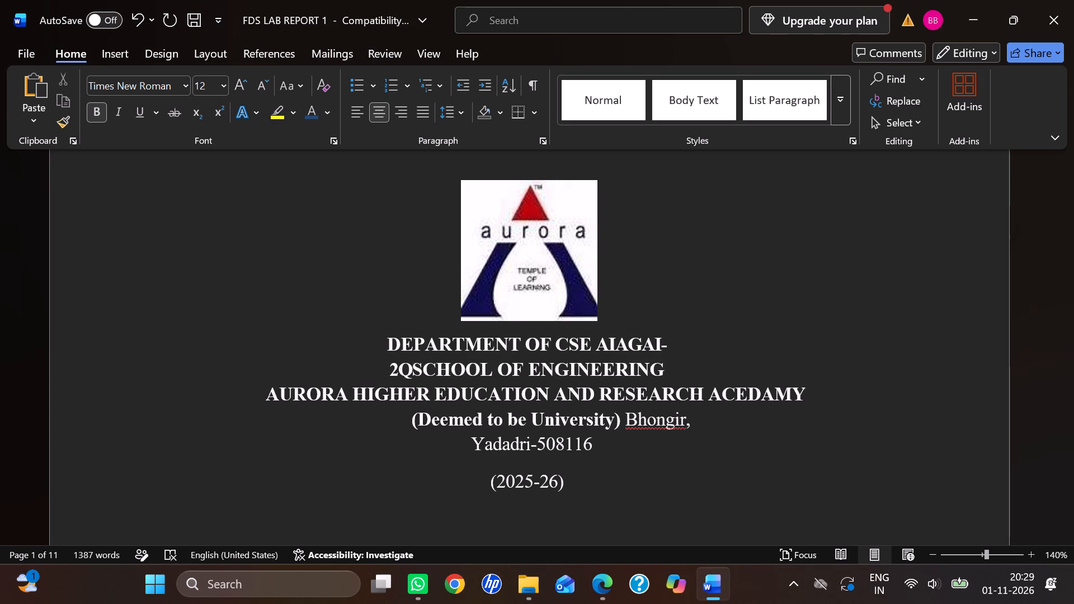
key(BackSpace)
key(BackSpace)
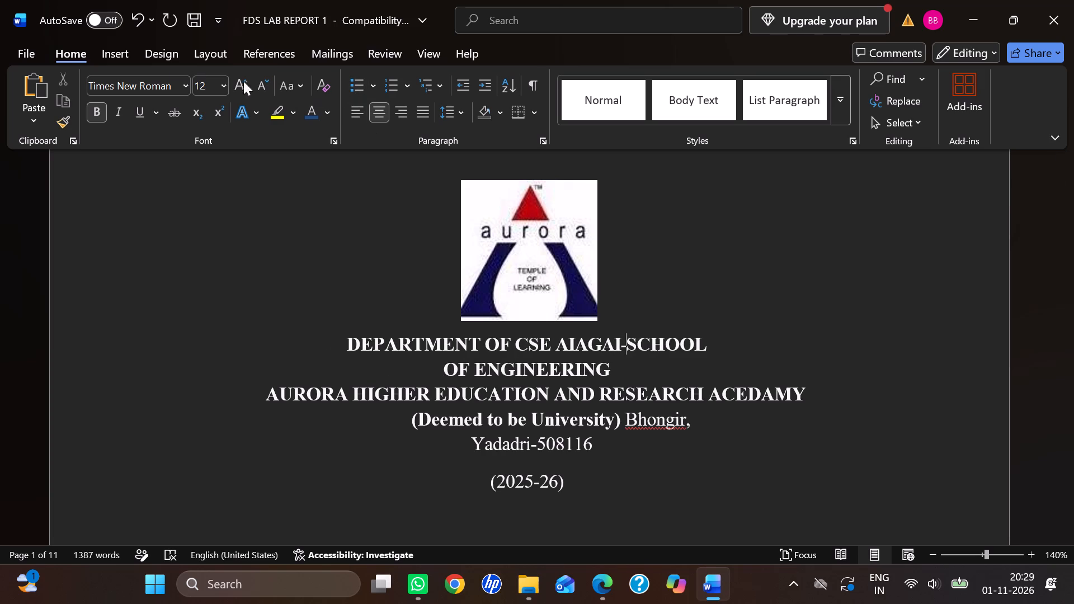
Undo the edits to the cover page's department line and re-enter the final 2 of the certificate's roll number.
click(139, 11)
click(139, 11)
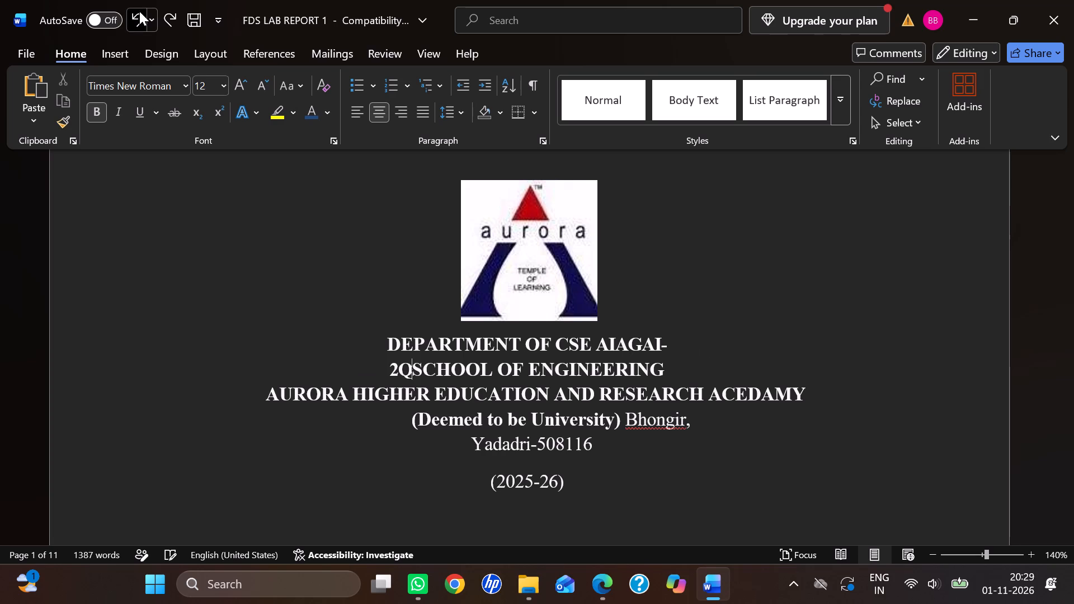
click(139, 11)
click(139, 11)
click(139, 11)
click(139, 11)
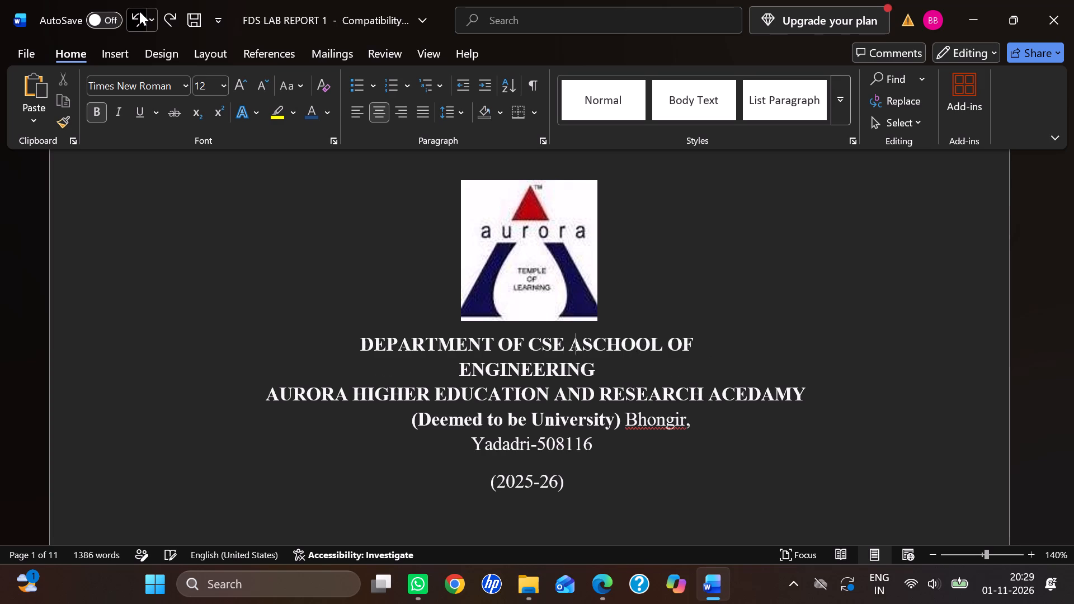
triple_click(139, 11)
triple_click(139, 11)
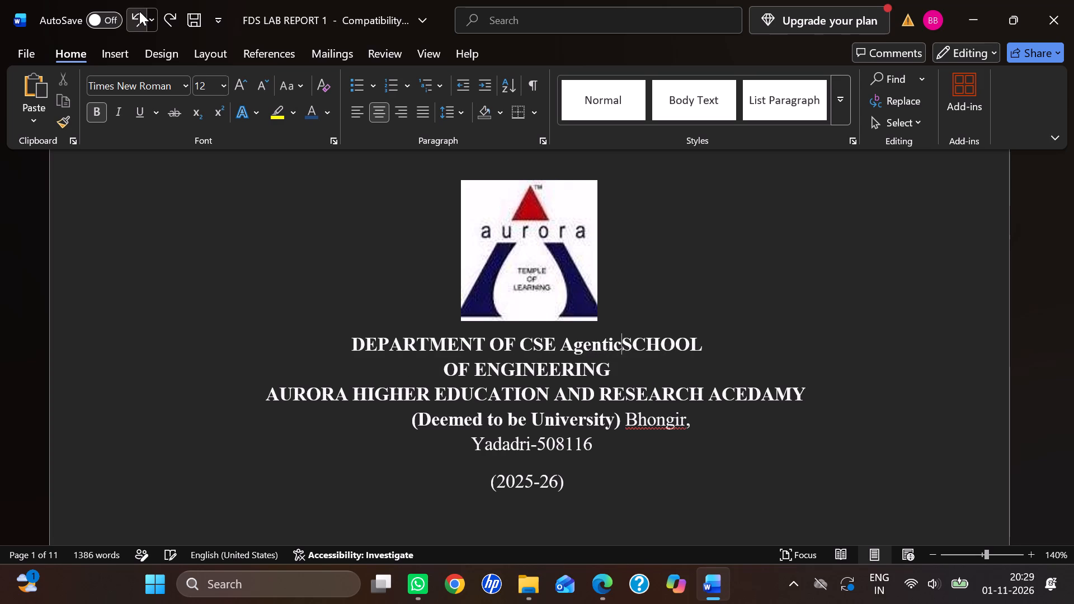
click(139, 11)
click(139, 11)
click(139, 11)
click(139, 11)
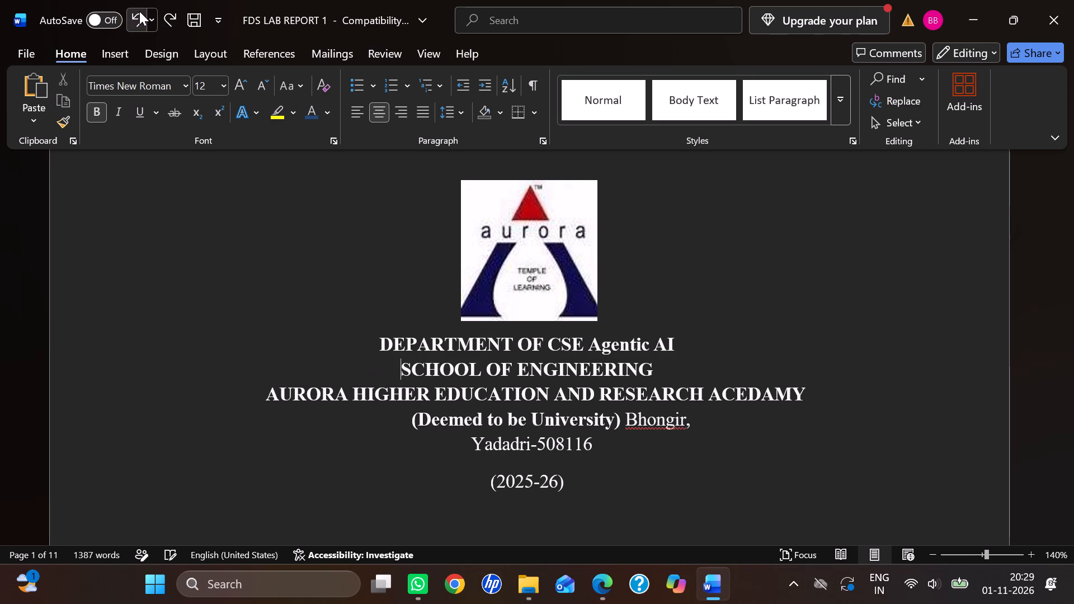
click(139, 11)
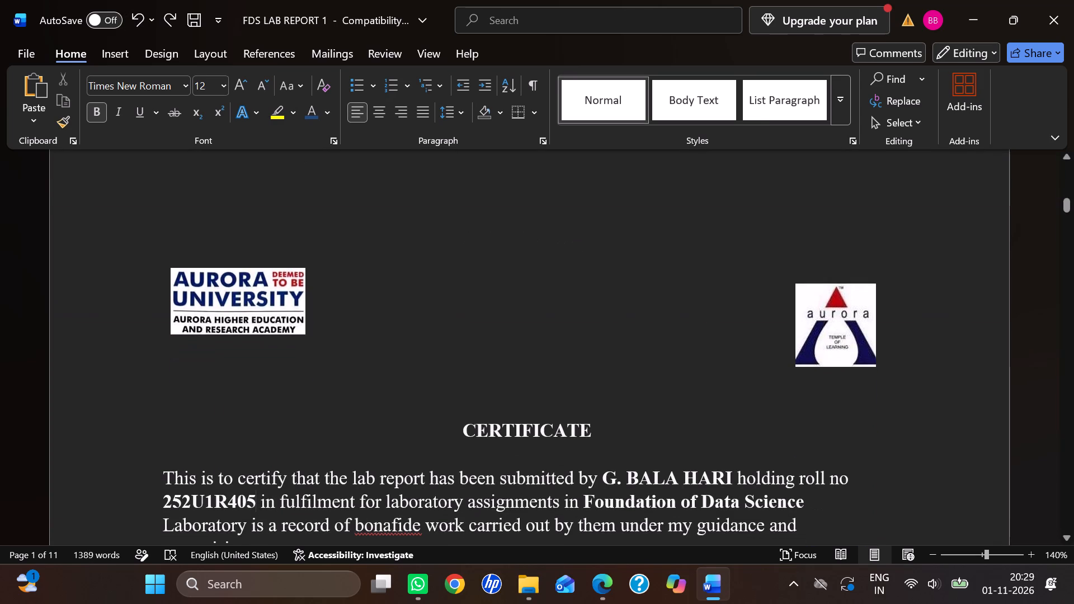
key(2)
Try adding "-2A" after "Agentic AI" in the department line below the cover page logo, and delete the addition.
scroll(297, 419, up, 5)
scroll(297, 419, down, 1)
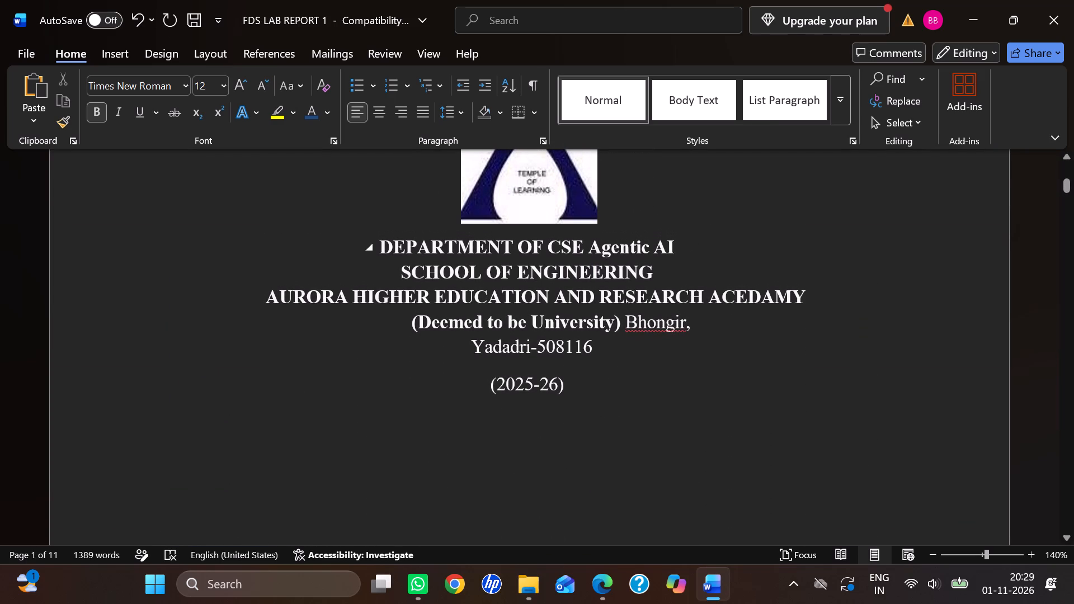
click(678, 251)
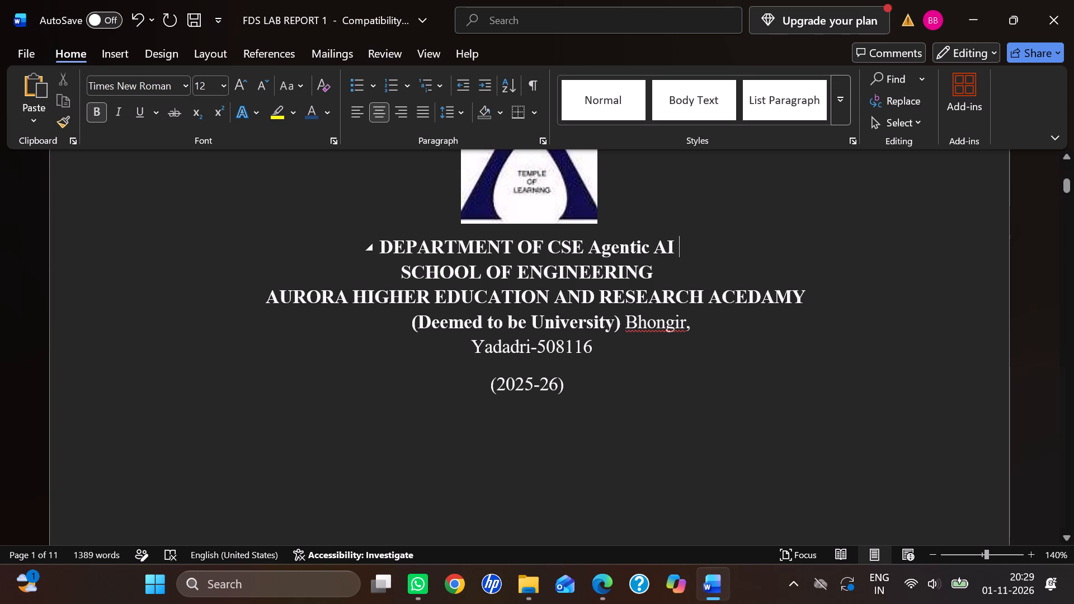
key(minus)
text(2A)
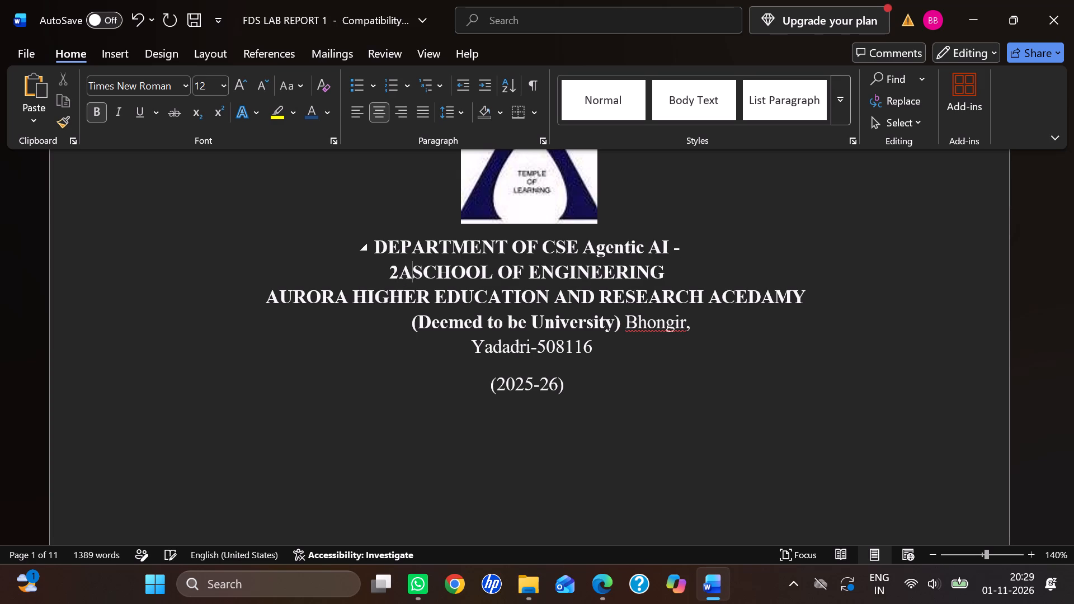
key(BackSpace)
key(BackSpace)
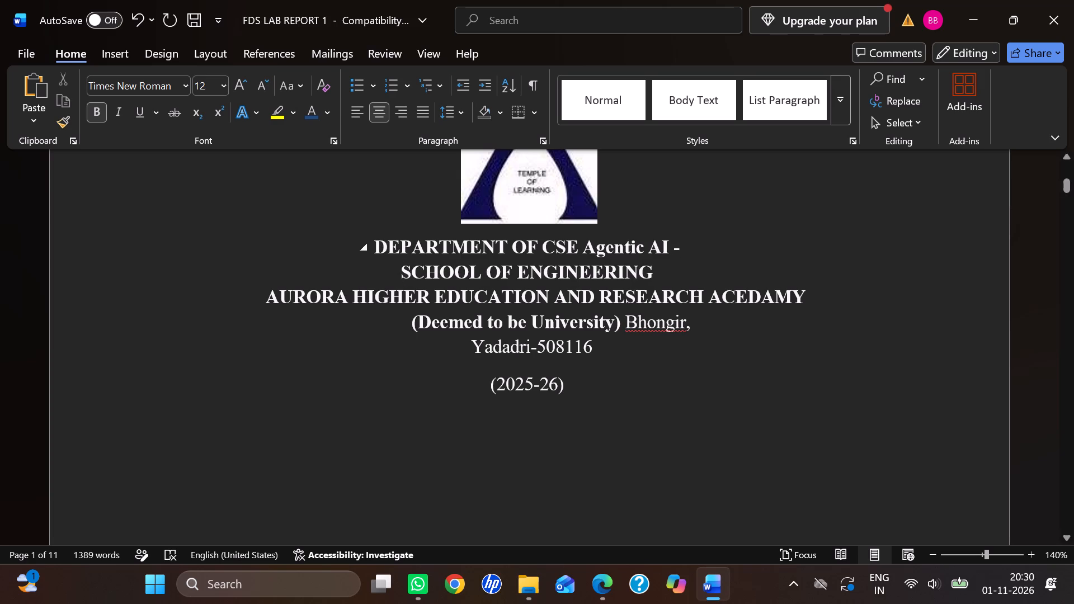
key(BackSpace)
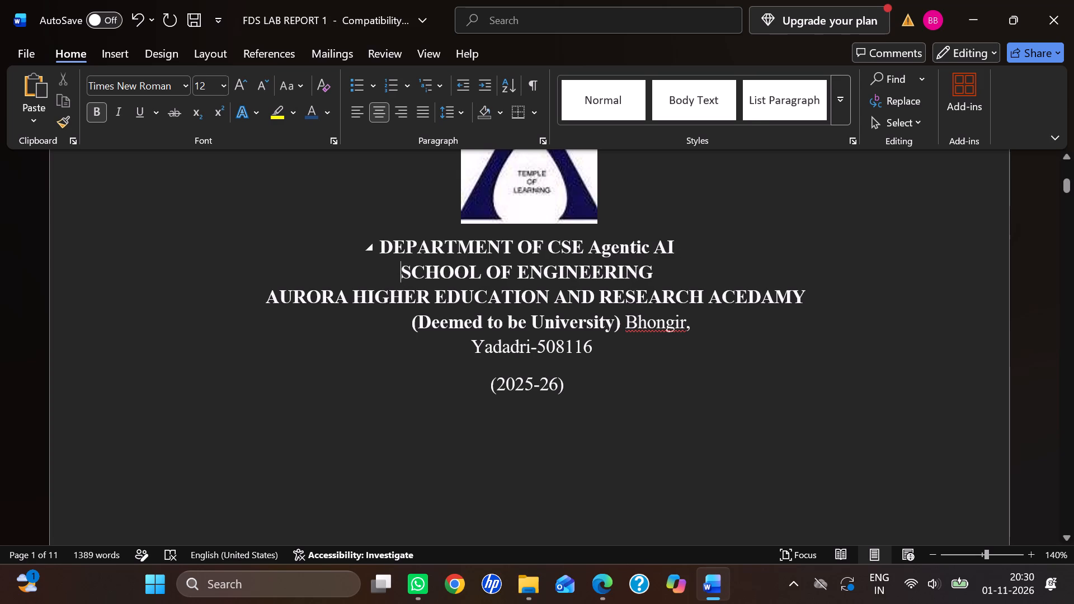
Insert a space after the "CH." initial in the assistant professor's name on the certificate page.
scroll(621, 268, up, 6)
scroll(621, 268, down, 2)
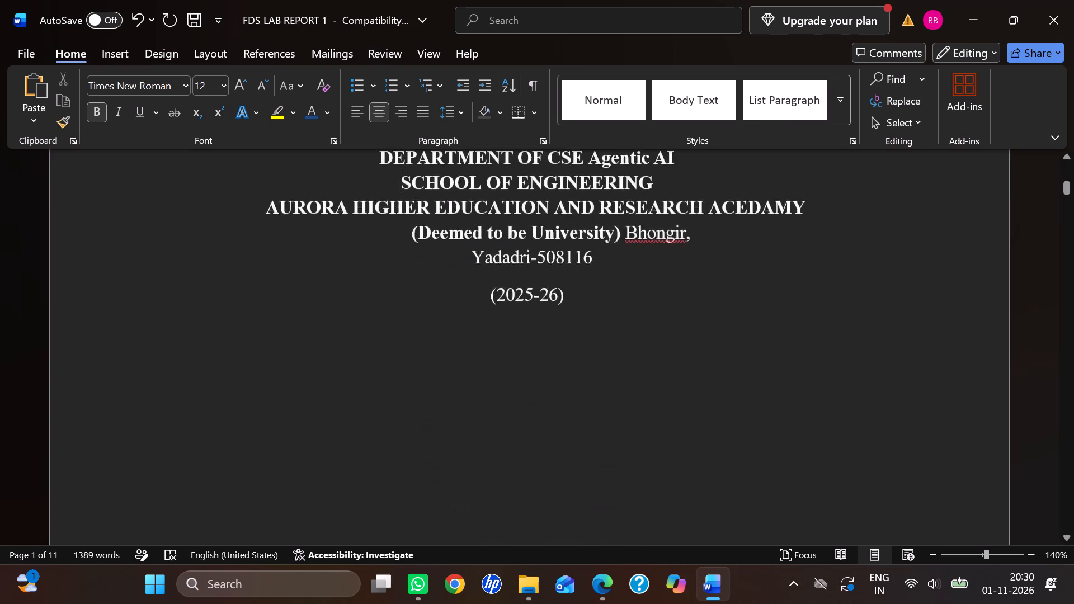
scroll(621, 268, down, 4)
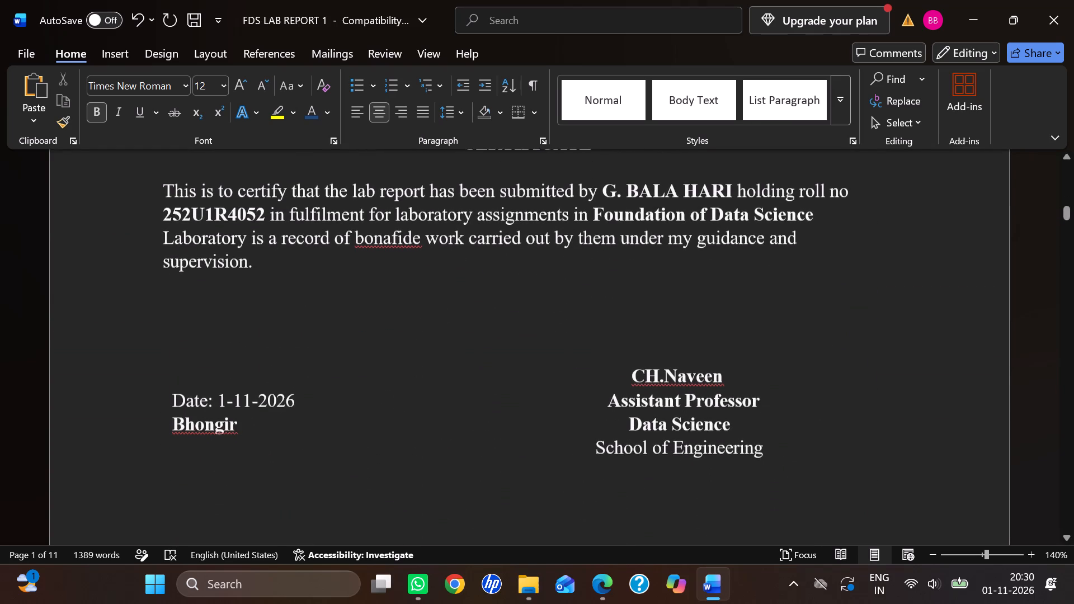
scroll(621, 268, down, 2)
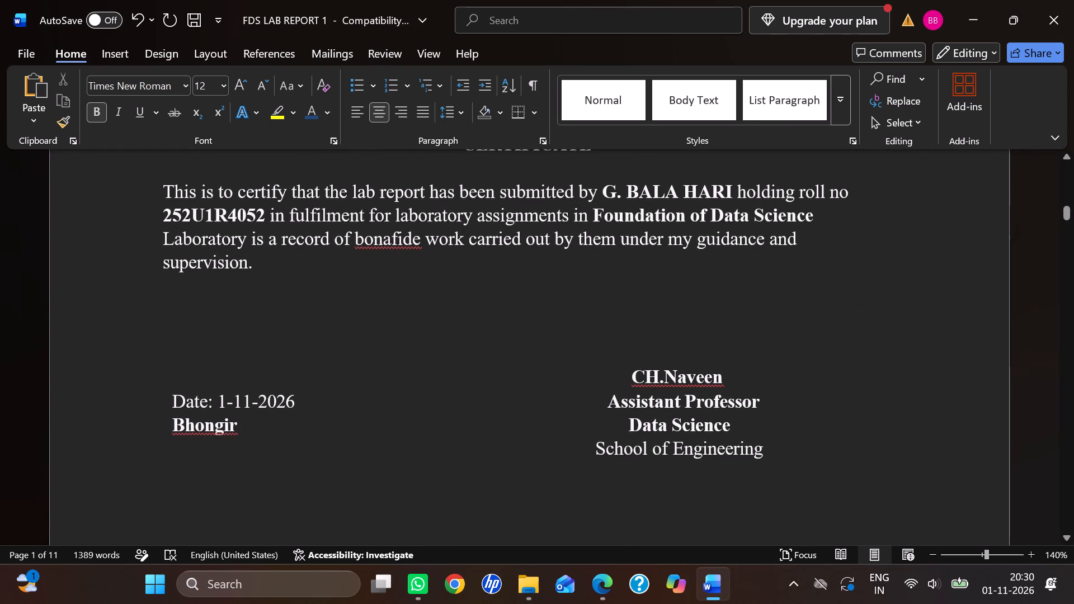
scroll(621, 268, down, 1)
click(667, 373)
key(space)
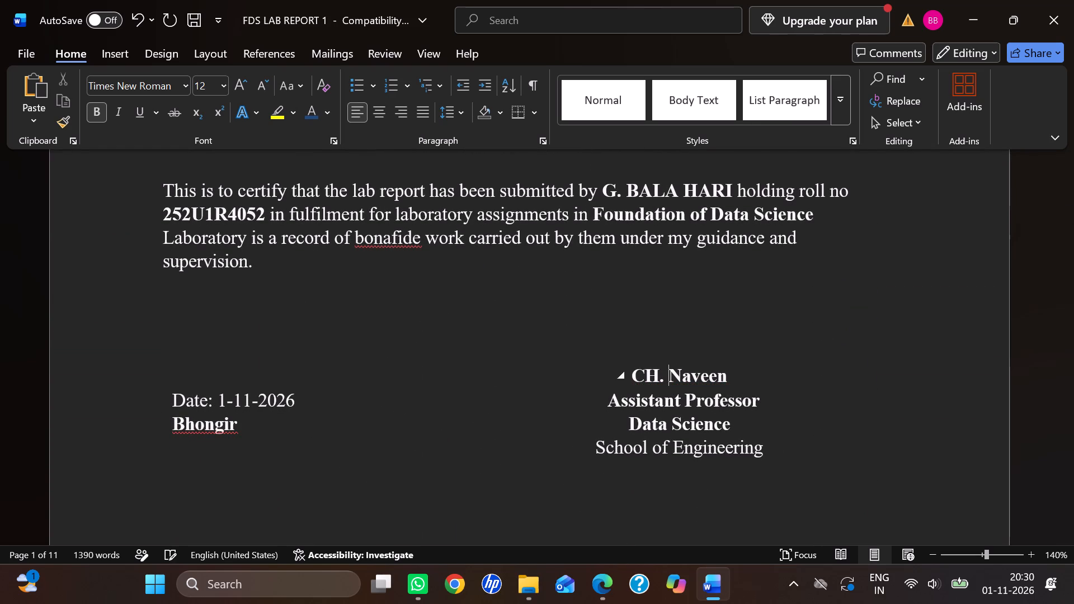
Review the report from the certificate page through the topics list, NumPy array creation and NumPy attributes sections.
scroll(665, 436, down, 4)
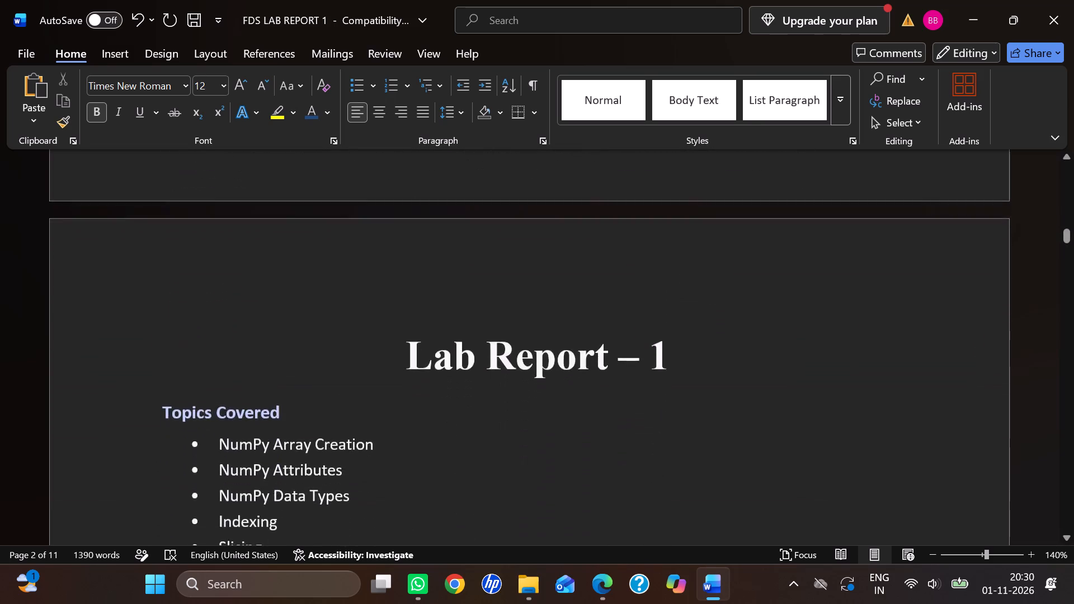
scroll(665, 436, down, 4)
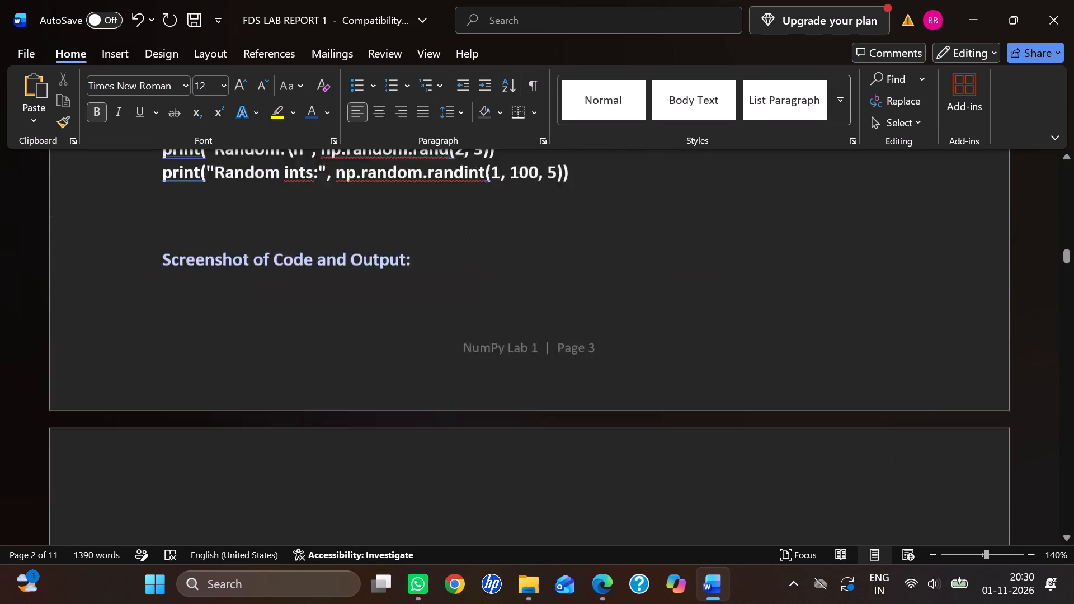
scroll(665, 436, down, 1)
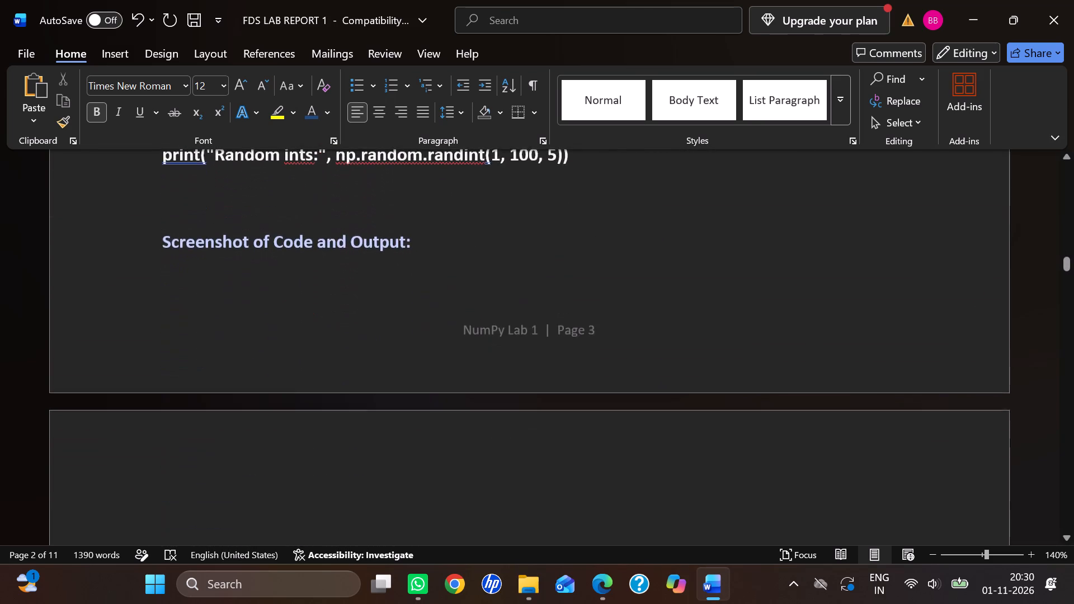
scroll(504, 336, up, 12)
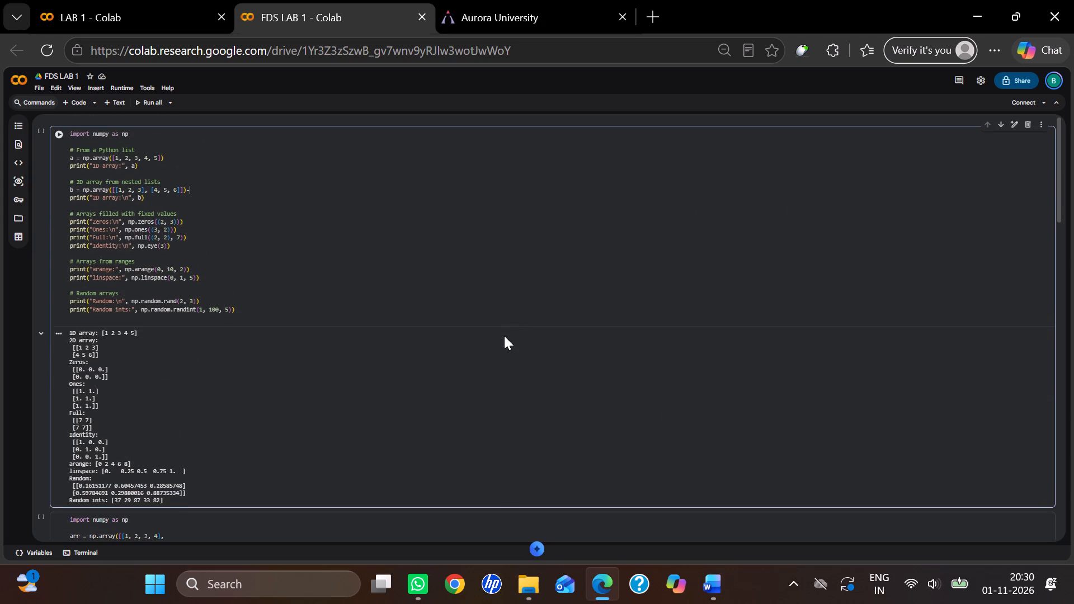
scroll(565, 286, down, 1)
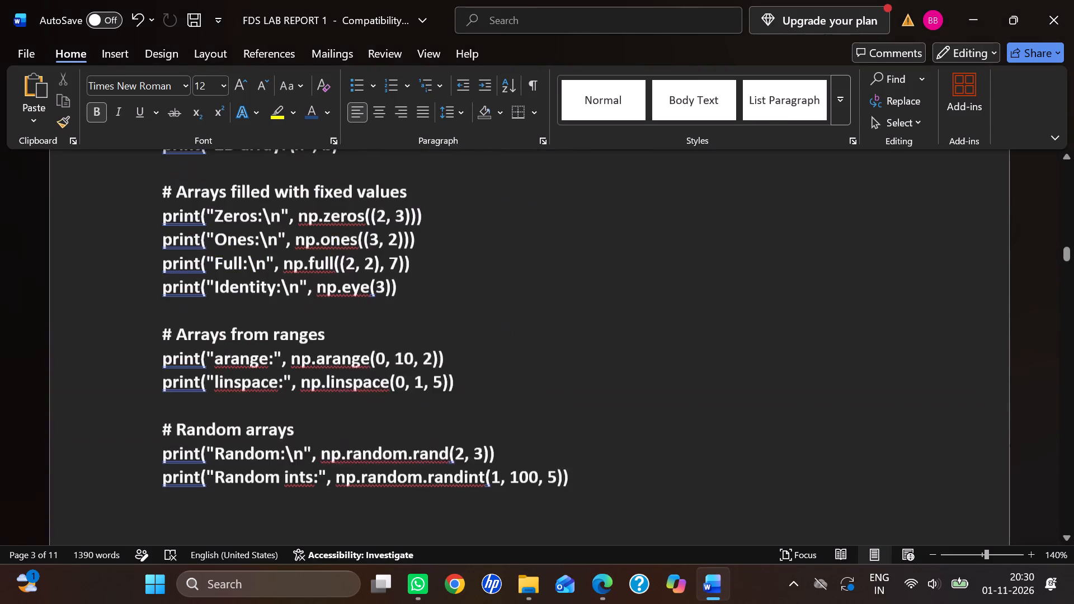
scroll(565, 286, down, 1)
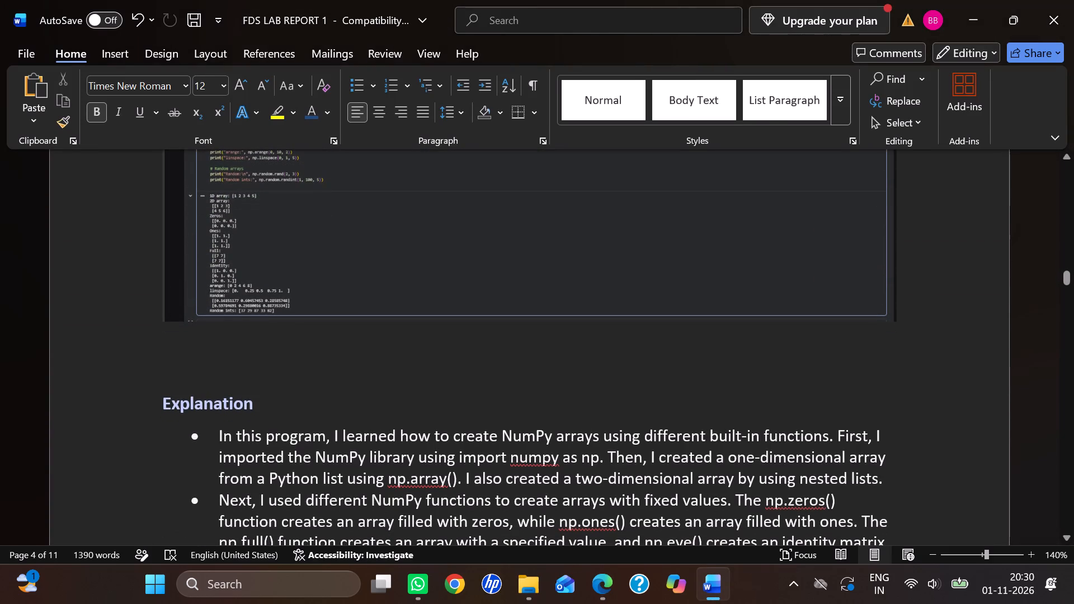
scroll(565, 286, down, 3)
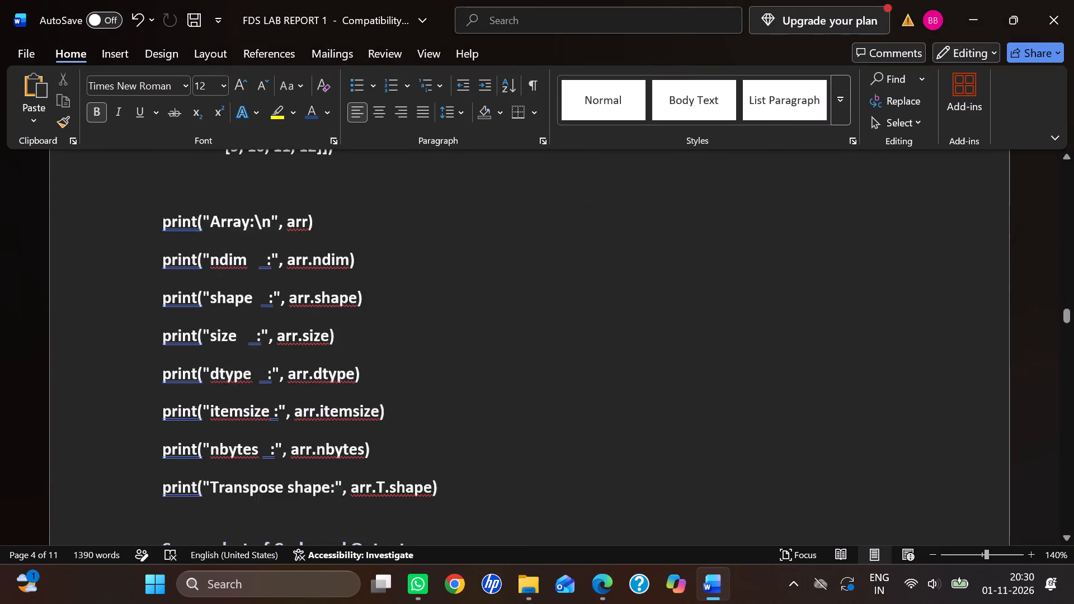
scroll(565, 286, down, 2)
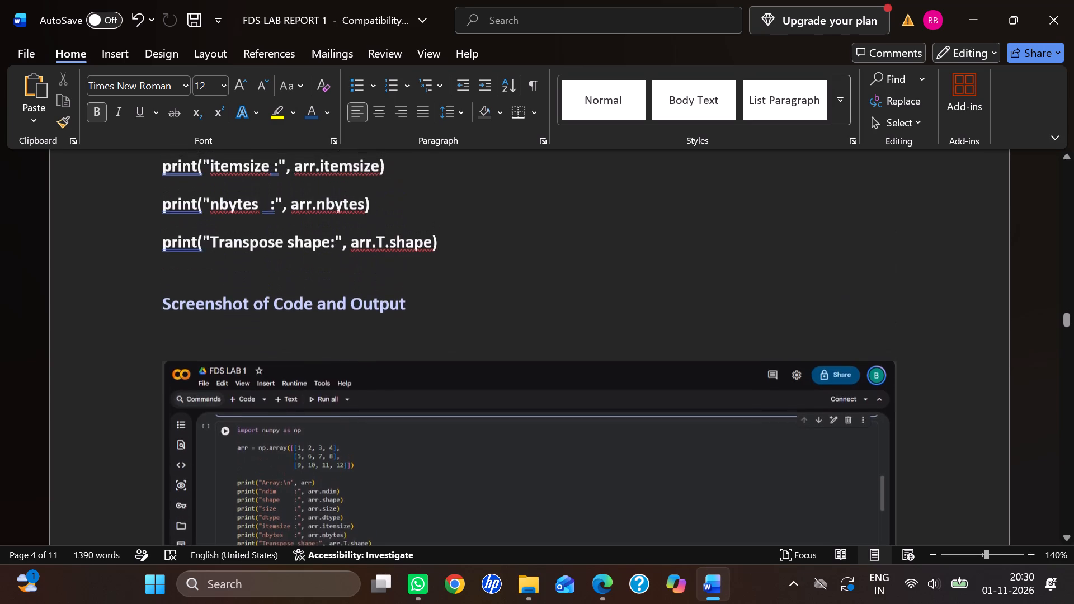
scroll(565, 286, down, 1)
scroll(565, 286, right, 1)
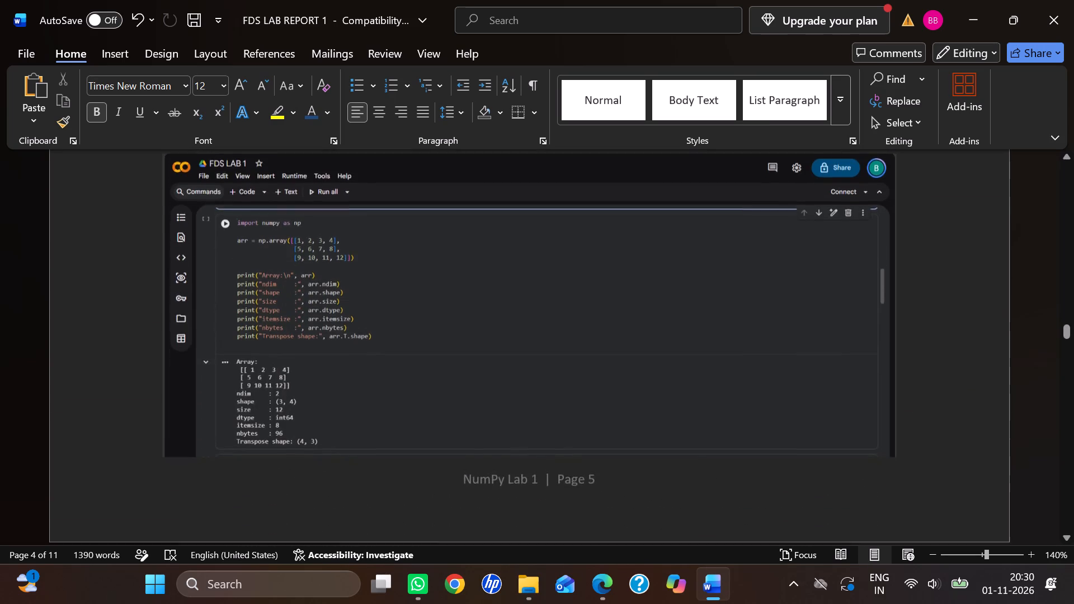
scroll(565, 286, right, 1)
Review the NumPy data types, indexing and slicing sections with their code, screenshots and explanations to the report's end.
scroll(565, 286, down, 1)
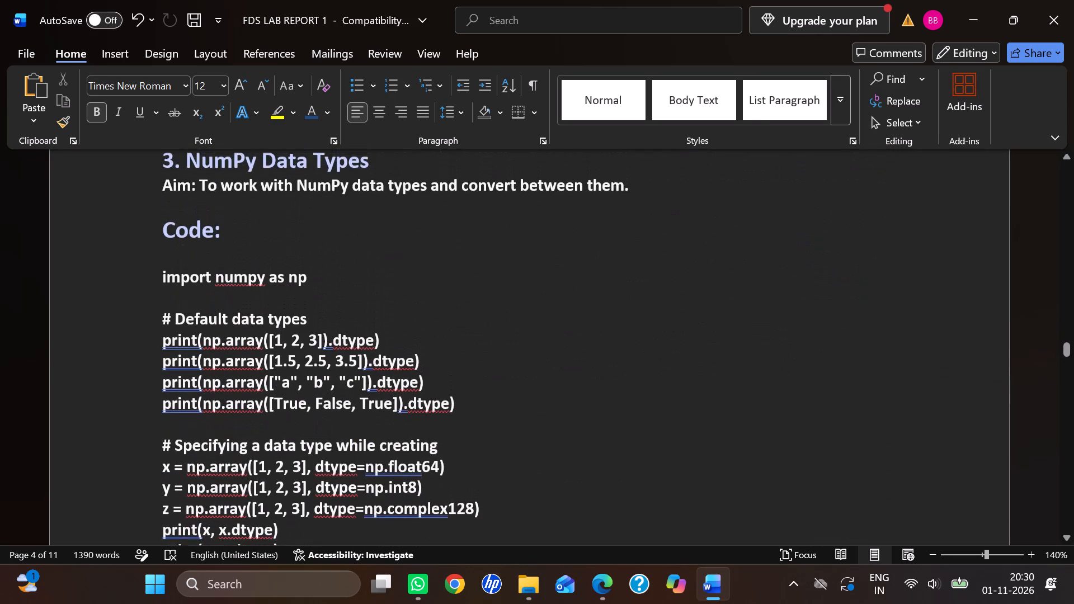
scroll(565, 286, down, 2)
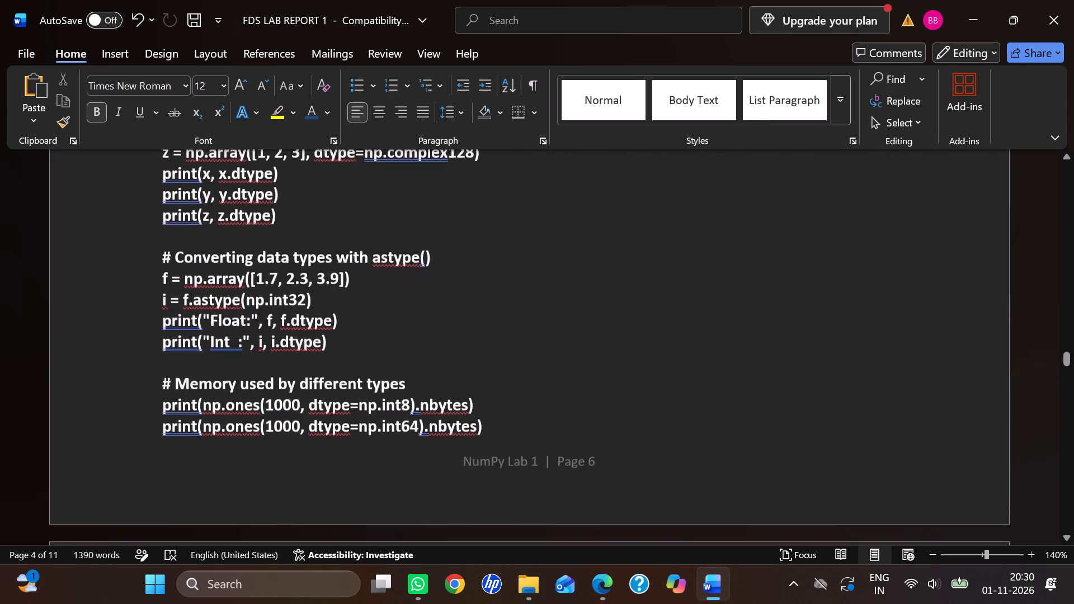
scroll(565, 286, down, 4)
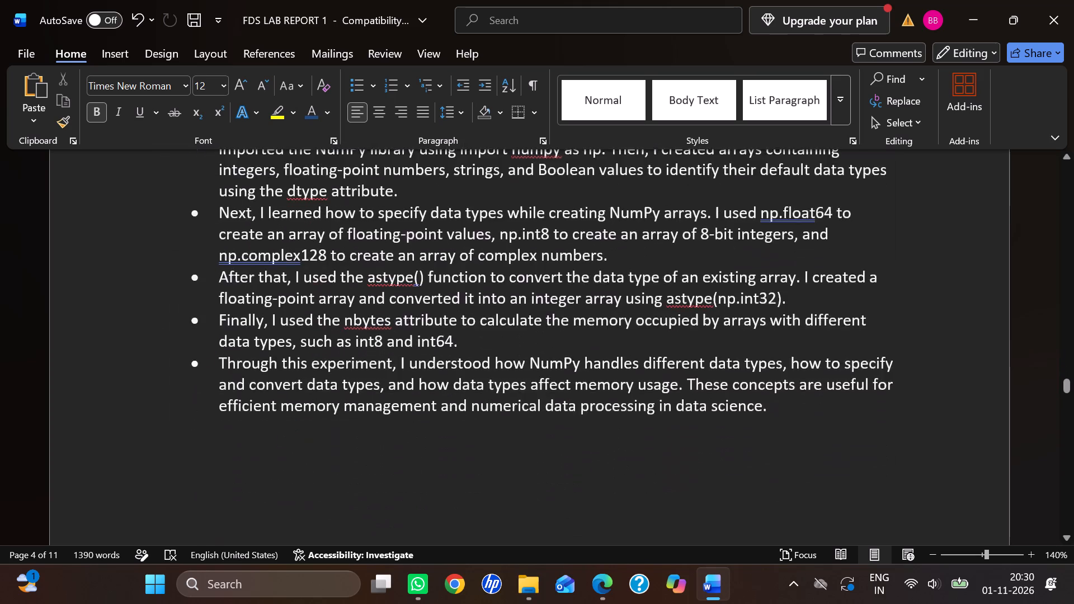
scroll(565, 286, down, 1)
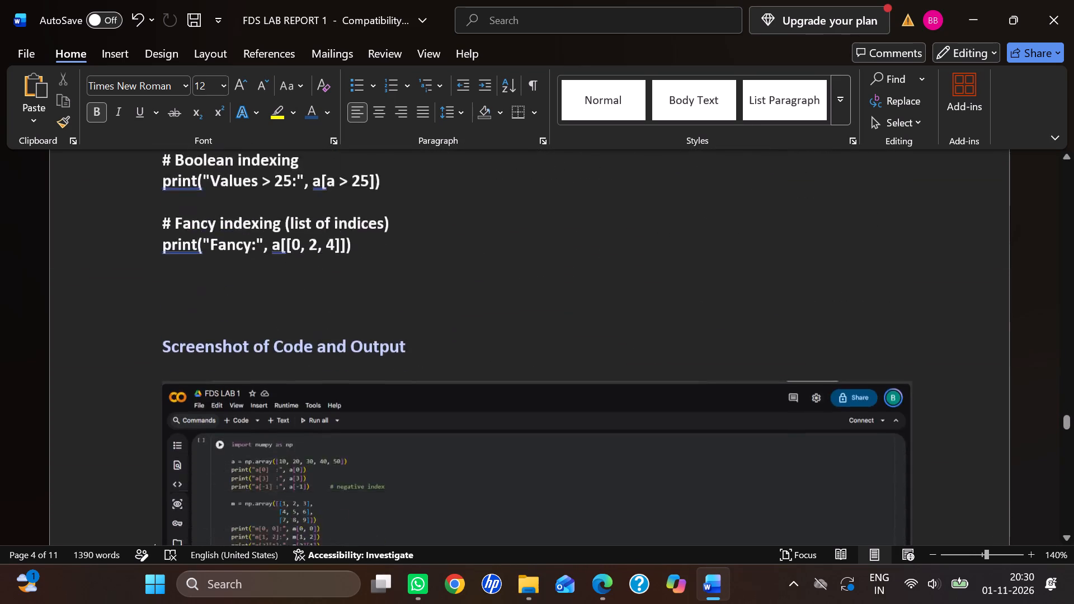
scroll(565, 286, down, 1)
scroll(565, 286, right, 1)
scroll(565, 286, up, 1)
scroll(565, 286, right, 1)
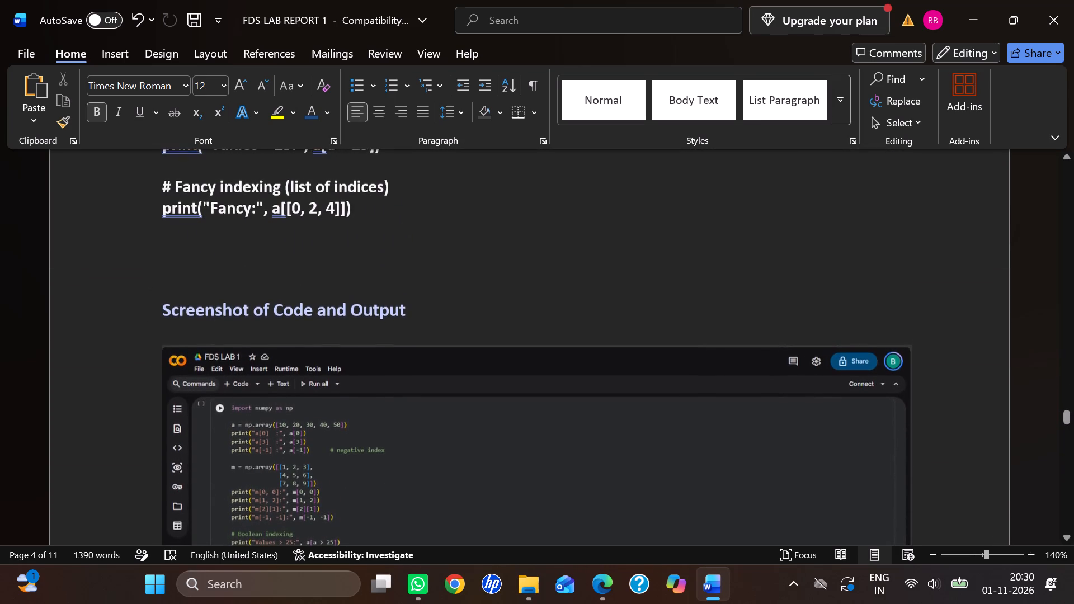
scroll(565, 286, right, 1)
scroll(565, 286, down, 1)
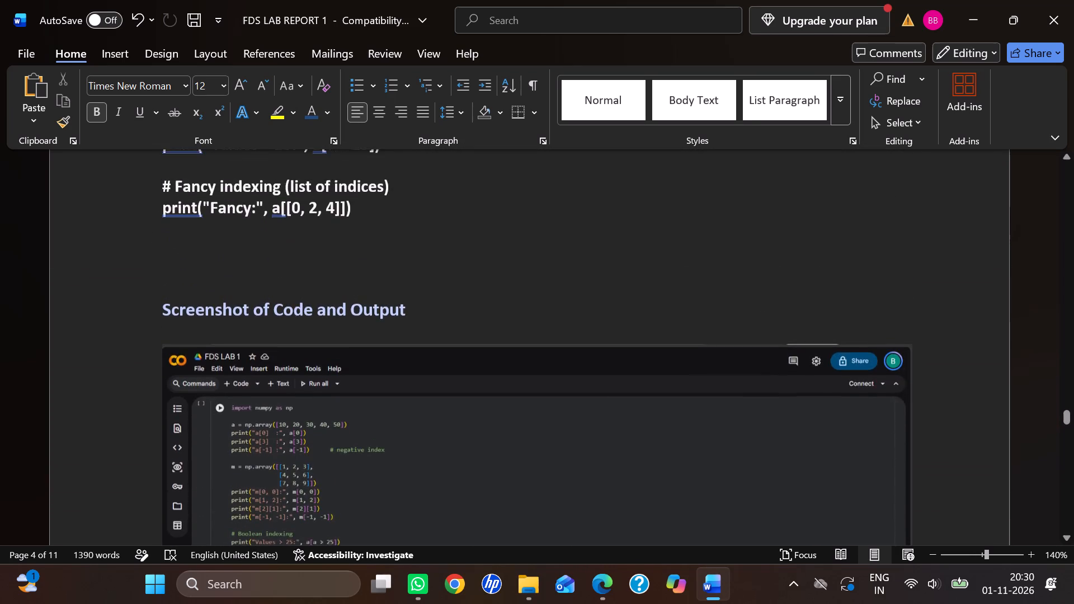
scroll(565, 286, down, 2)
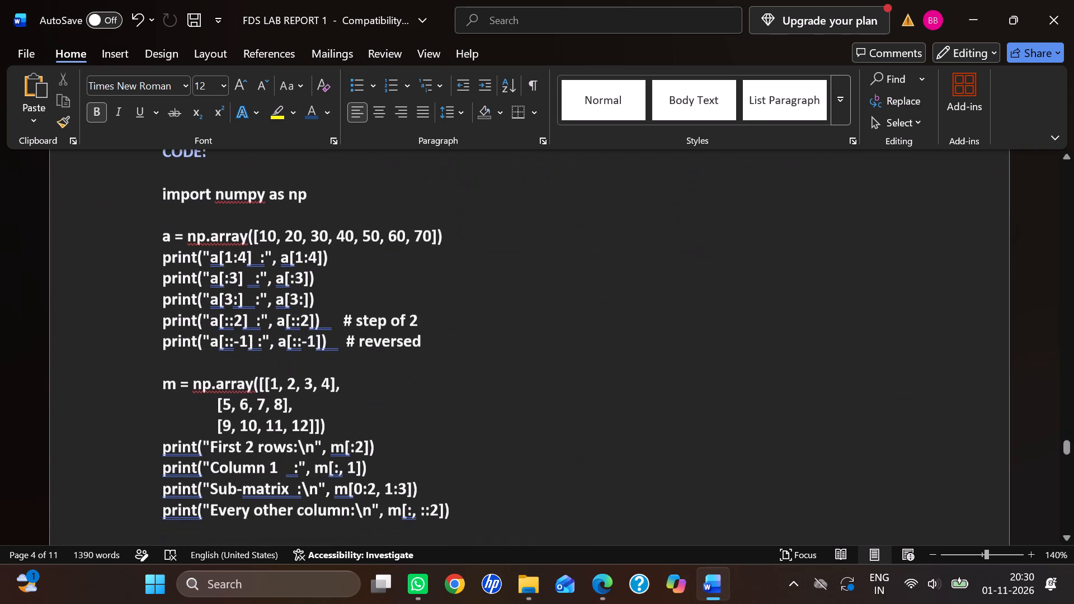
scroll(565, 286, down, 4)
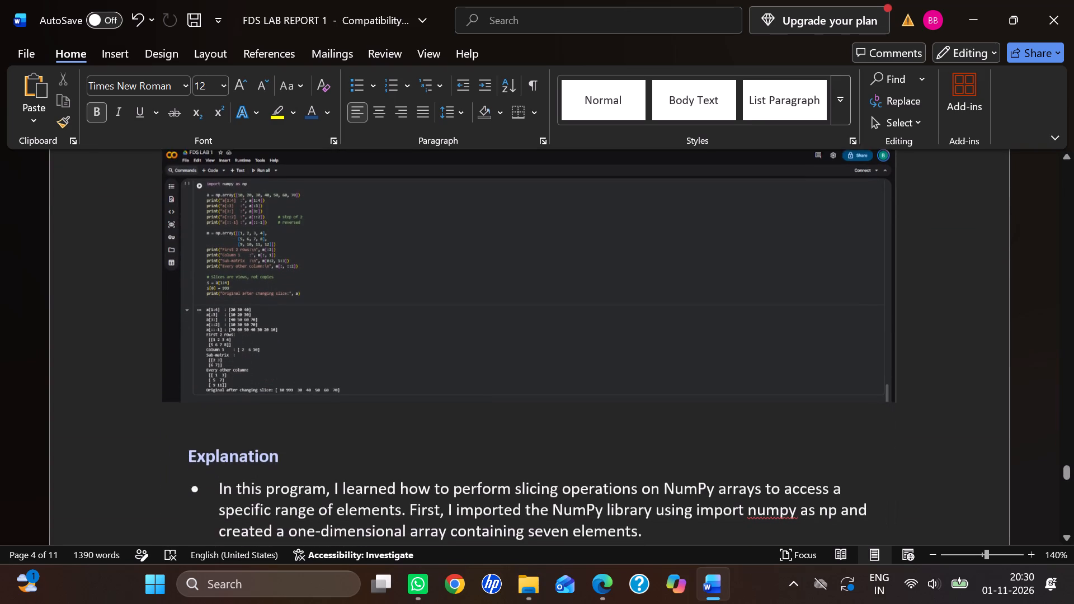
scroll(565, 286, down, 6)
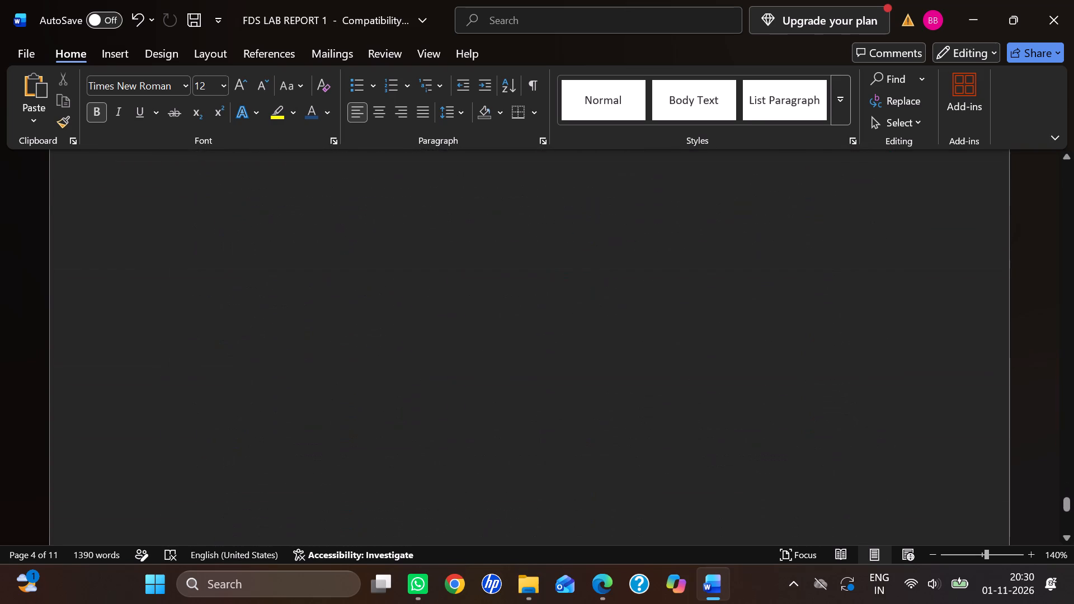
scroll(565, 286, down, 4)
Try to delete the empty space on the blank last page of the report.
click(629, 310)
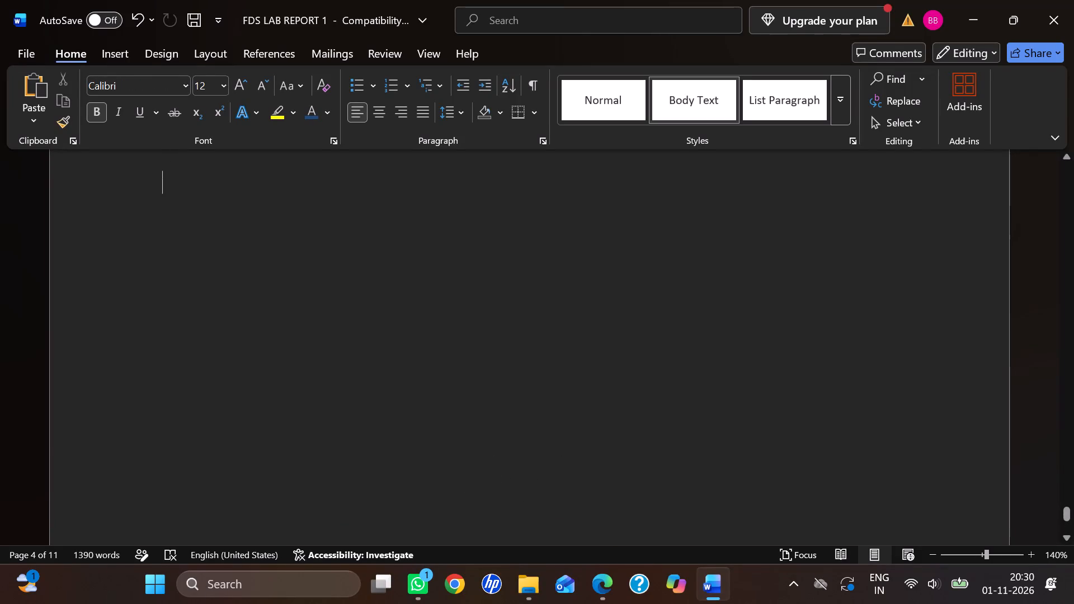
key(Delete)
scroll(629, 310, up, 6)
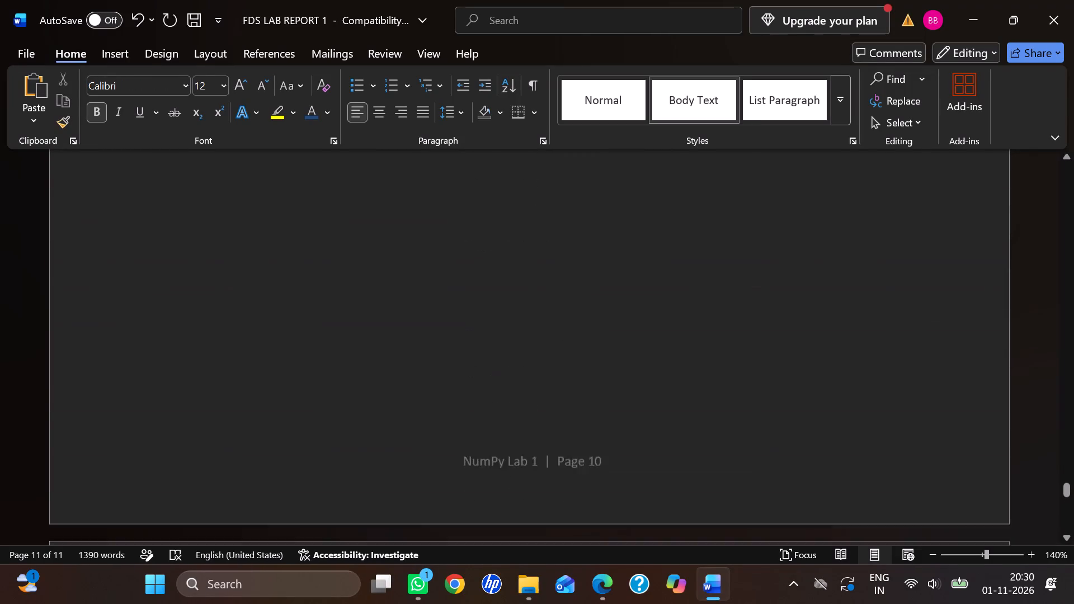
scroll(629, 310, up, 2)
scroll(629, 310, down, 4)
scroll(629, 310, up, 3)
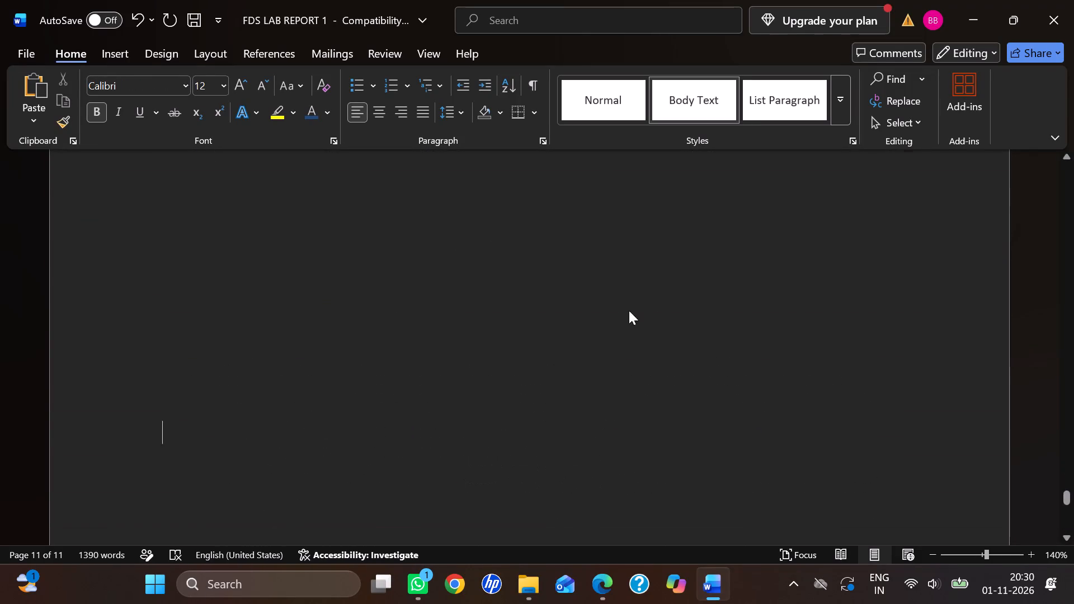
Set the department, school and academy lines below the cover page logo to font size 10.
scroll(629, 310, up, 14)
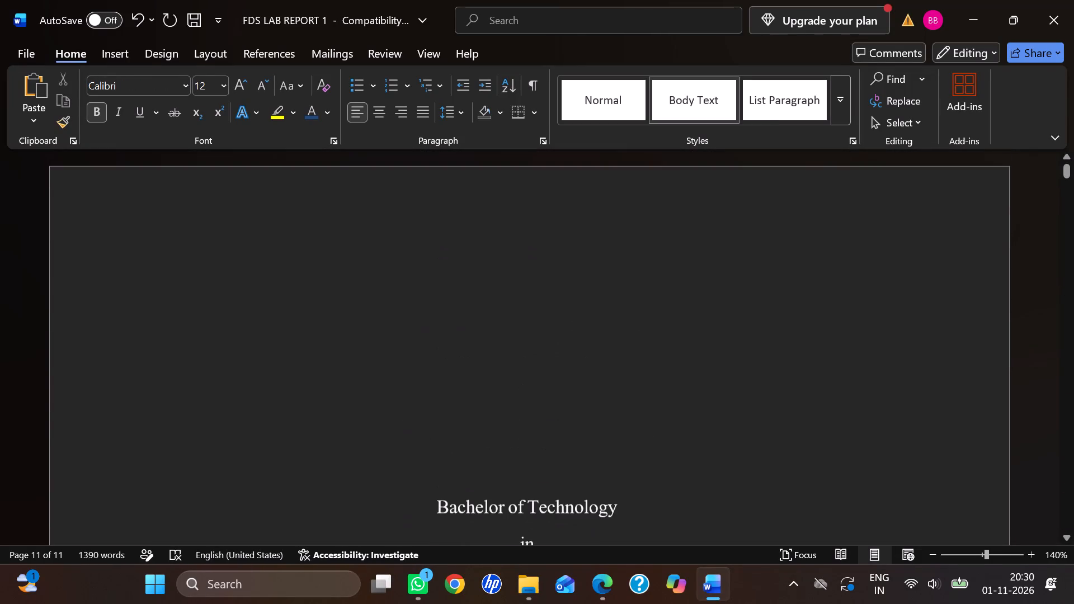
scroll(507, 320, down, 2)
scroll(507, 320, up, 1)
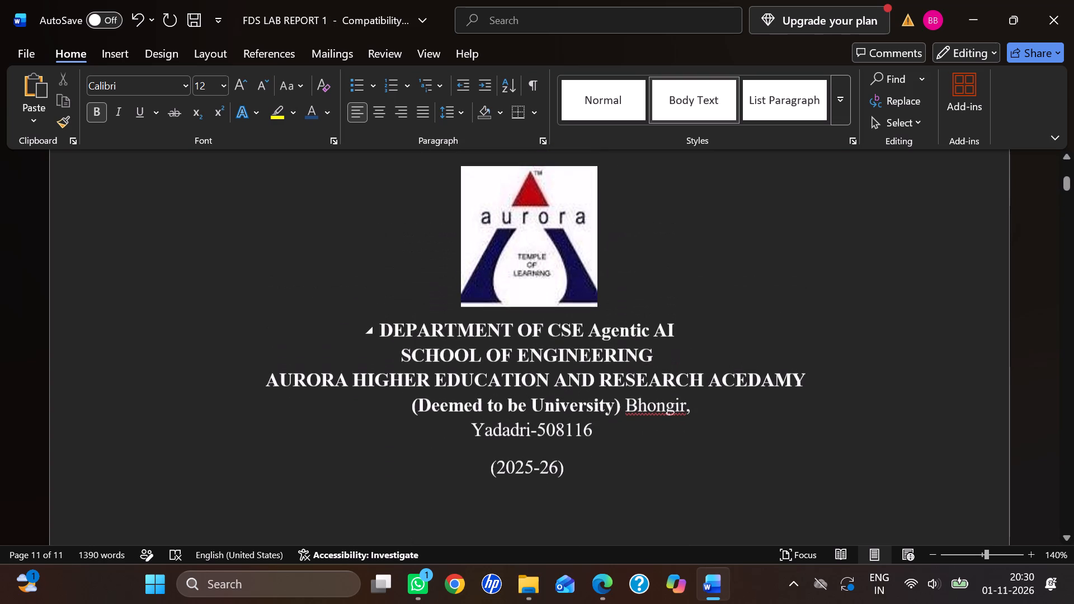
drag(378, 331, 686, 353)
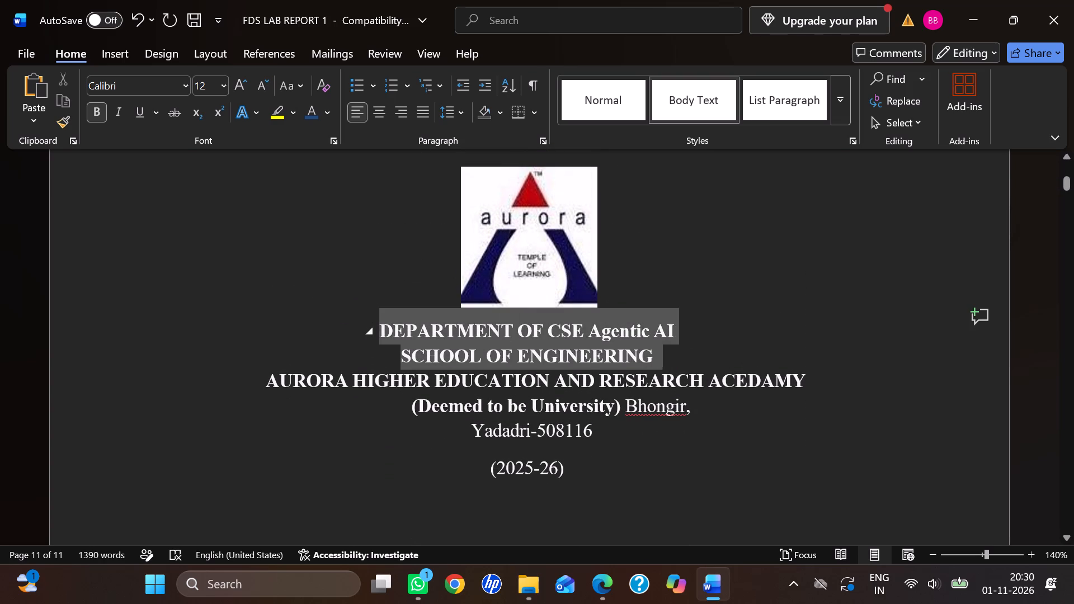
drag(686, 353, 760, 383)
click(885, 329)
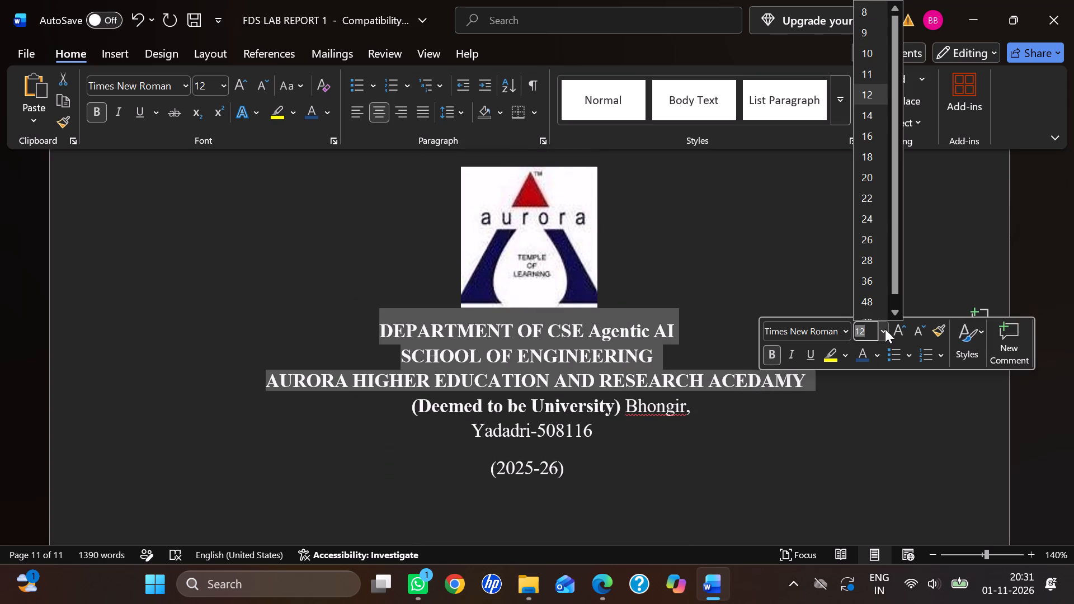
click(865, 60)
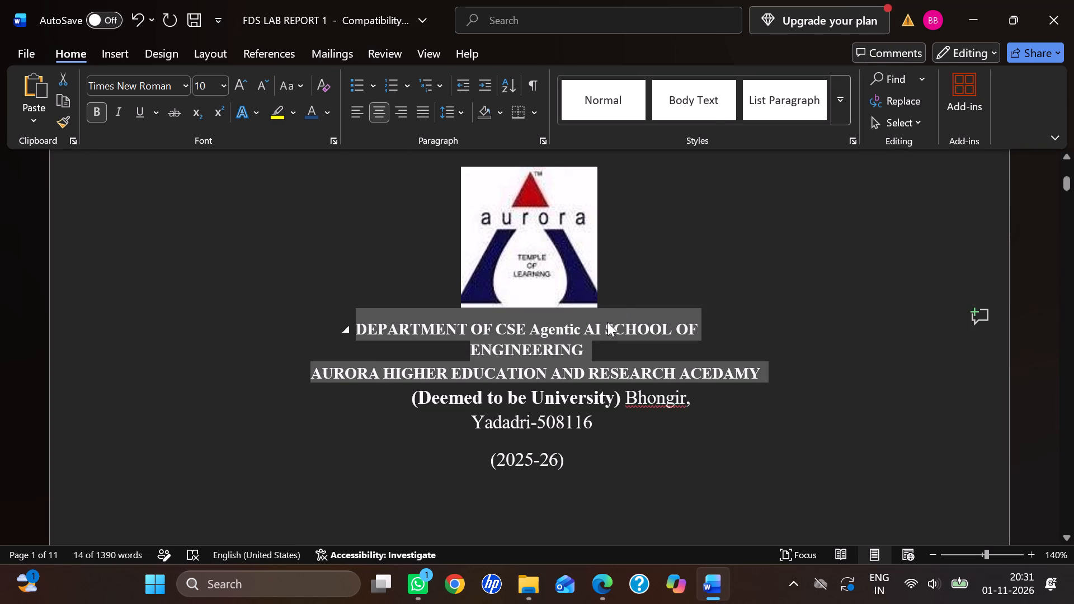
Move SCHOOL OF ENGINEERING onto its own line below the department name on the cover page.
click(601, 329)
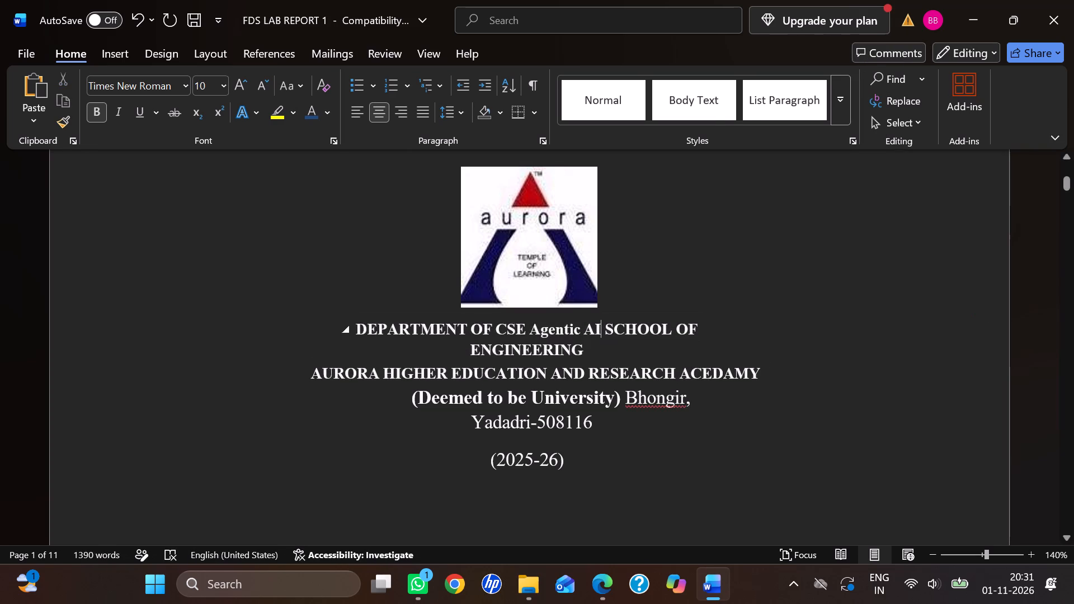
key(Return)
Replace "Agentic AI" in the cover page's department line with "AIAGAI-2" so it reads DEPARTMENT OF CSE AIAGAI-2.
drag(662, 329, 585, 332)
key(BackSpace)
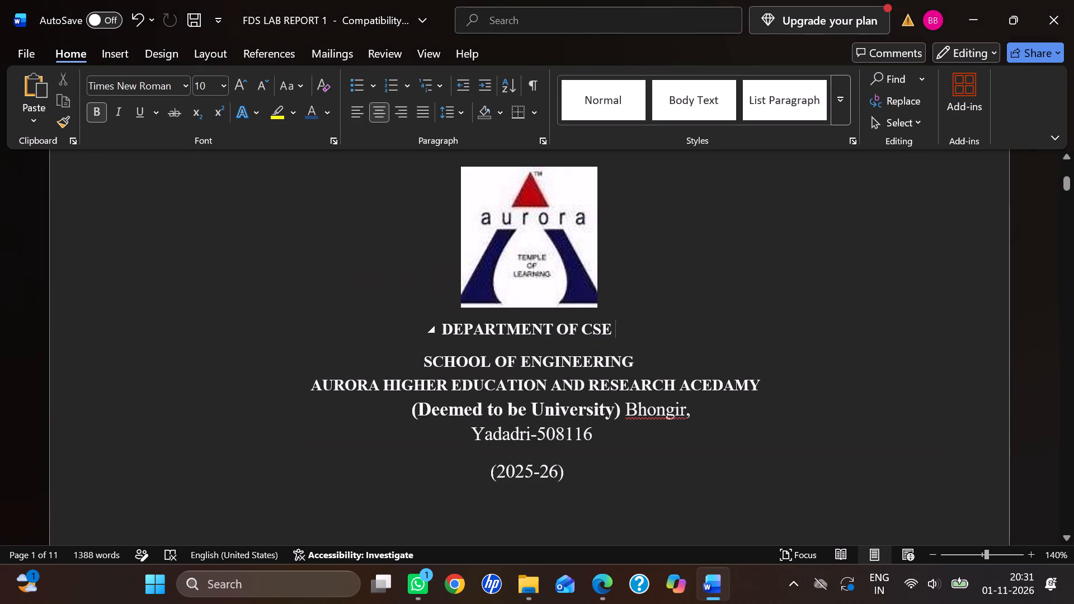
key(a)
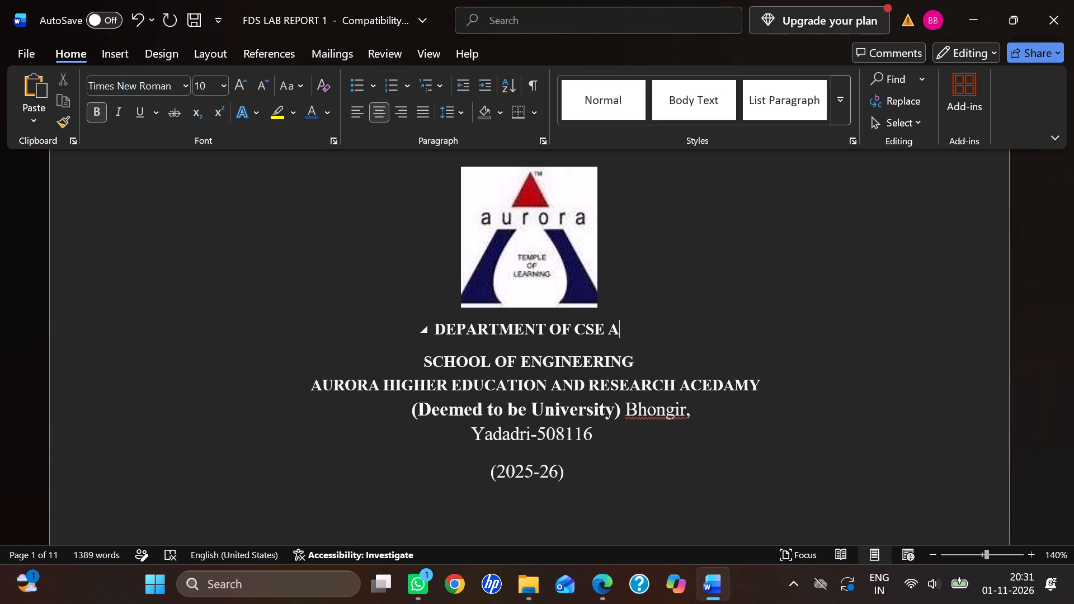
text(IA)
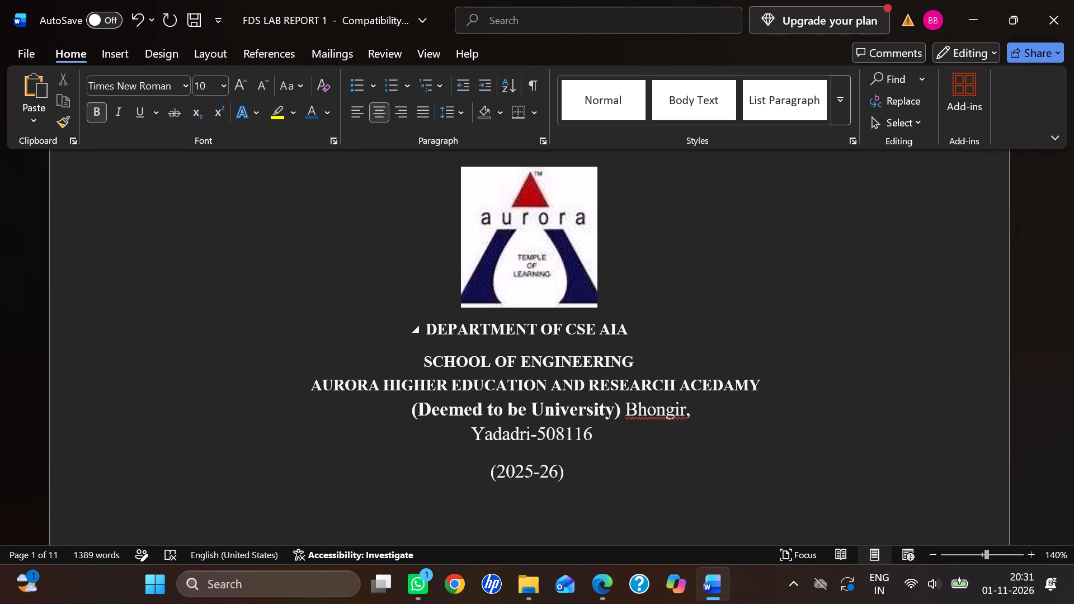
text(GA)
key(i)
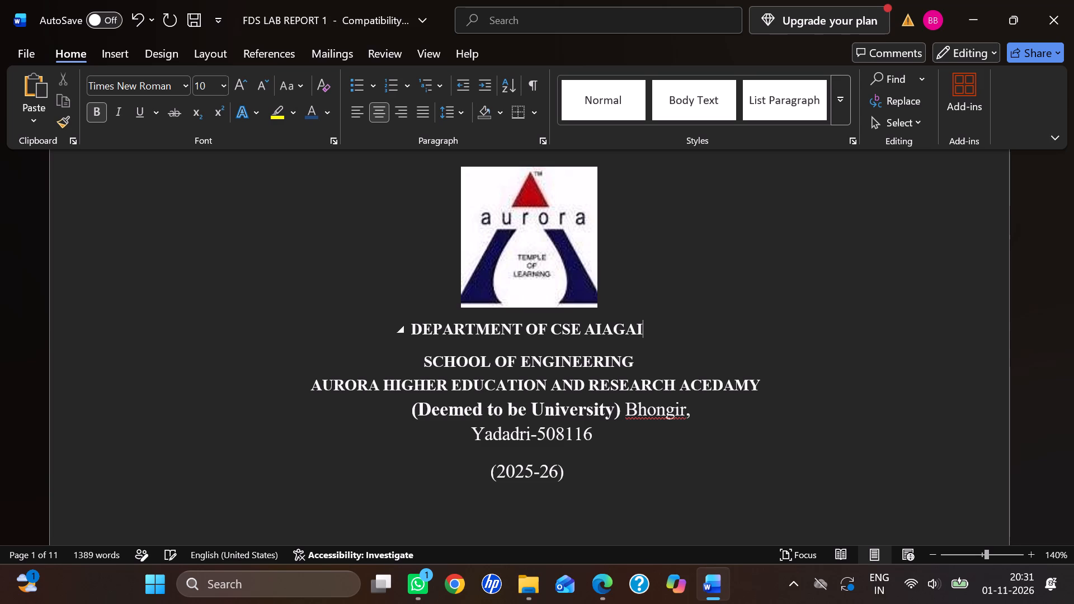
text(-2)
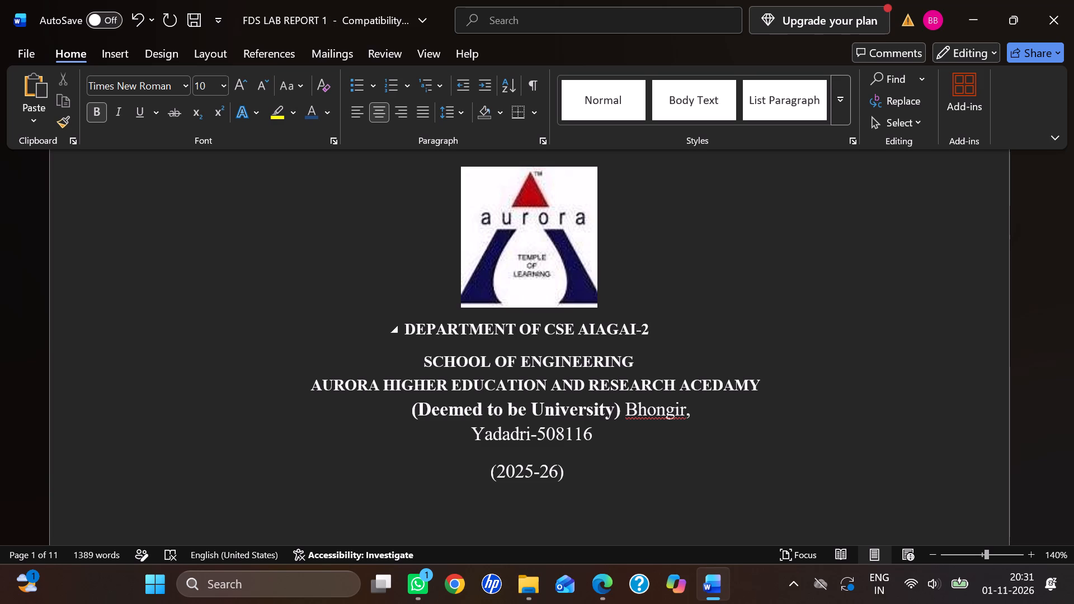
Append A to "AIAGAI-2" in the cover page's department line below the logo and enclose the code in parentheses as "(AIAGAI-2A)".
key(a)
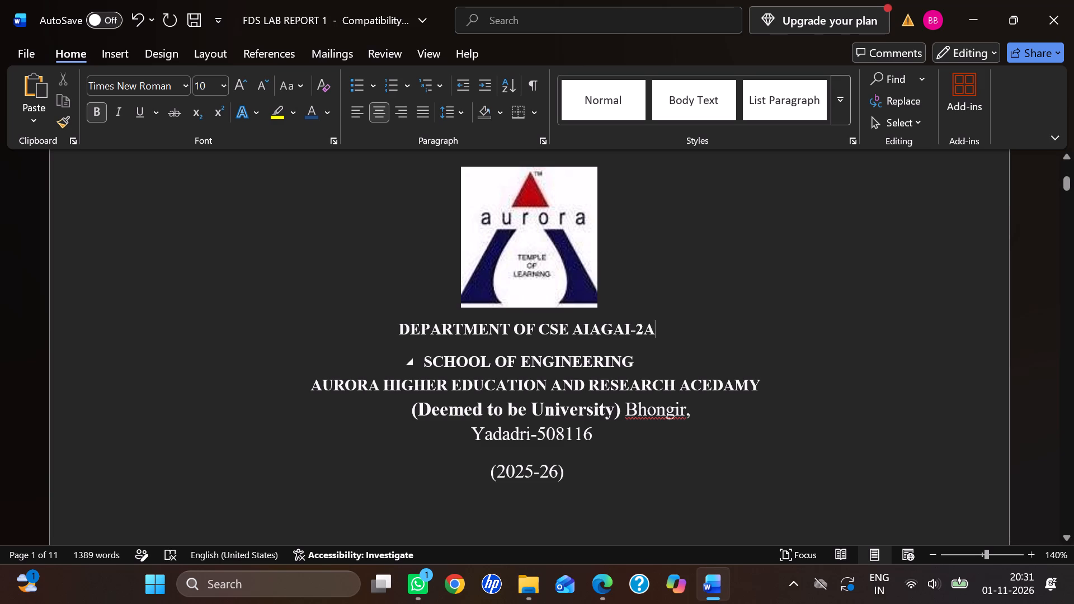
click(576, 332)
key(shift+parenleft)
click(668, 329)
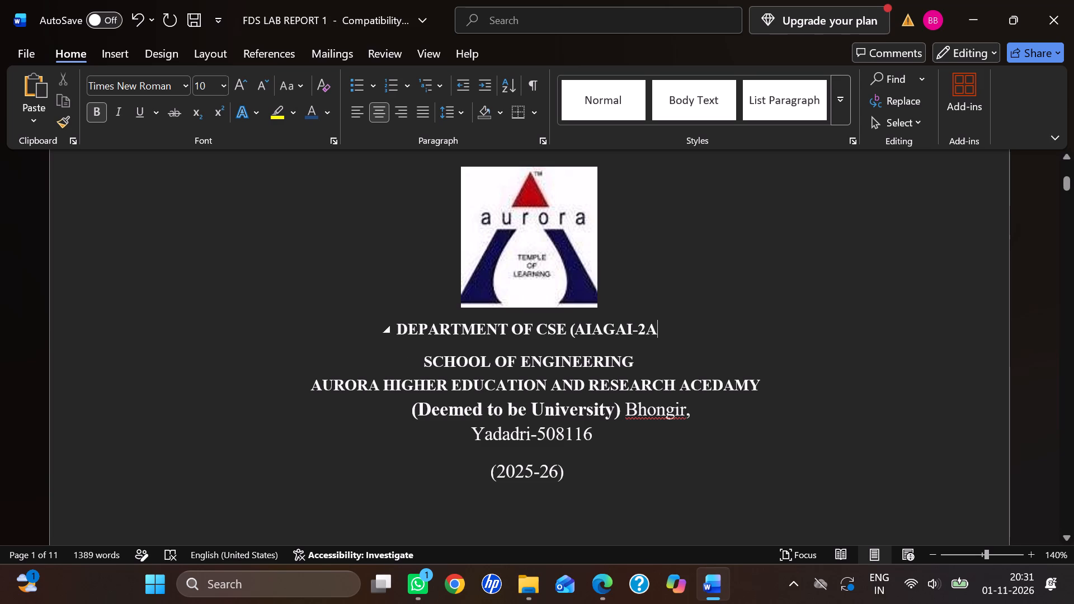
key(shift+parenright)
Export the finished report as a PDF named FDS LAB REPORT 1 in the Downloads folder.
scroll(507, 423, down, 1)
scroll(507, 423, up, 1)
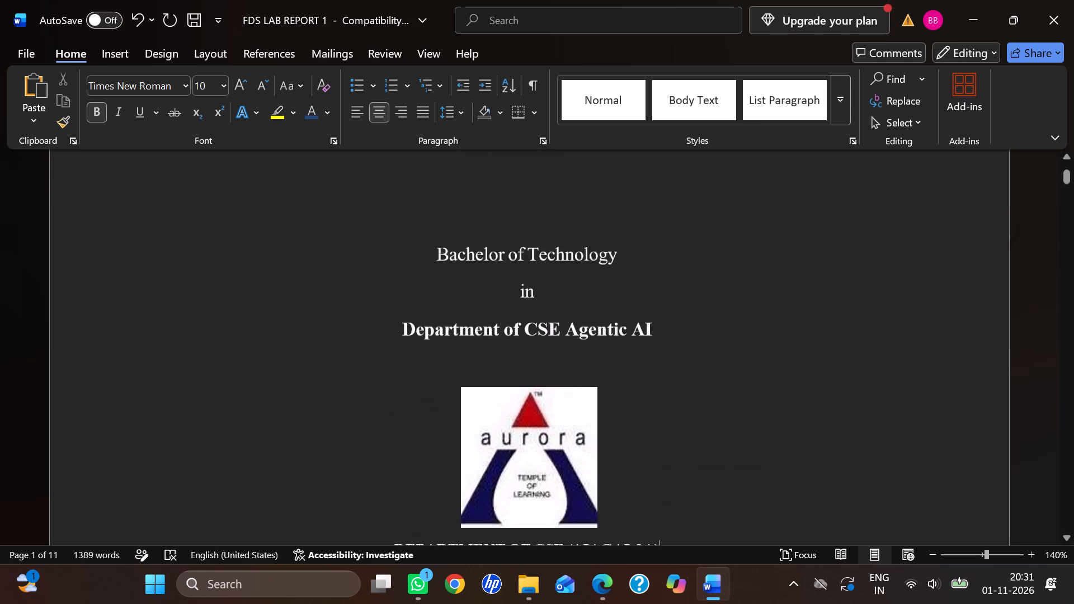
scroll(507, 423, up, 1)
scroll(507, 423, down, 3)
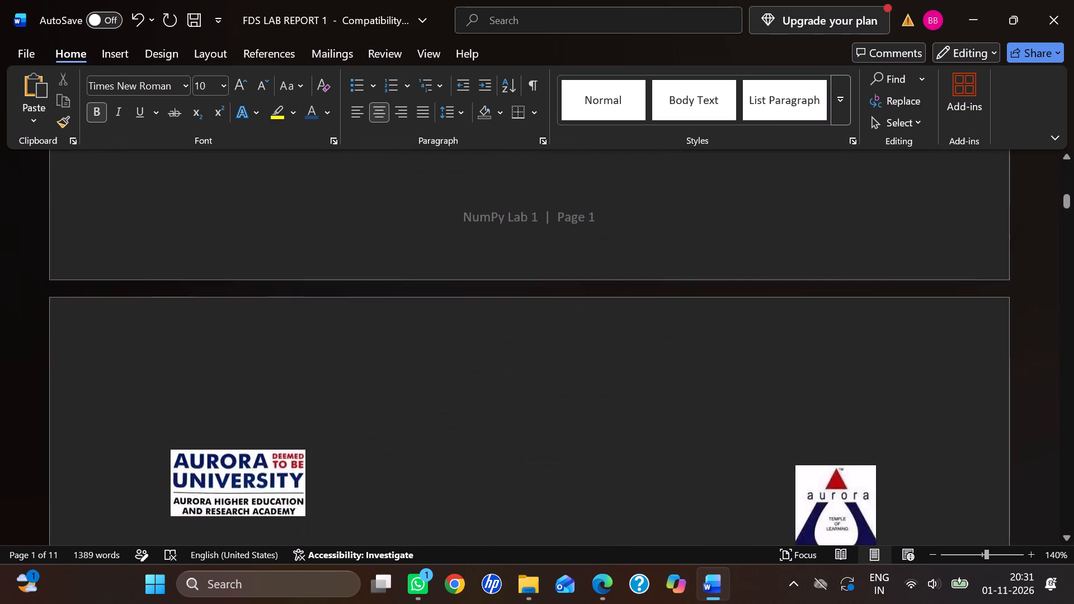
scroll(507, 423, down, 1)
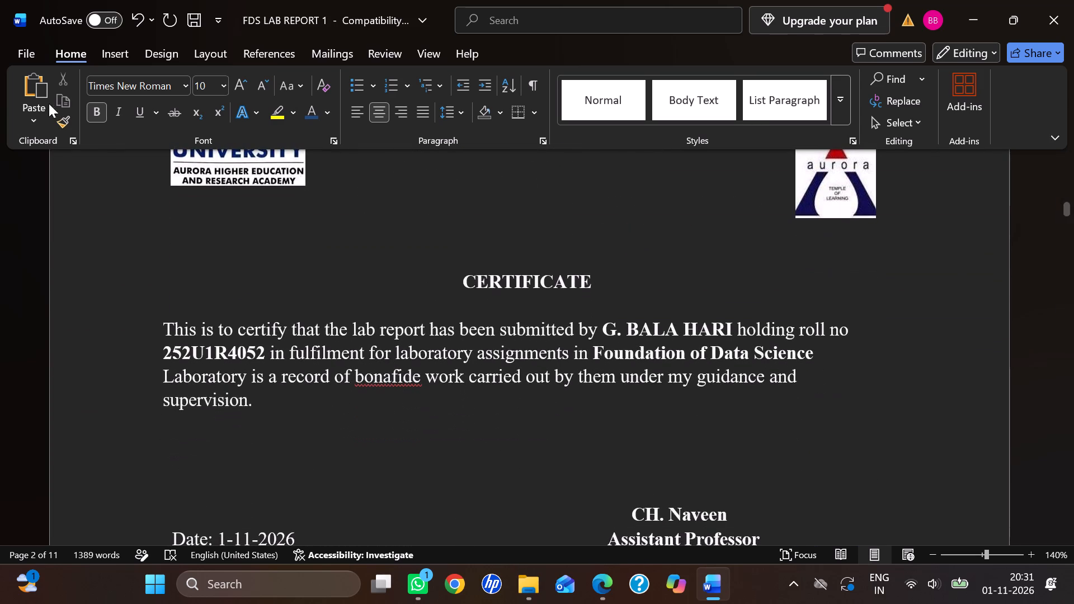
click(12, 58)
click(42, 381)
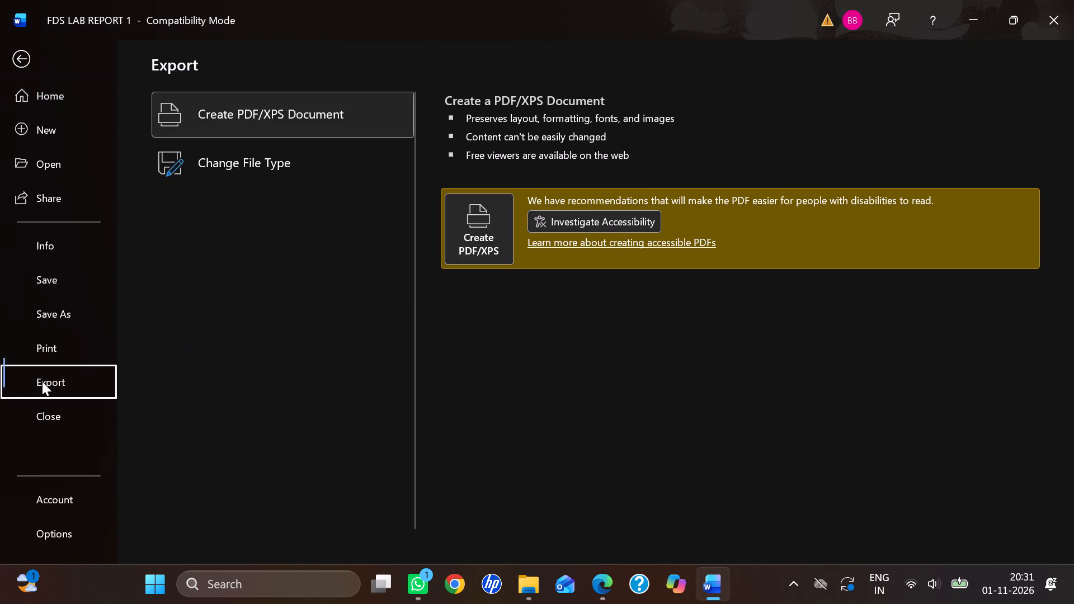
click(482, 213)
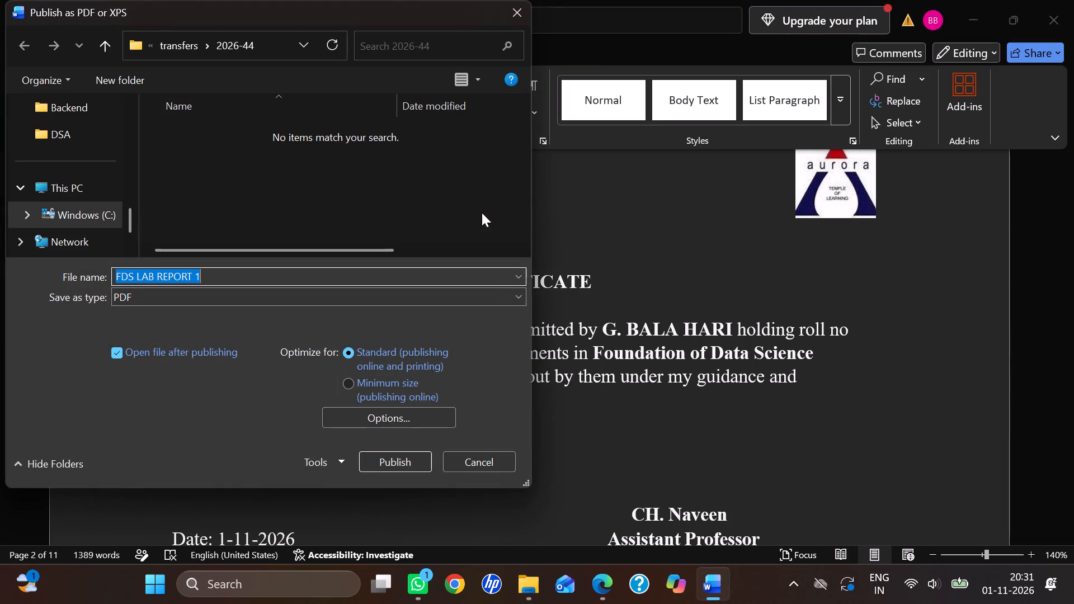
click(328, 274)
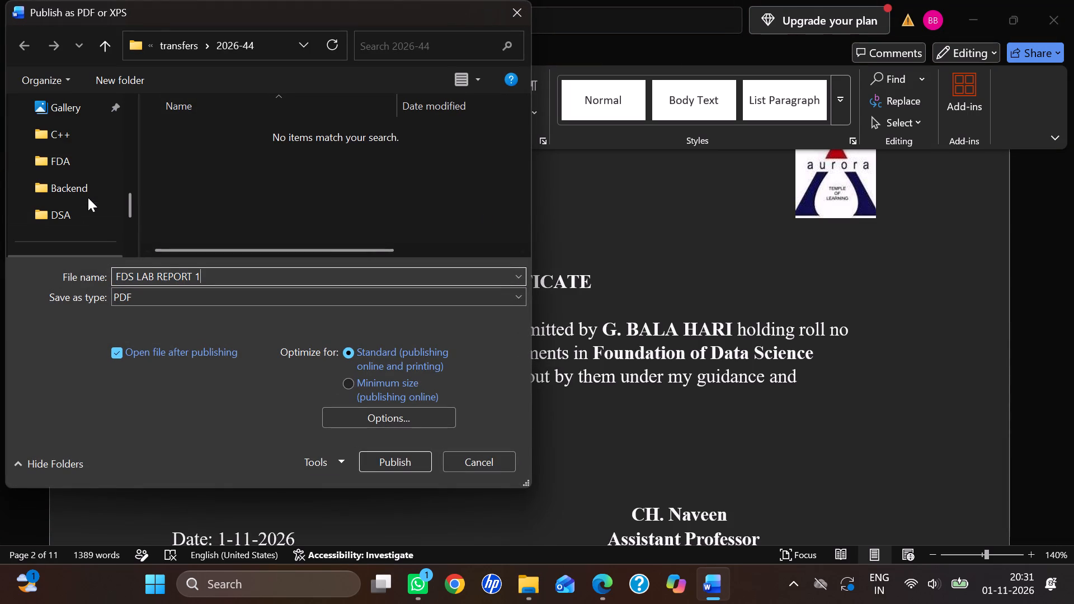
scroll(88, 197, down, 1)
scroll(88, 197, up, 1)
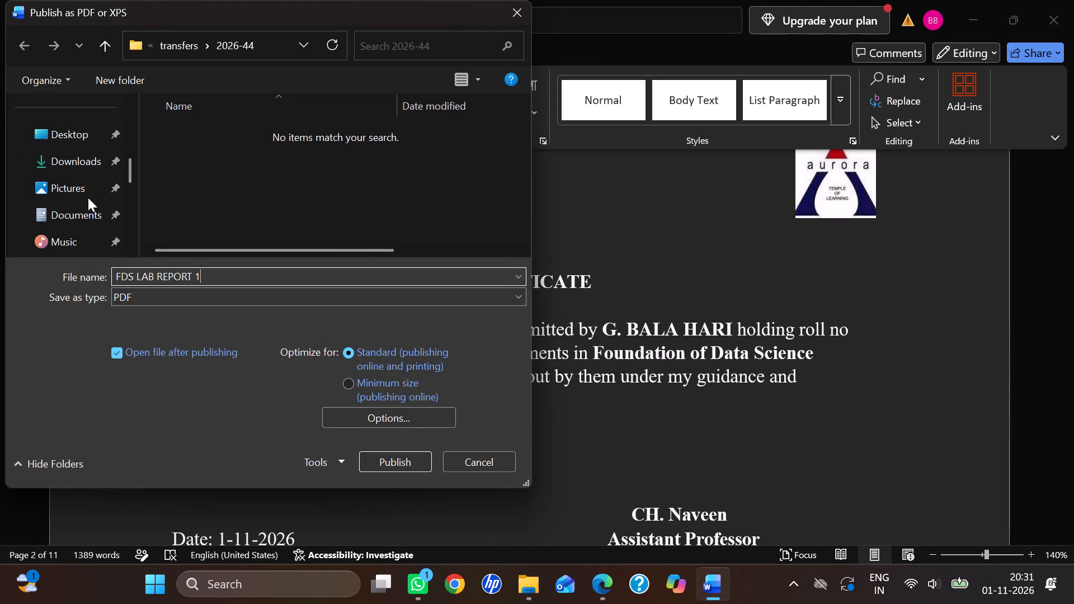
click(75, 167)
click(208, 279)
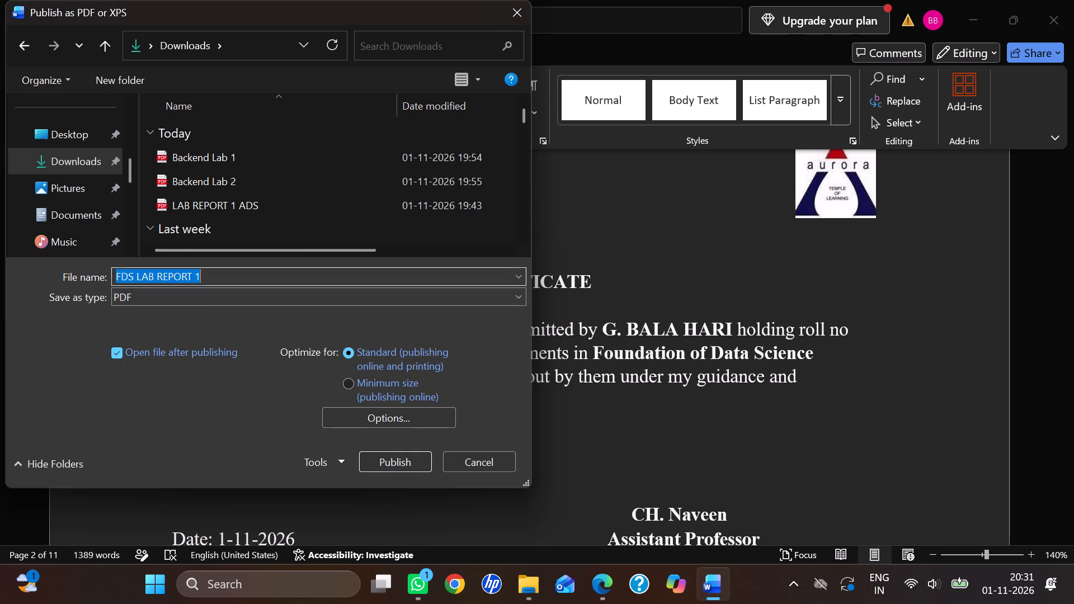
click(361, 463)
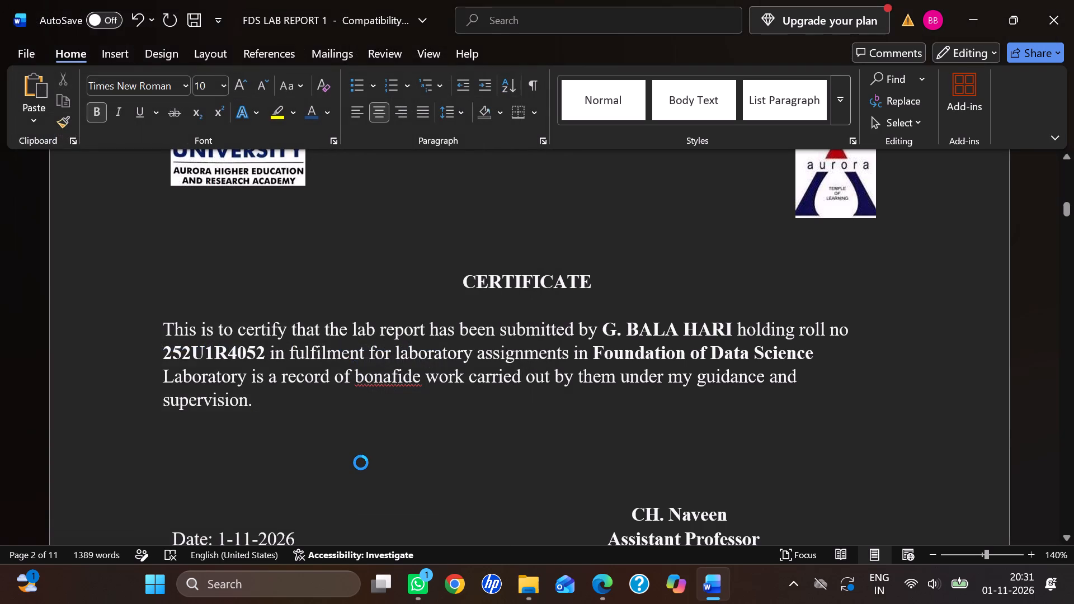
Review the exported PDF's cover, certificate and first NumPy section, enlarge the page 4 code screenshot, and close the browser.
scroll(361, 463, up, 2)
scroll(361, 463, down, 1)
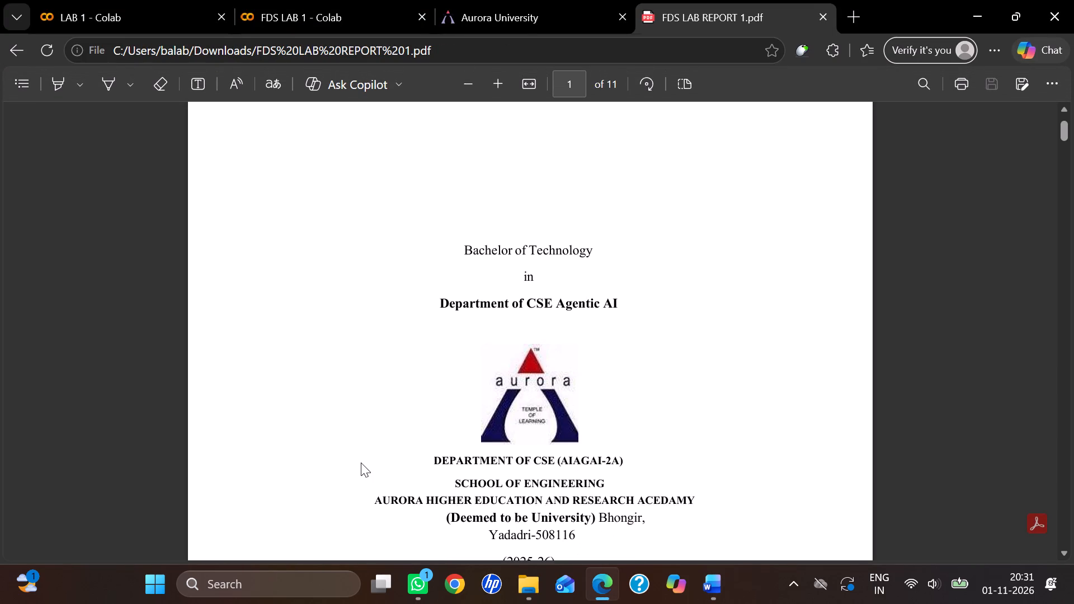
scroll(361, 463, down, 3)
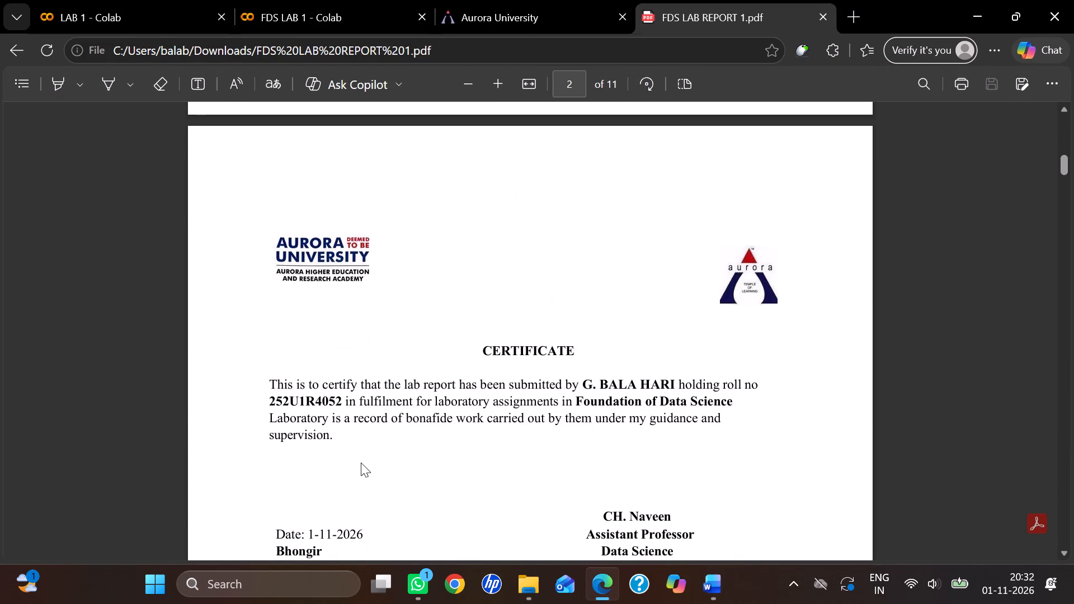
scroll(361, 463, down, 4)
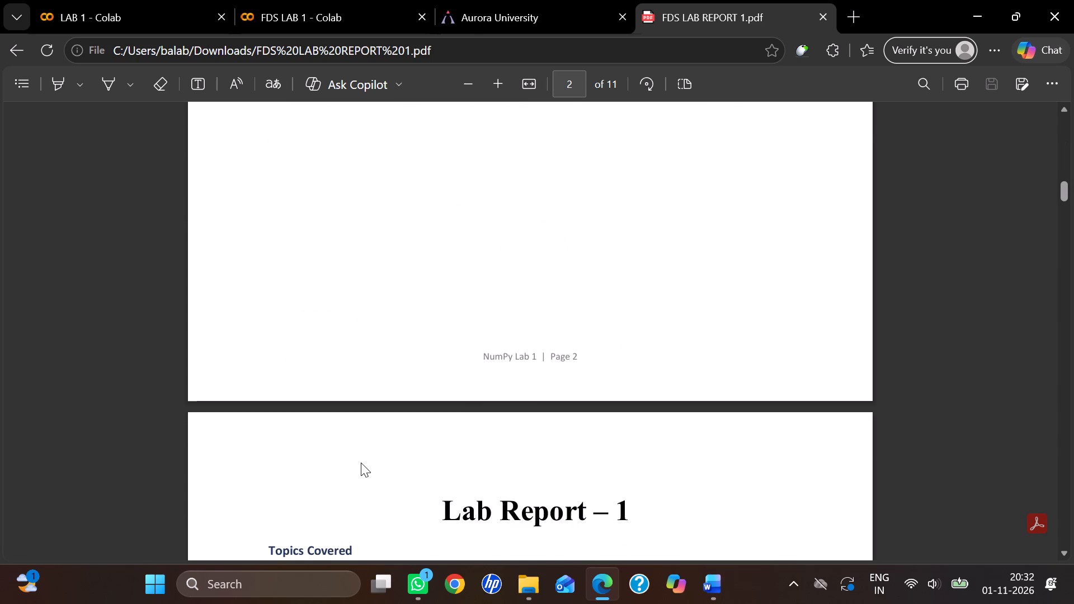
scroll(361, 463, down, 8)
scroll(361, 463, up, 2)
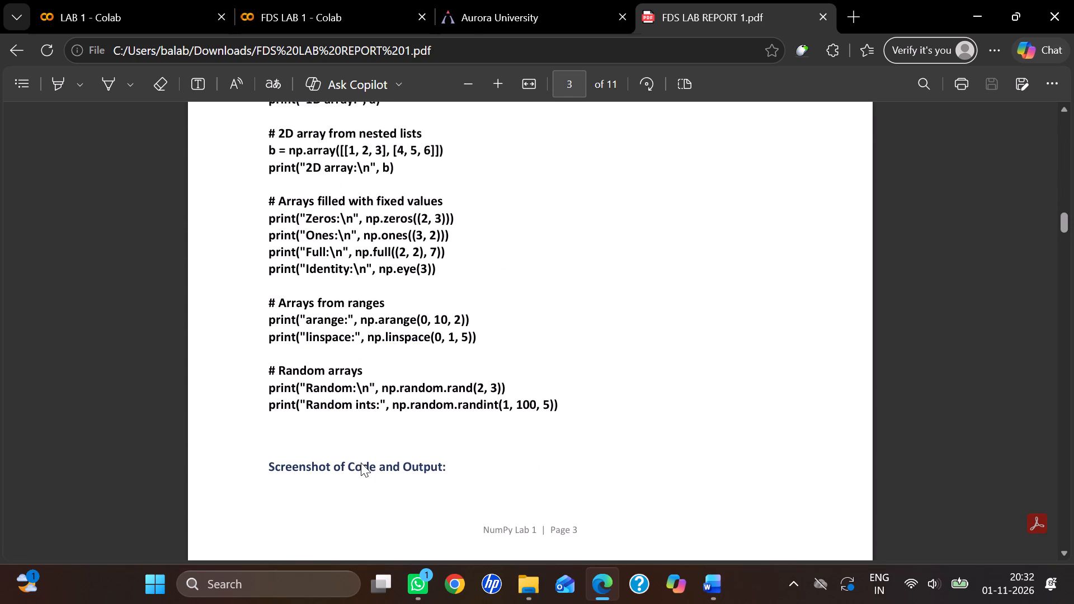
scroll(361, 463, up, 2)
scroll(361, 463, down, 4)
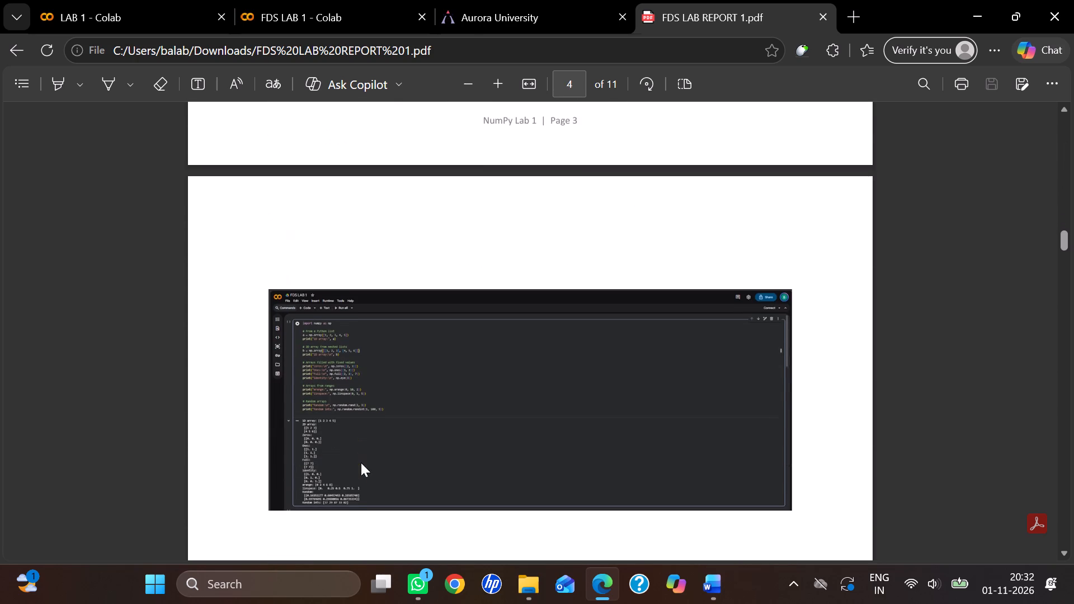
scroll(361, 463, down, 2)
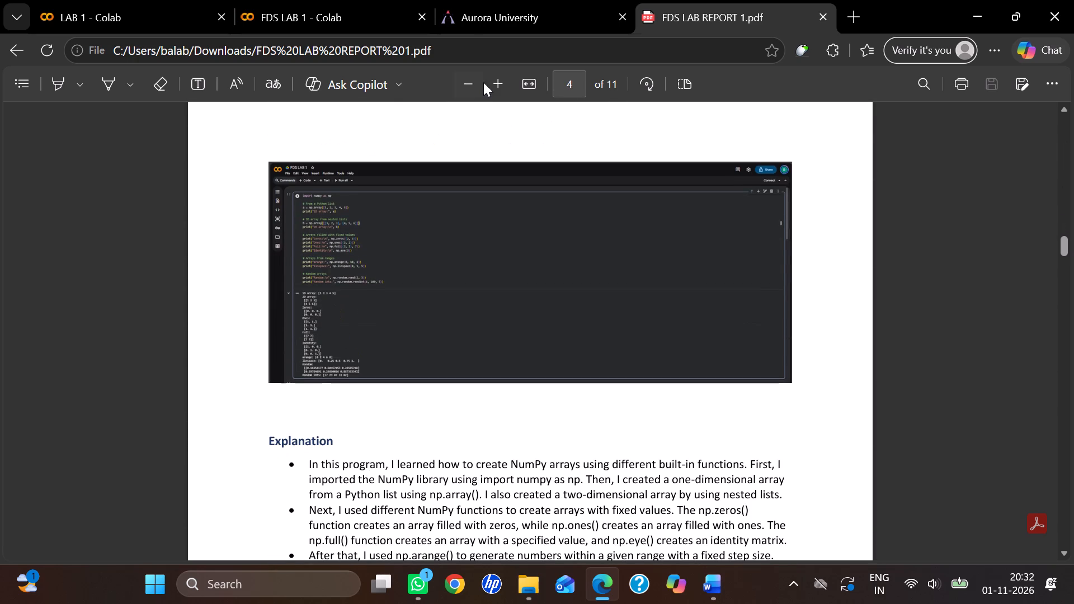
triple_click(500, 81)
click(500, 81)
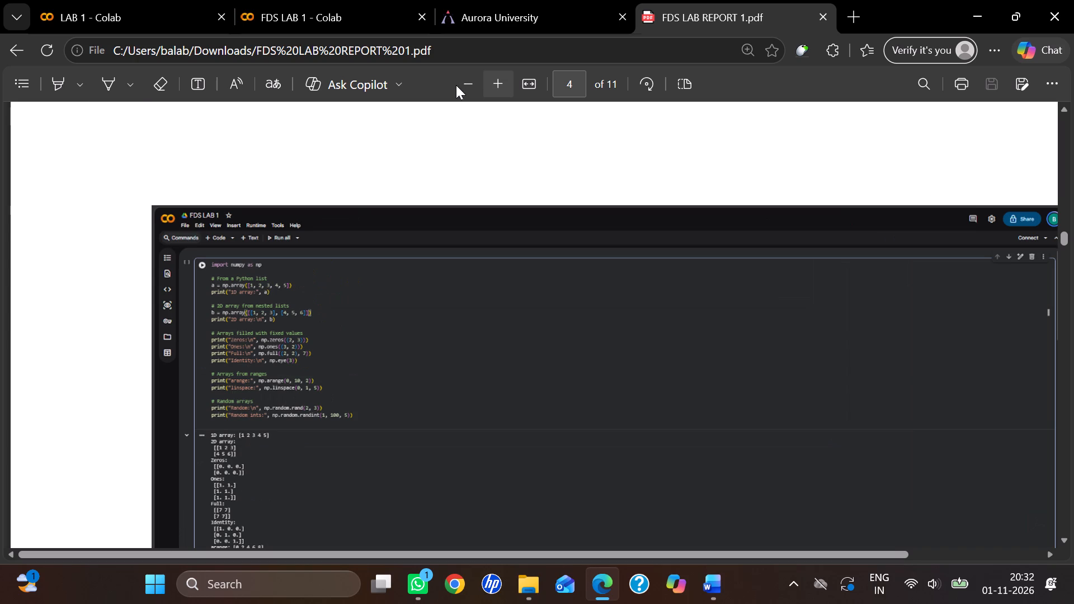
triple_click(454, 86)
click(1073, 0)
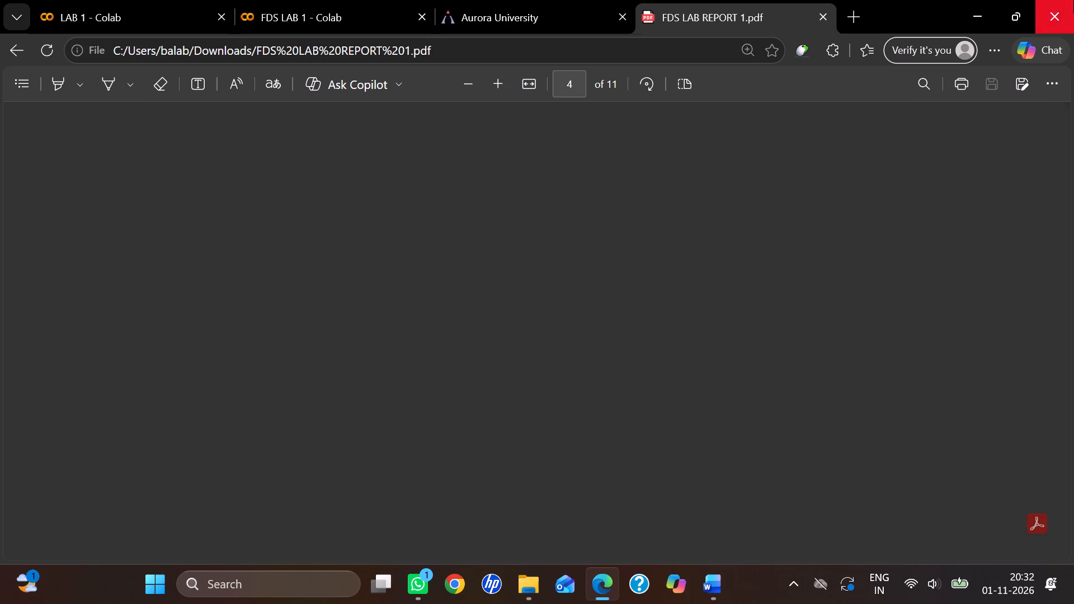
Close the FDS LAB REPORT 1 document in Word and save its changes.
click(1070, 1)
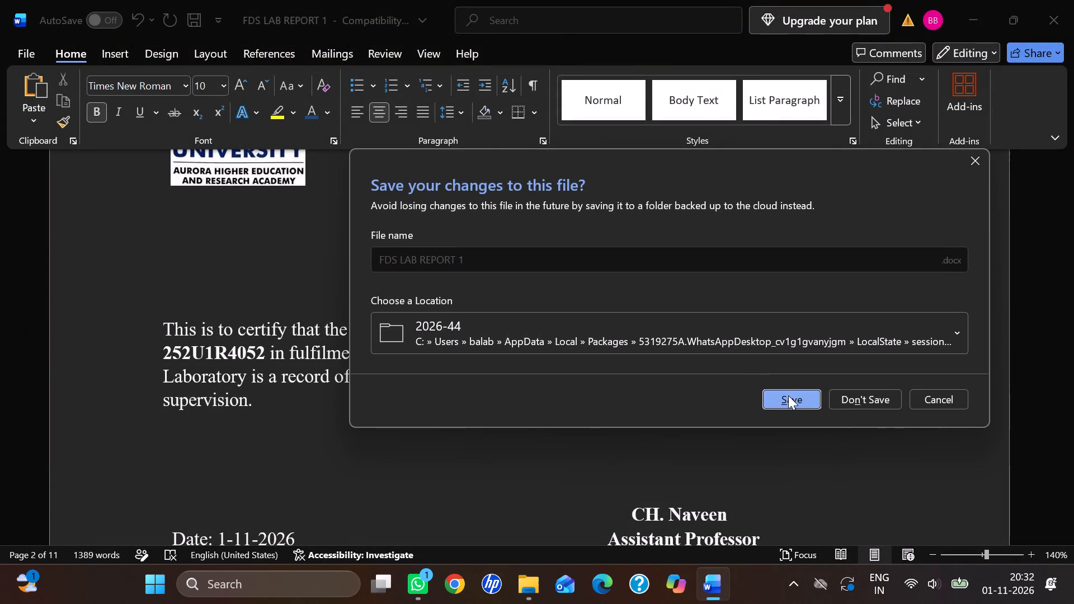
click(788, 397)
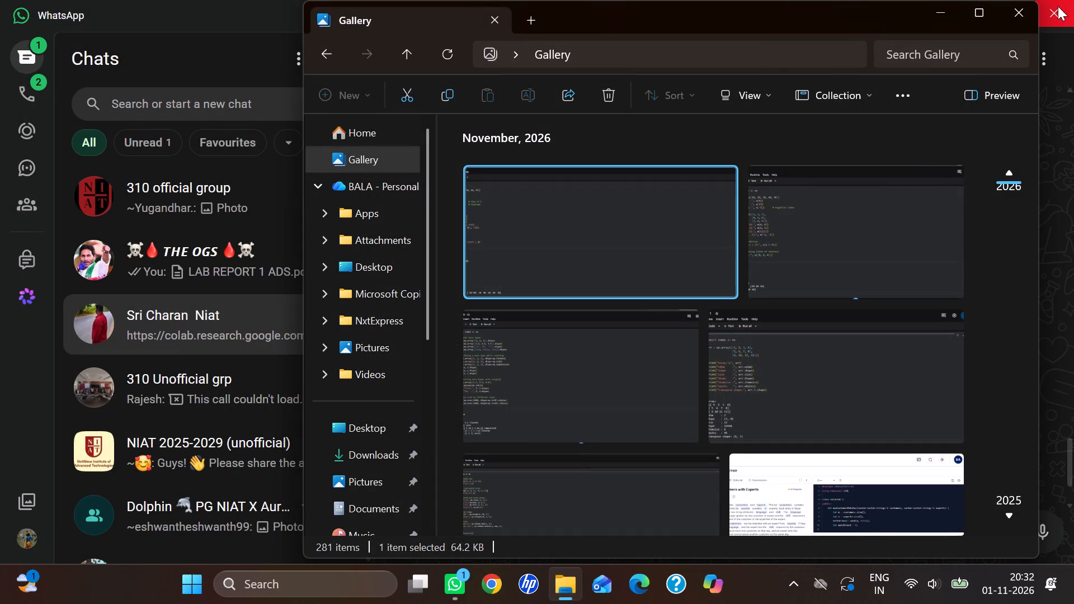